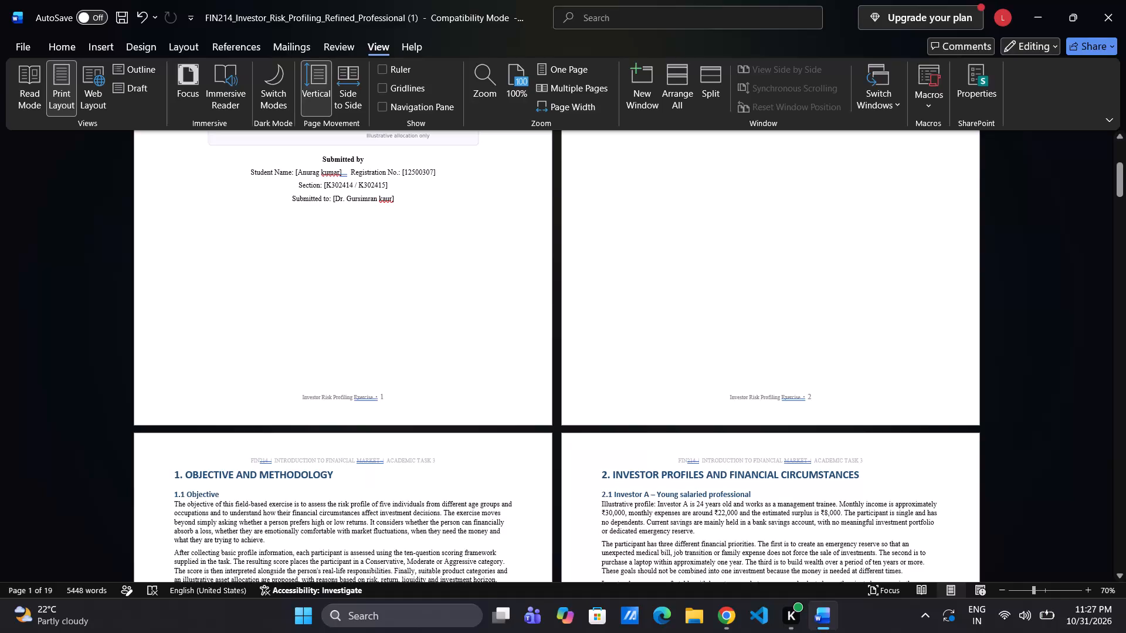
# Look through the report's sections from the cover page to the investment recommendations.
pyautogui.scroll(-1, 405, 352)
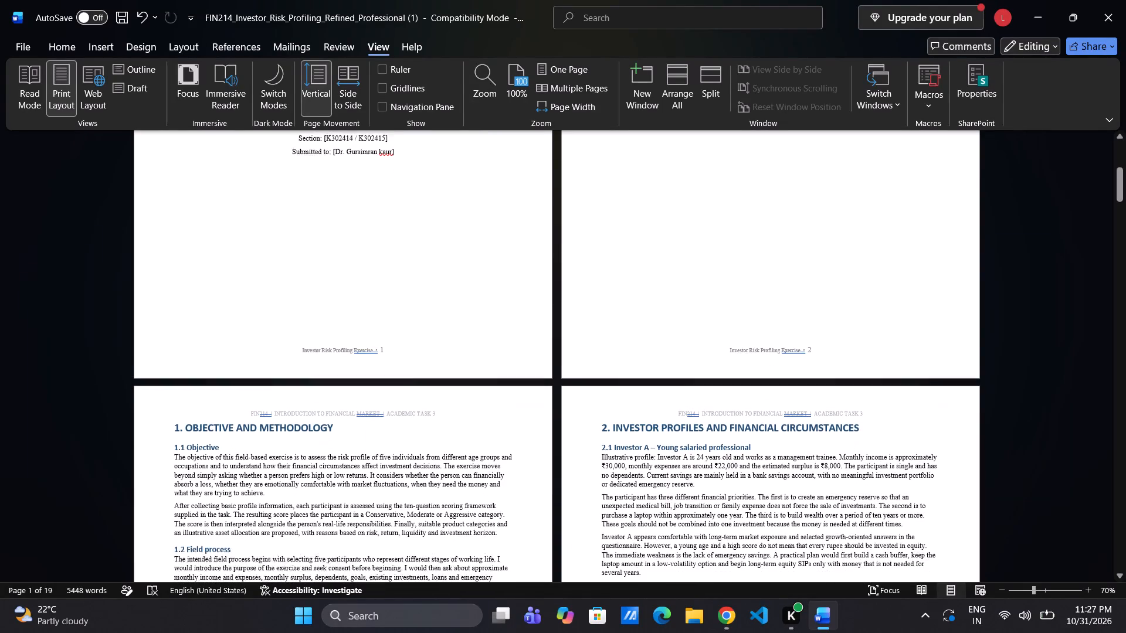
pyautogui.scroll(-1, 405, 352)
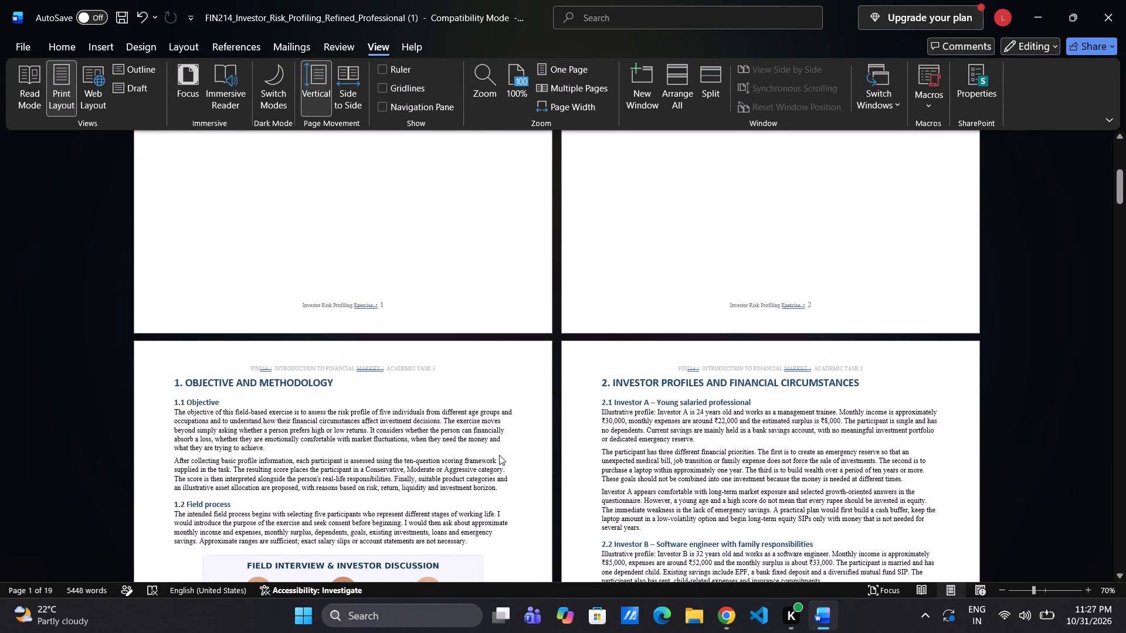
pyautogui.scroll(-3, 405, 352)
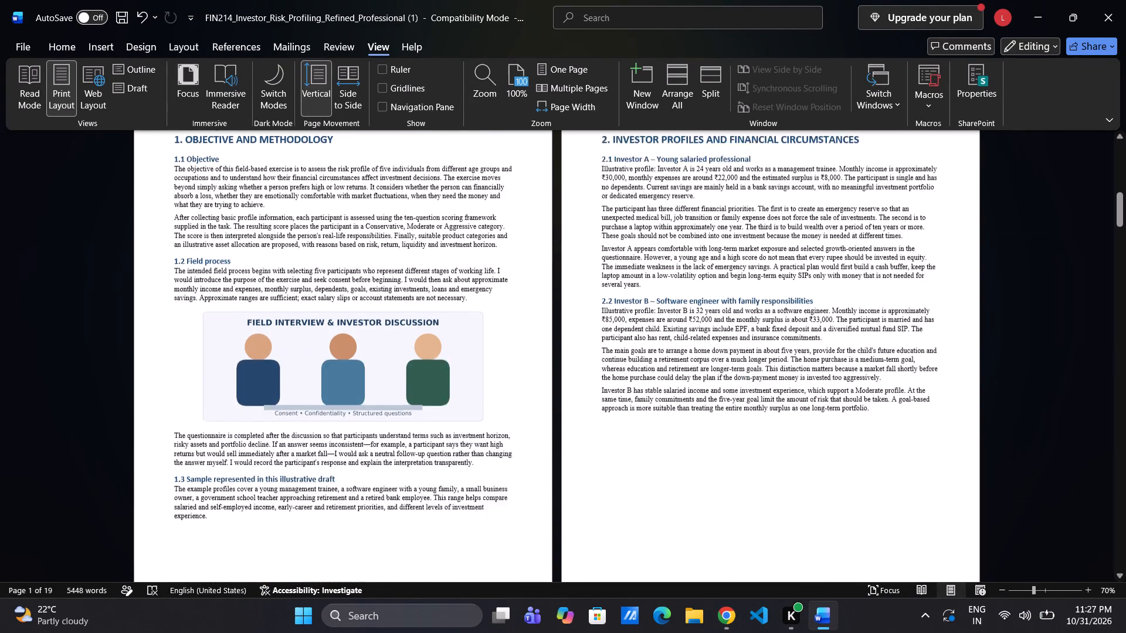
pyautogui.scroll(-8, 405, 352)
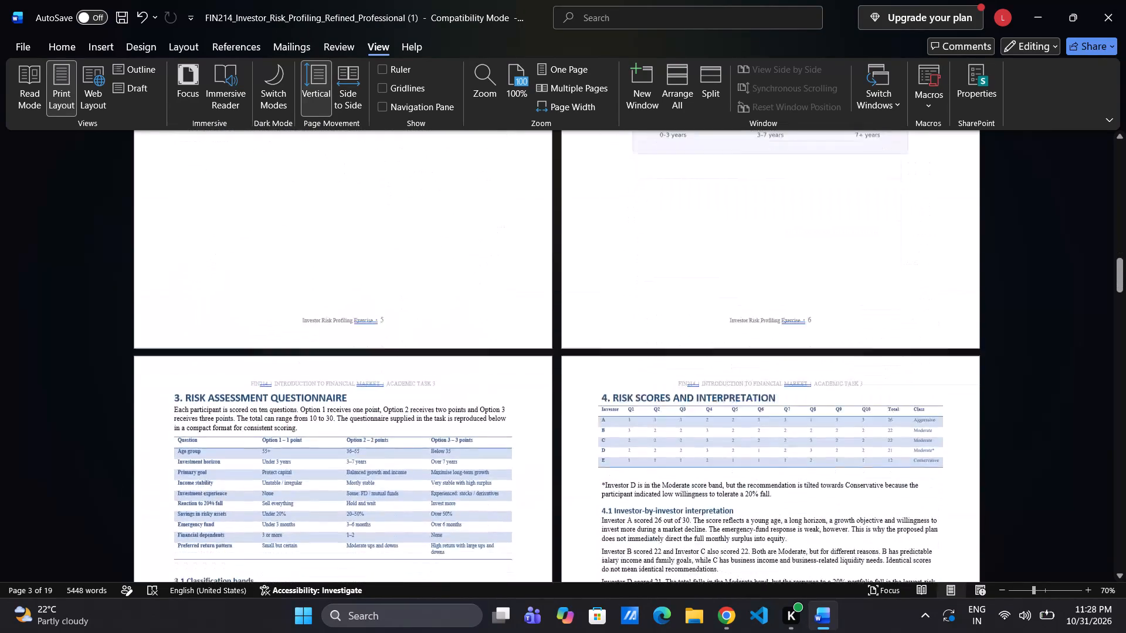
pyautogui.scroll(-4, 405, 352)
pyautogui.scroll(7, 405, 352)
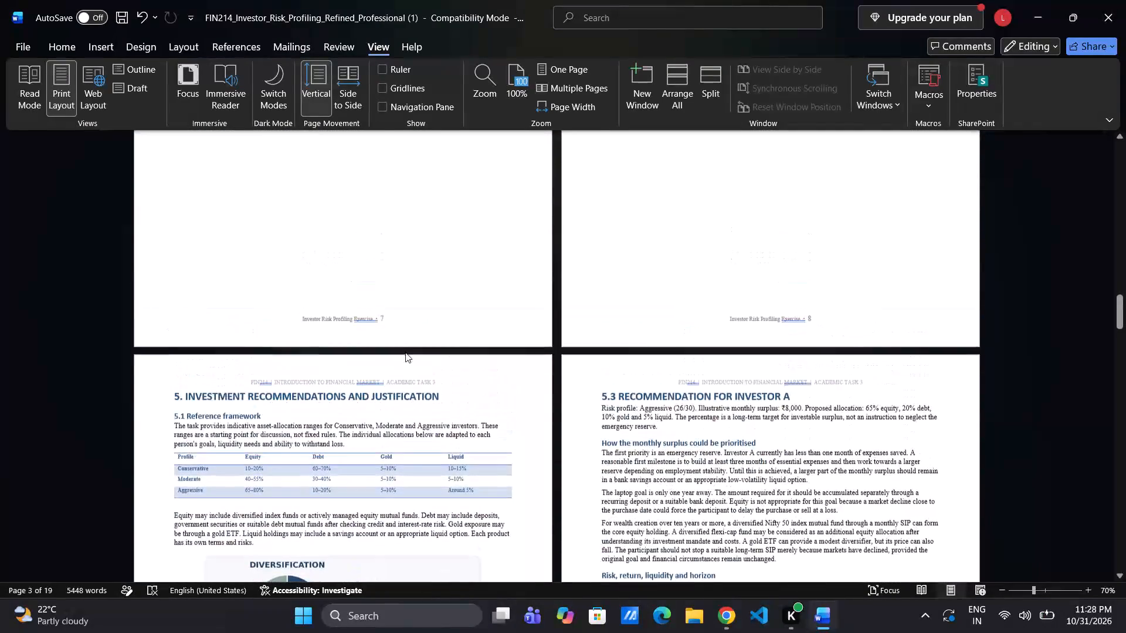
pyautogui.scroll(8, 405, 352)
pyautogui.scroll(-5, 405, 352)
pyautogui.scroll(5, 405, 352)
pyautogui.scroll(-5, 405, 352)
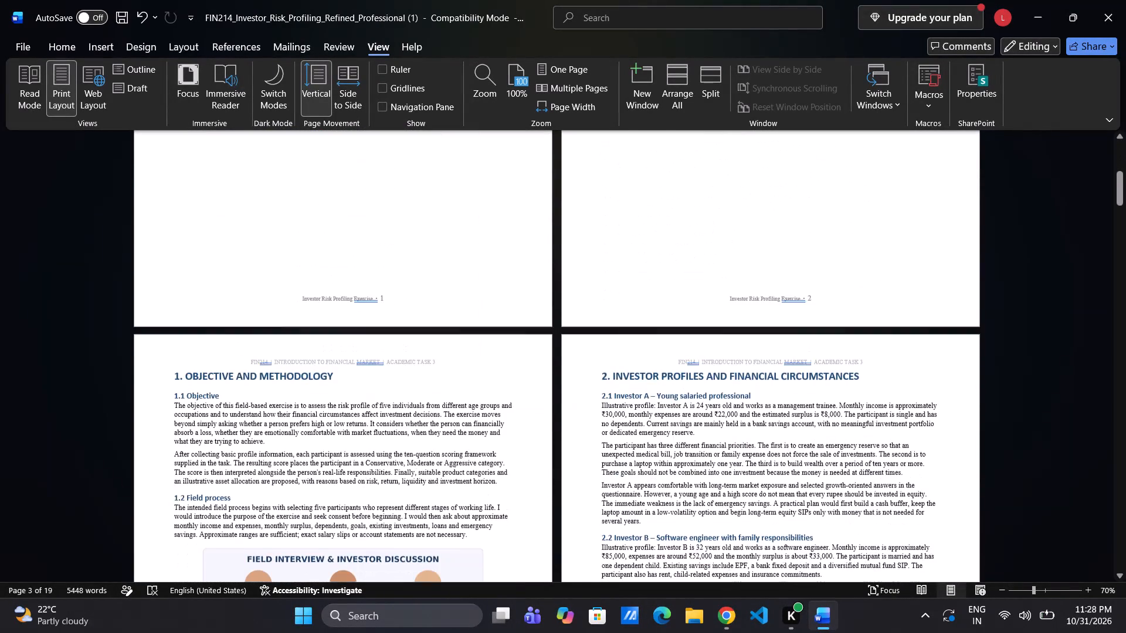
# Paste the copied Mr. A profile as text only in a new paragraph after section 2.2 Investor B.
pyautogui.scroll(-2, 405, 352)
pyautogui.scroll(1, 405, 352)
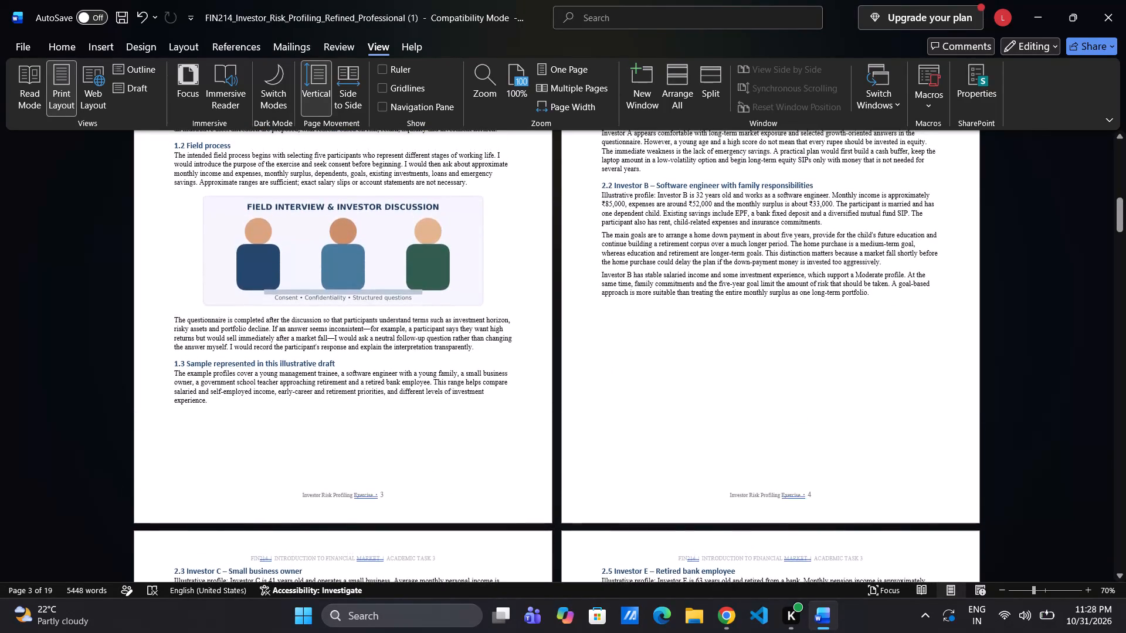
pyautogui.click(872, 294)
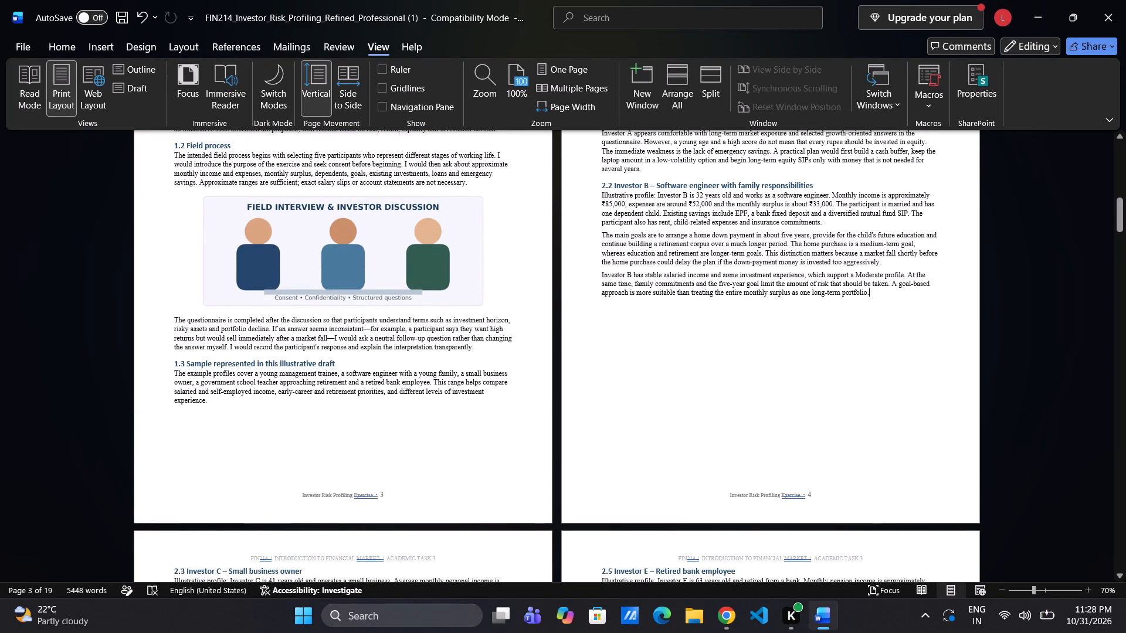
pyautogui.press('Return')
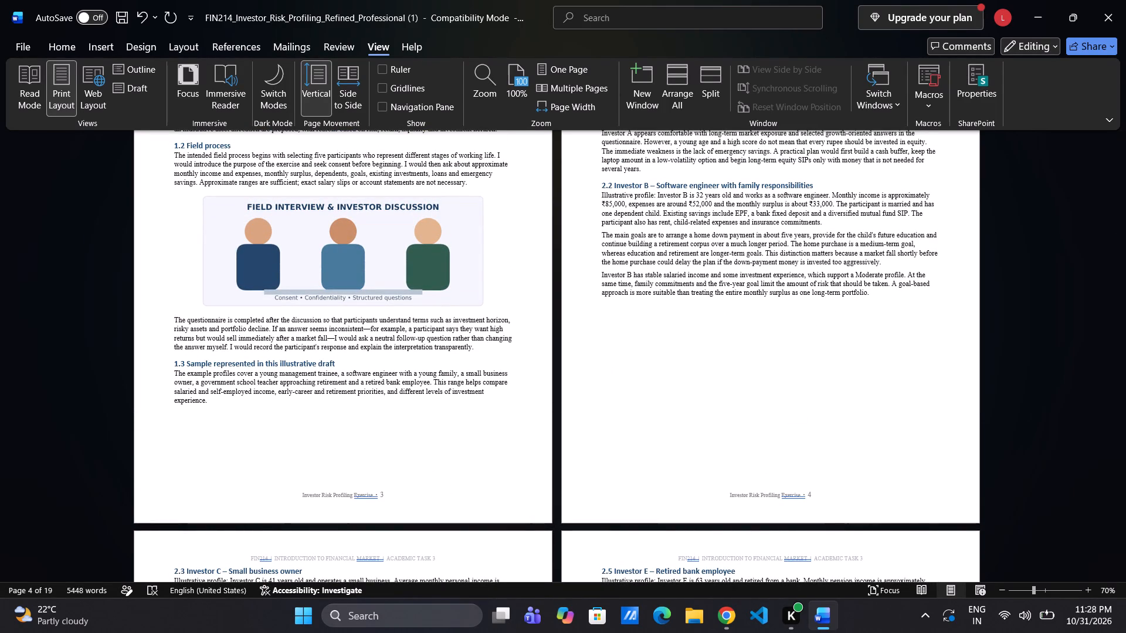
pyautogui.rightClick(602, 305)
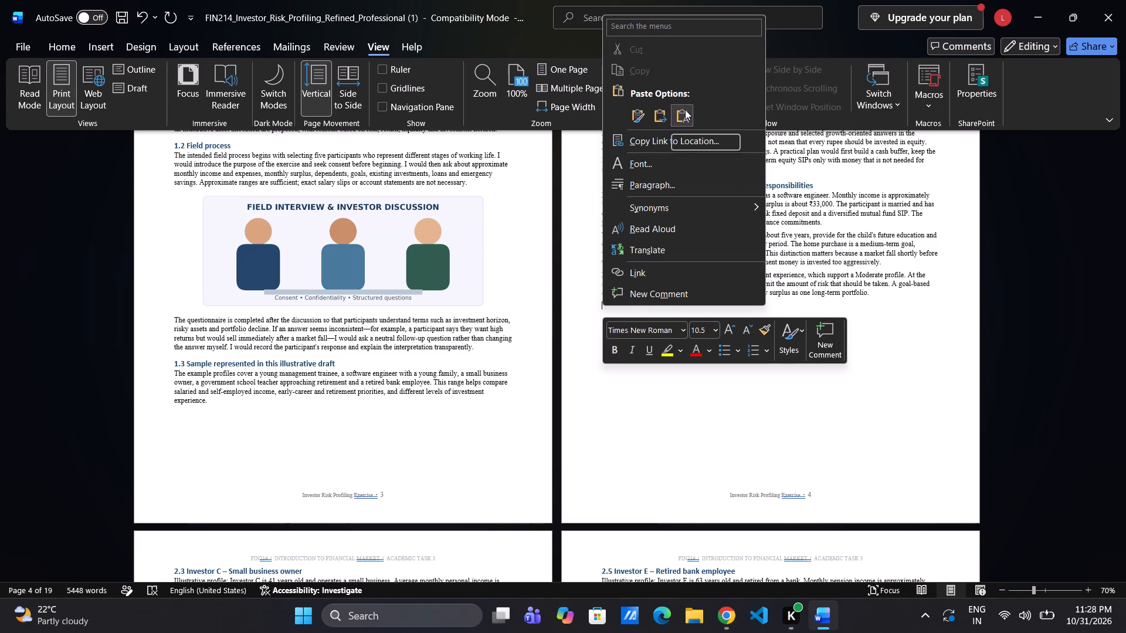
pyautogui.click(685, 110)
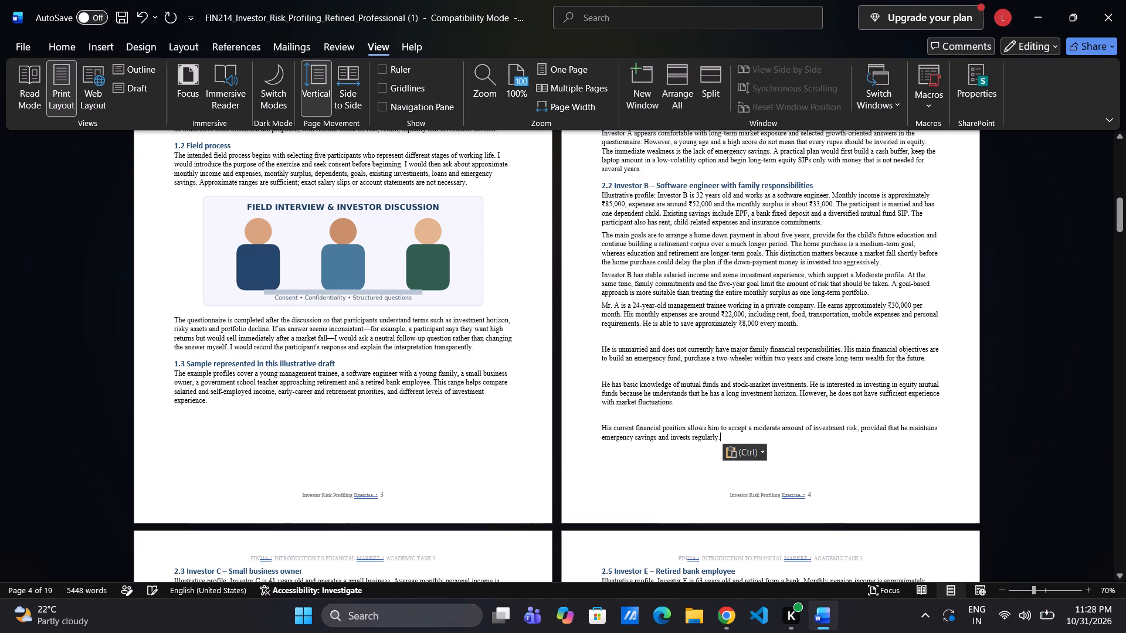
# Remove the blank lines between the four pasted Mr. A paragraphs.
pyautogui.click(627, 414)
pyautogui.press('BackSpace')
pyautogui.press('Up')
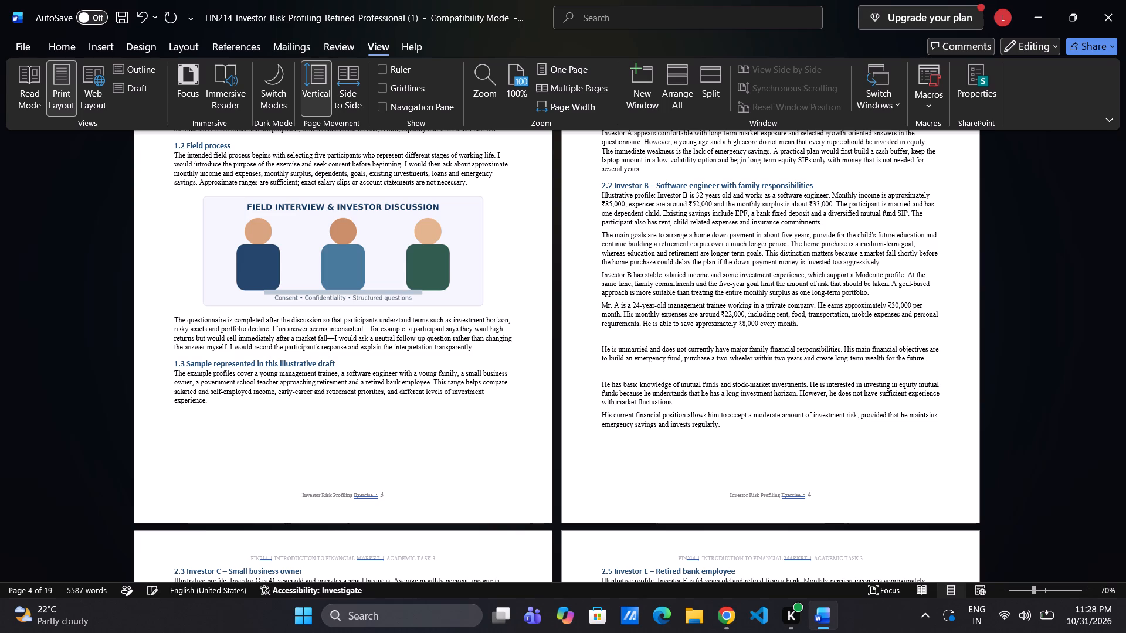
pyautogui.press('Up')
pyautogui.press('Up')
pyautogui.press('BackSpace')
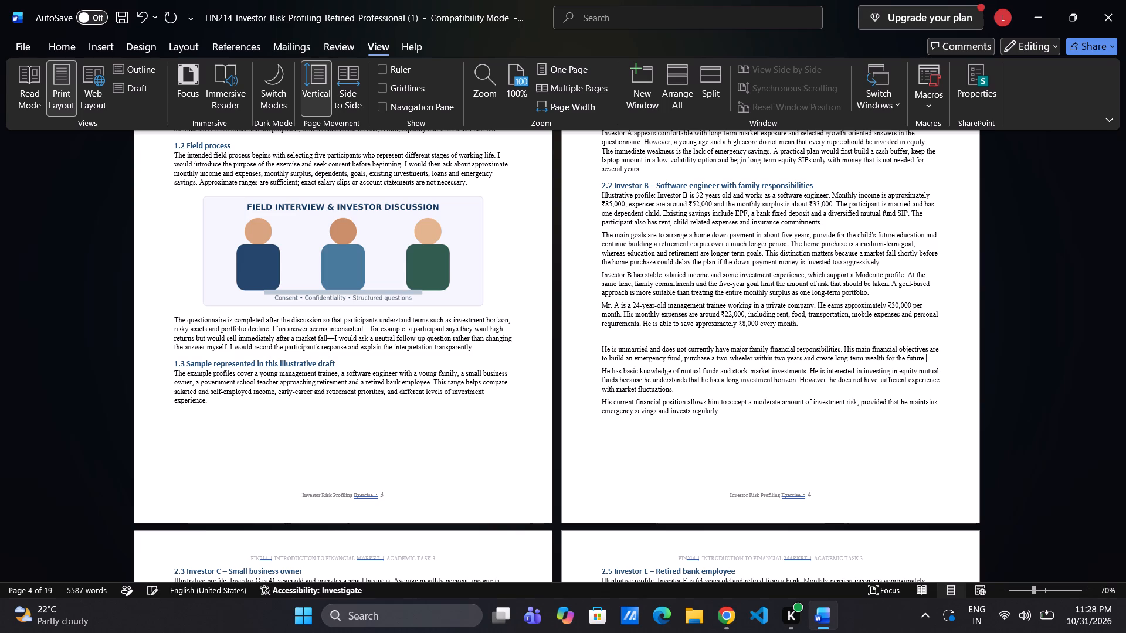
pyautogui.press('Up')
pyautogui.press('Up')
pyautogui.press('BackSpace')
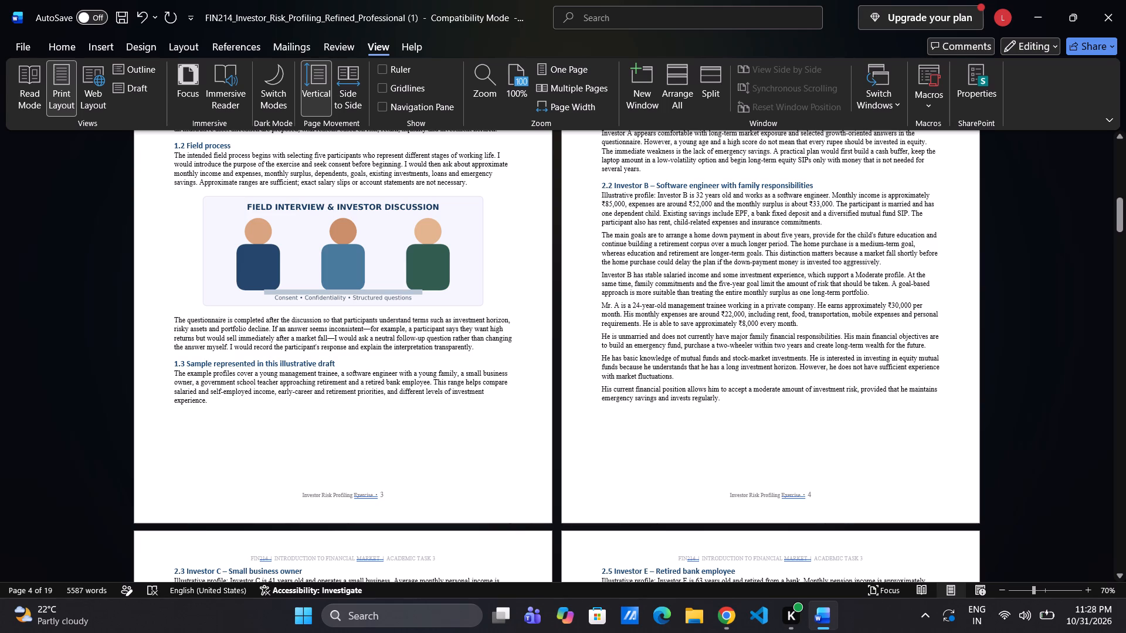
# Review the rest of the report from the investor profiles through to the disclaimer on the last page.
pyautogui.scroll(-1, 585, 331)
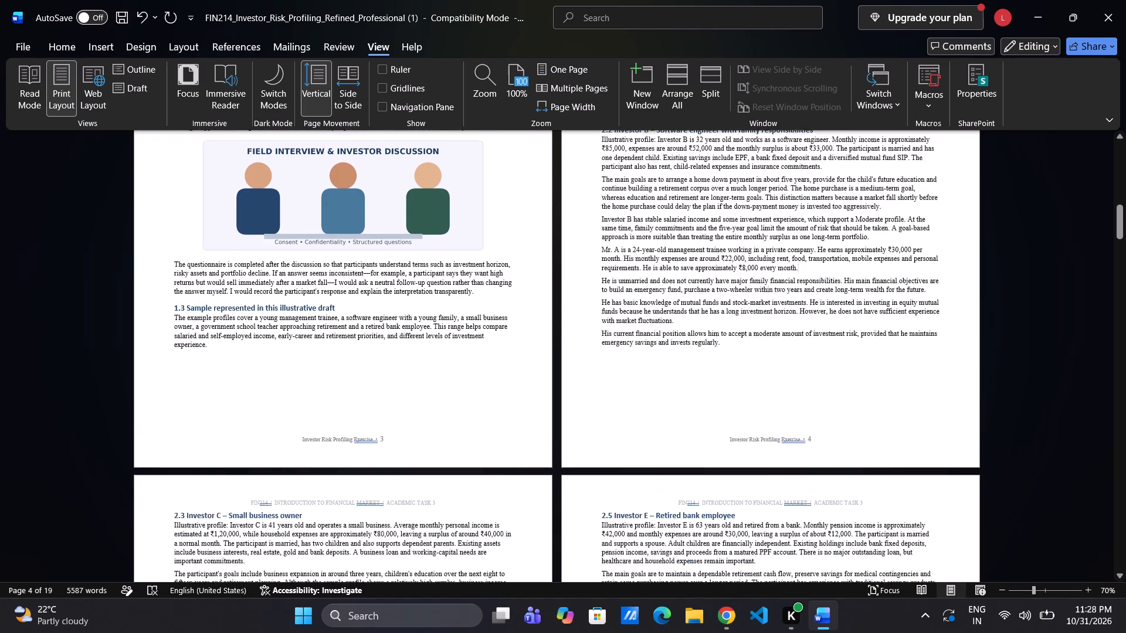
pyautogui.scroll(-8, 585, 331)
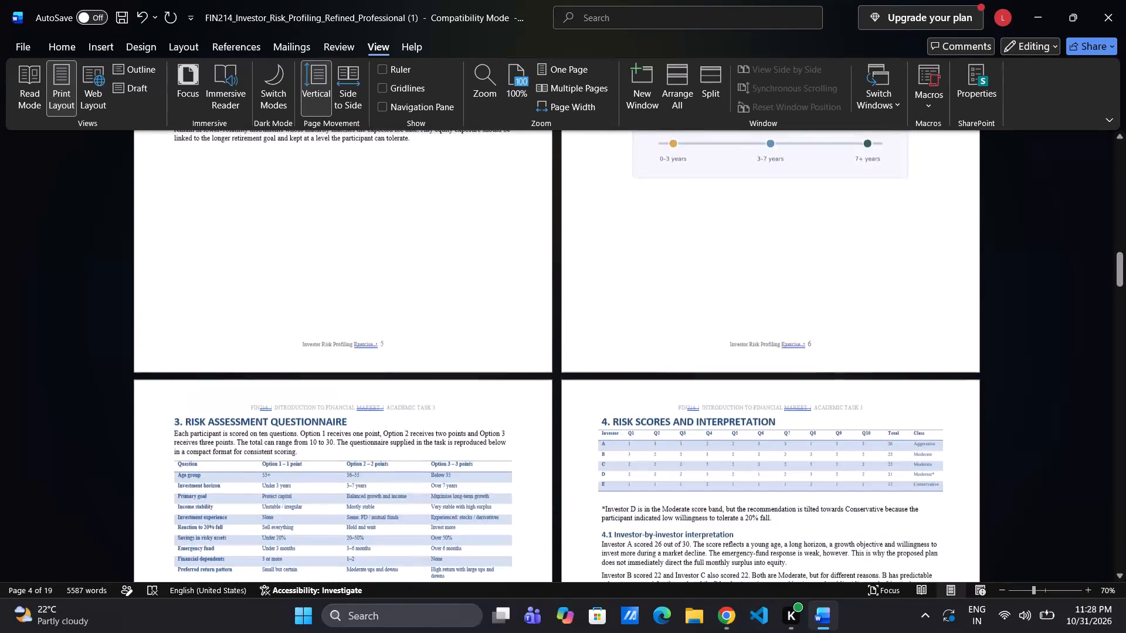
pyautogui.scroll(-11, 585, 331)
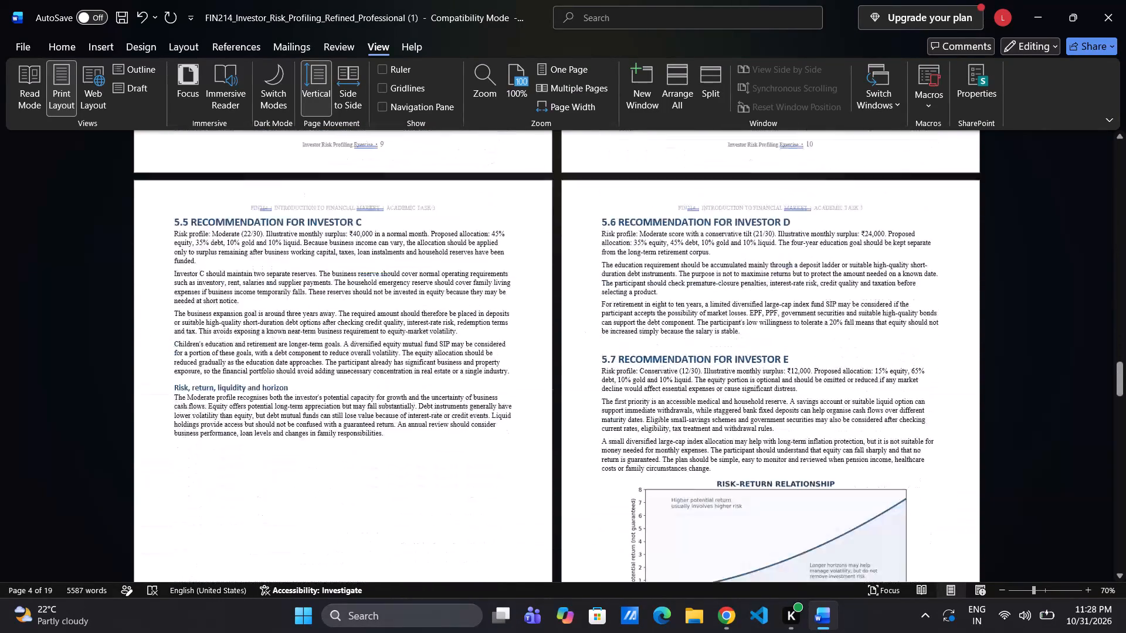
pyautogui.scroll(-3, 585, 331)
pyautogui.scroll(4, 585, 331)
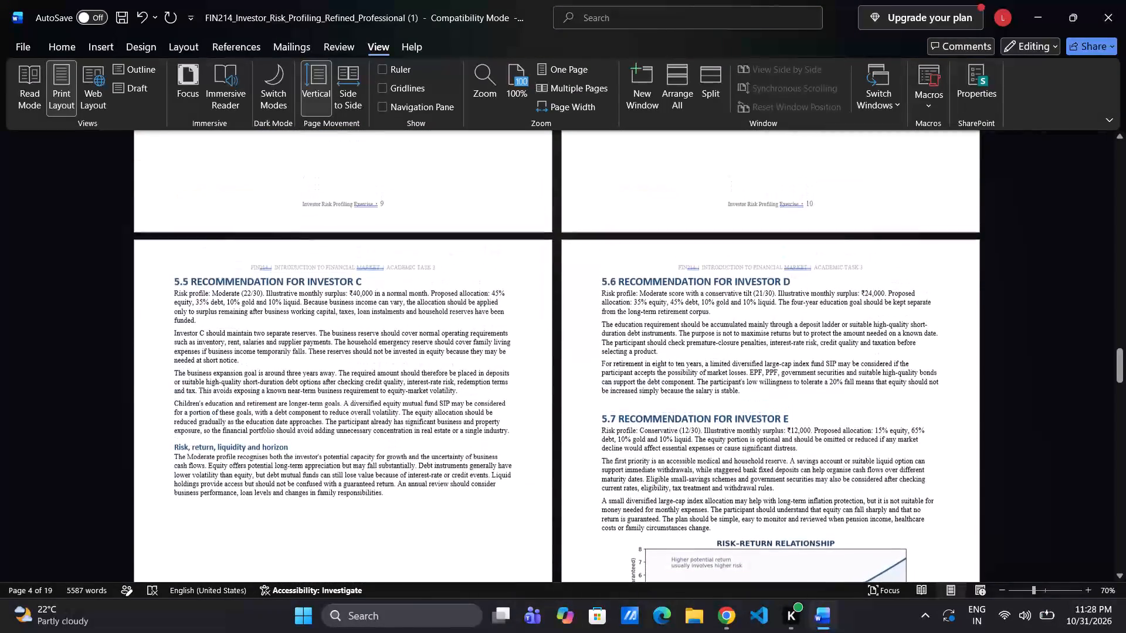
pyautogui.scroll(1, 585, 331)
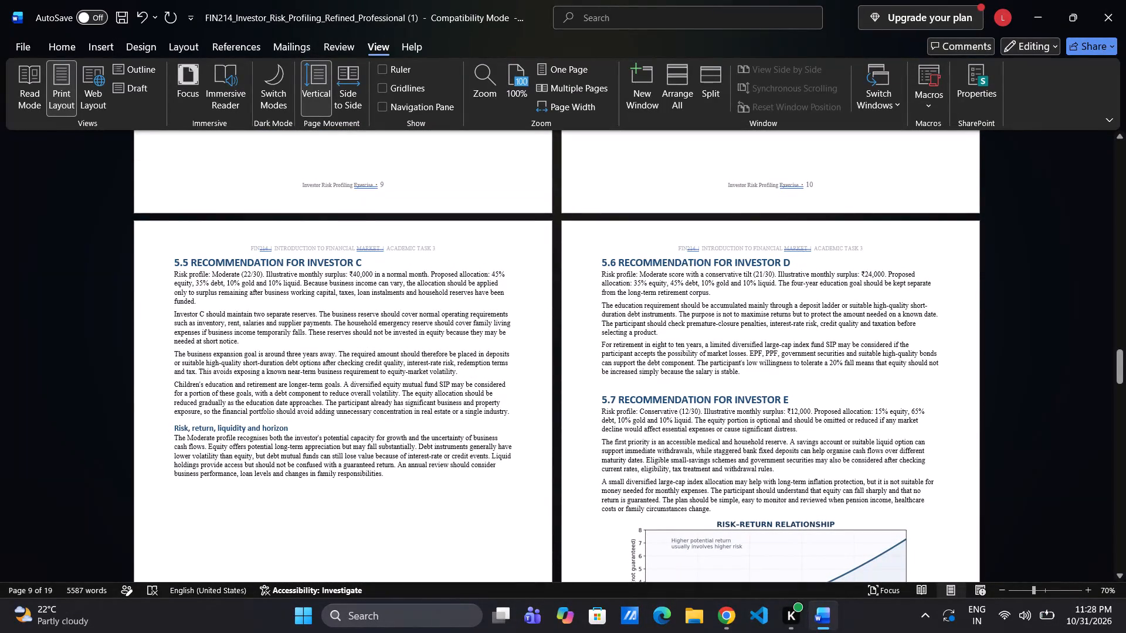
pyautogui.scroll(-14, 490, 460)
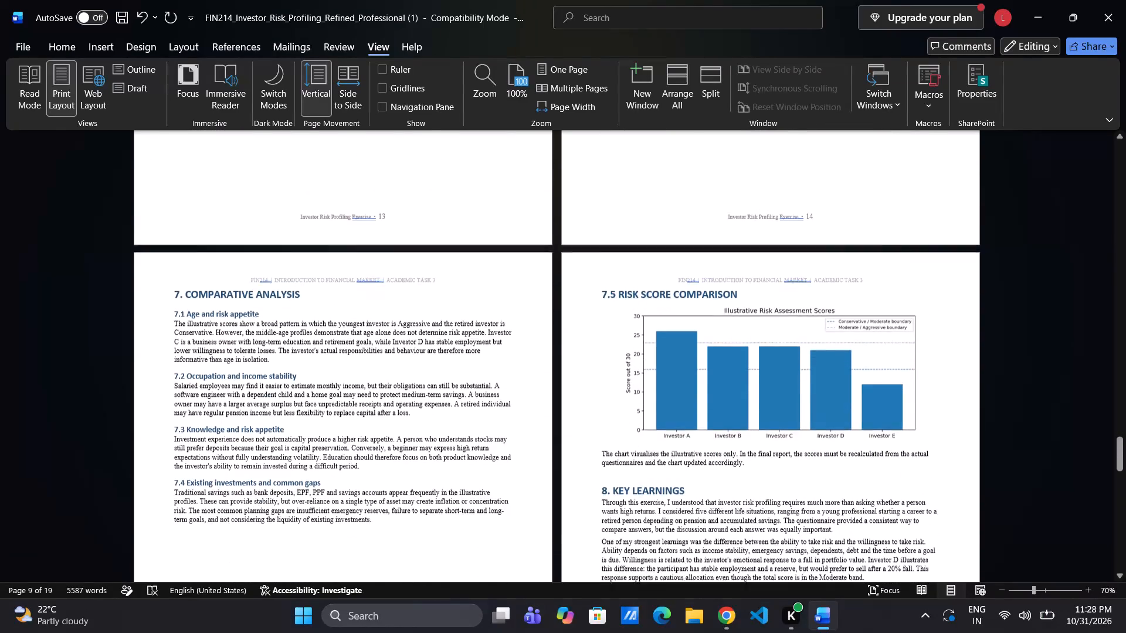
pyautogui.scroll(-2, 490, 460)
pyautogui.scroll(4, 490, 460)
pyautogui.scroll(-2, 490, 460)
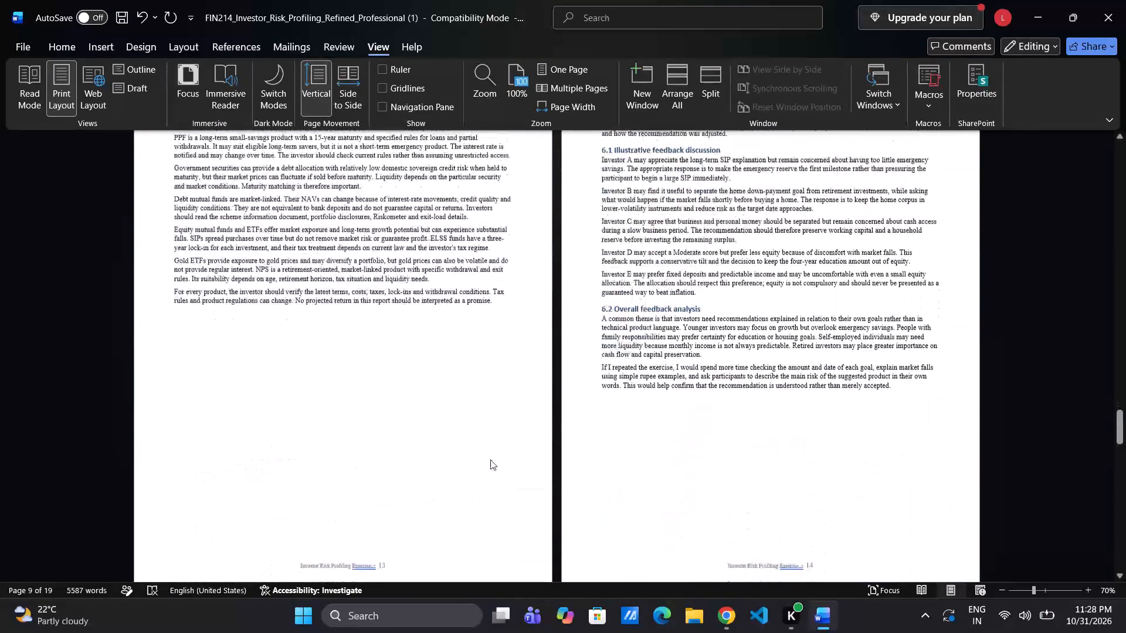
pyautogui.scroll(-7, 490, 460)
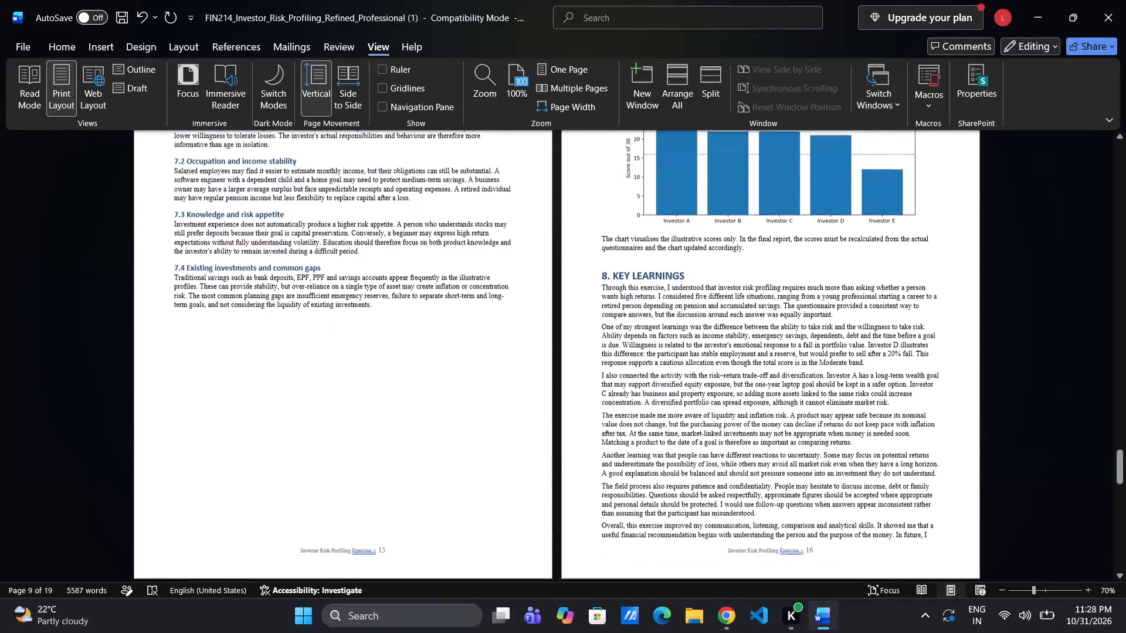
pyautogui.scroll(-10, 490, 460)
pyautogui.scroll(2, 490, 460)
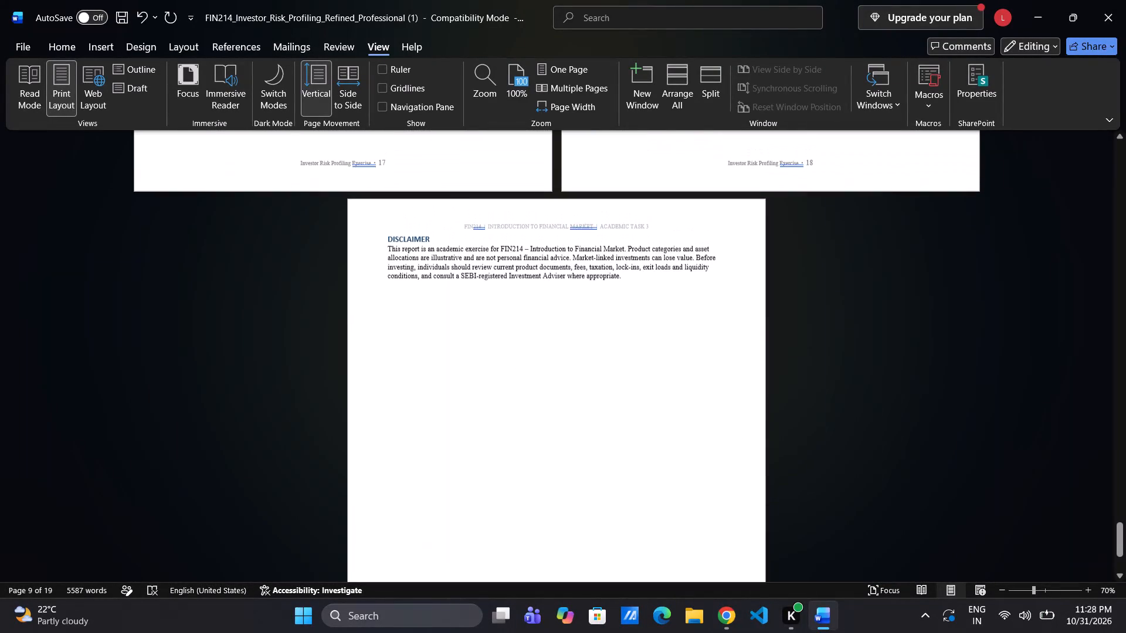
# Collapse the DISCLAIMER section, then delete its heading and the closing words of the last appendix bullet, back to "required by".
pyautogui.click(385, 237)
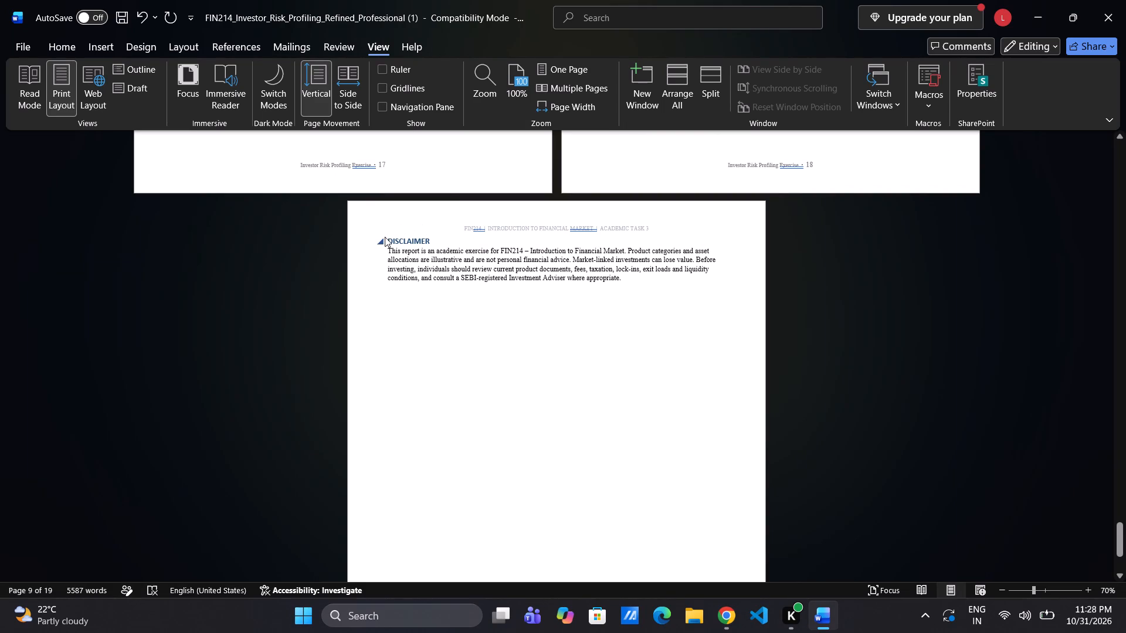
pyautogui.scroll(-12, 543, 329)
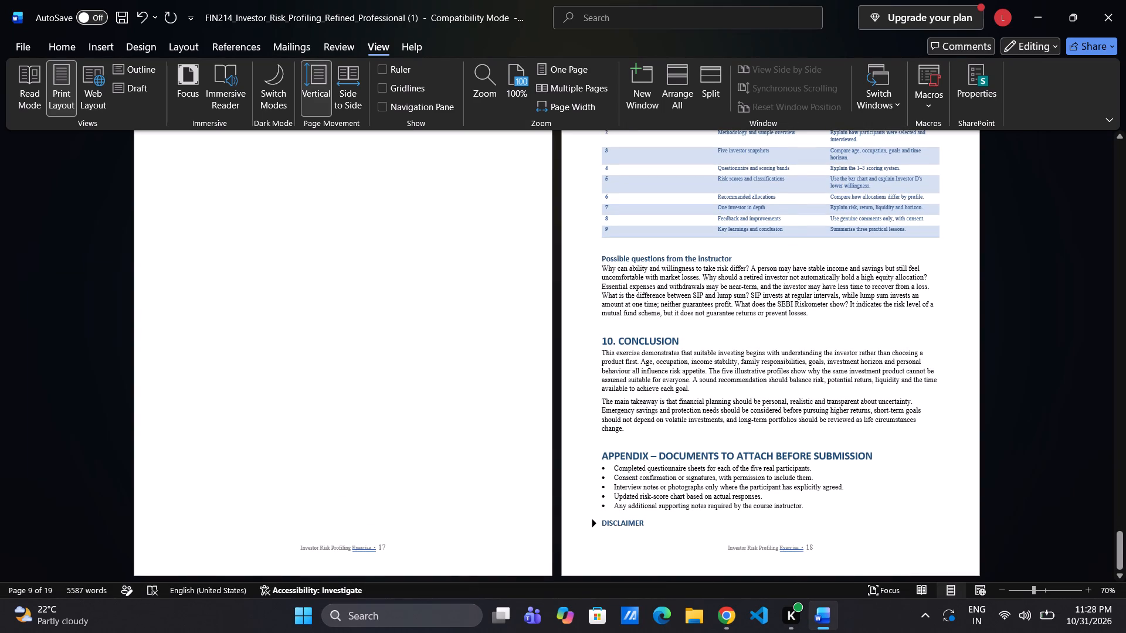
pyautogui.moveTo(643, 520); pyautogui.dragTo(548, 518)
pyautogui.click(550, 518)
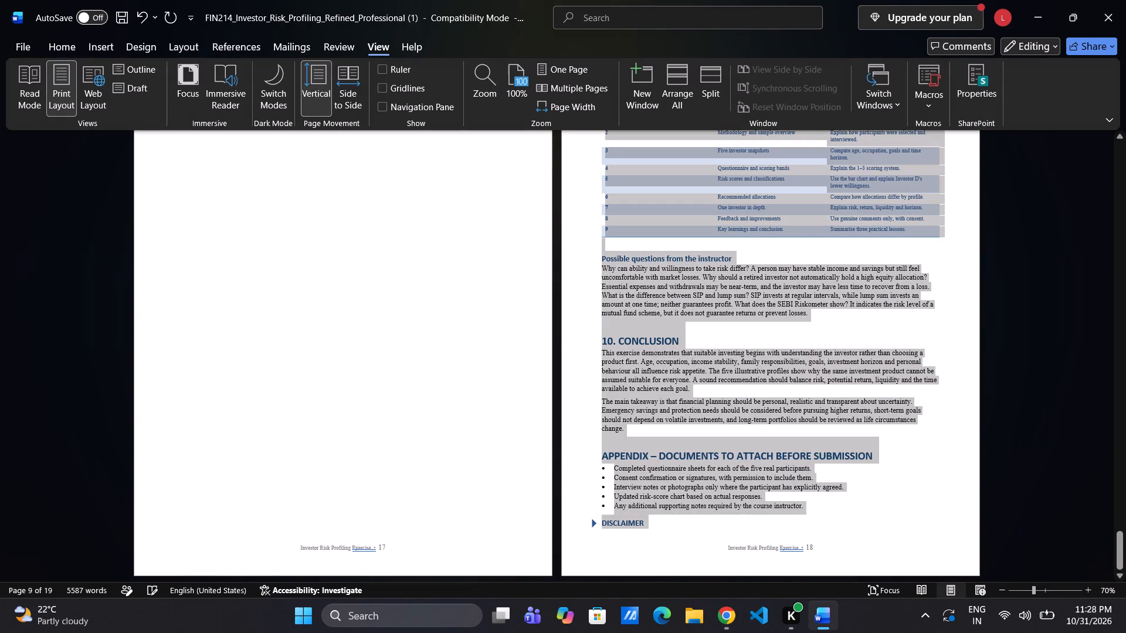
pyautogui.click(647, 567)
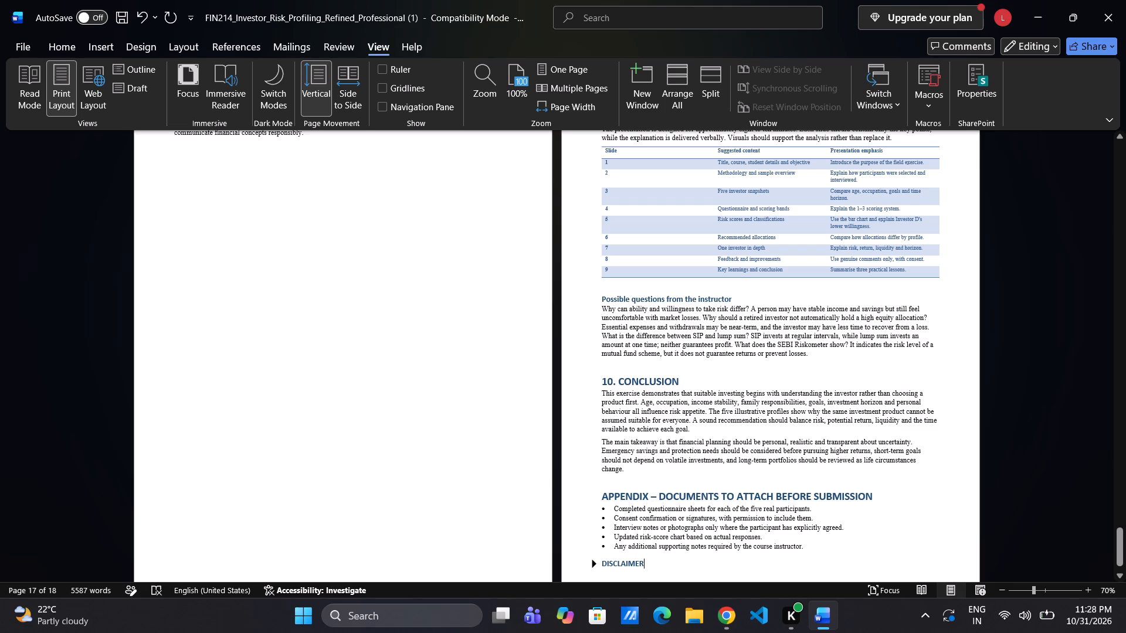
pyautogui.press('BackSpace')
pyautogui.press('BackSpace')
pyautogui.press('BackSpace')
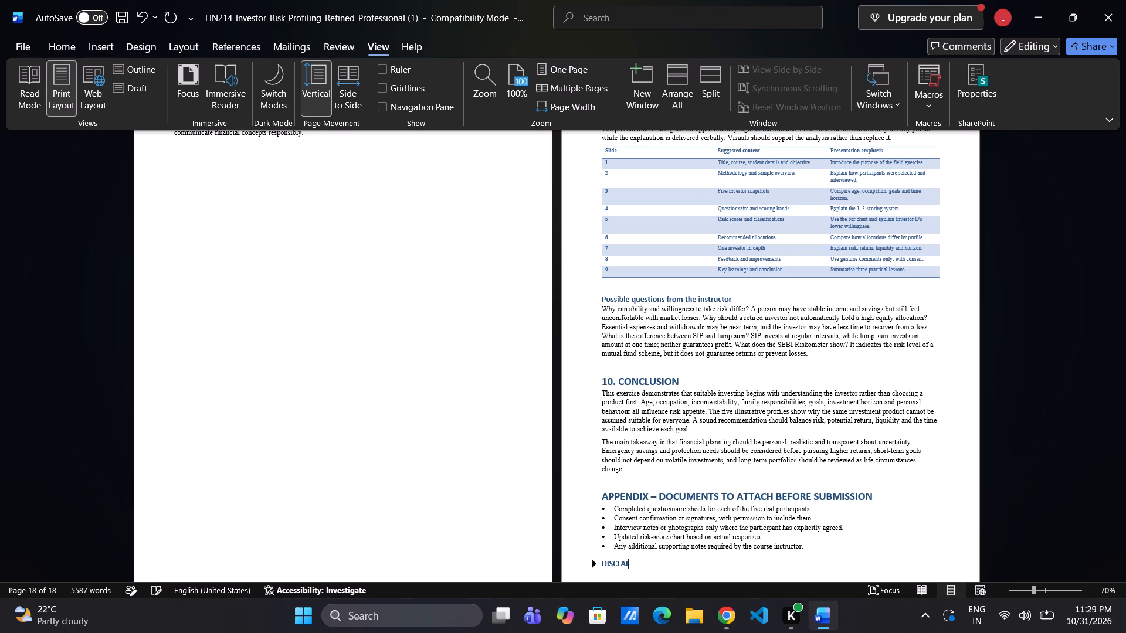
pyautogui.press('BackSpace')
pyautogui.press('BackSpace')
pyautogui.press('BackSpace')
pyautogui.press('BackSpace')
pyautogui.press('BackSpace')
pyautogui.press('BackSpace')
pyautogui.press('BackSpace')
pyautogui.press('BackSpace')
pyautogui.press('BackSpace')
pyautogui.press('BackSpace')
pyautogui.press('BackSpace')
pyautogui.press('BackSpace')
pyautogui.press('BackSpace')
pyautogui.press('BackSpace')
pyautogui.press('BackSpace')
pyautogui.press('BackSpace')
pyautogui.press('BackSpace')
pyautogui.press('BackSpace')
pyautogui.press('BackSpace')
pyautogui.press('BackSpace')
pyautogui.press('BackSpace')
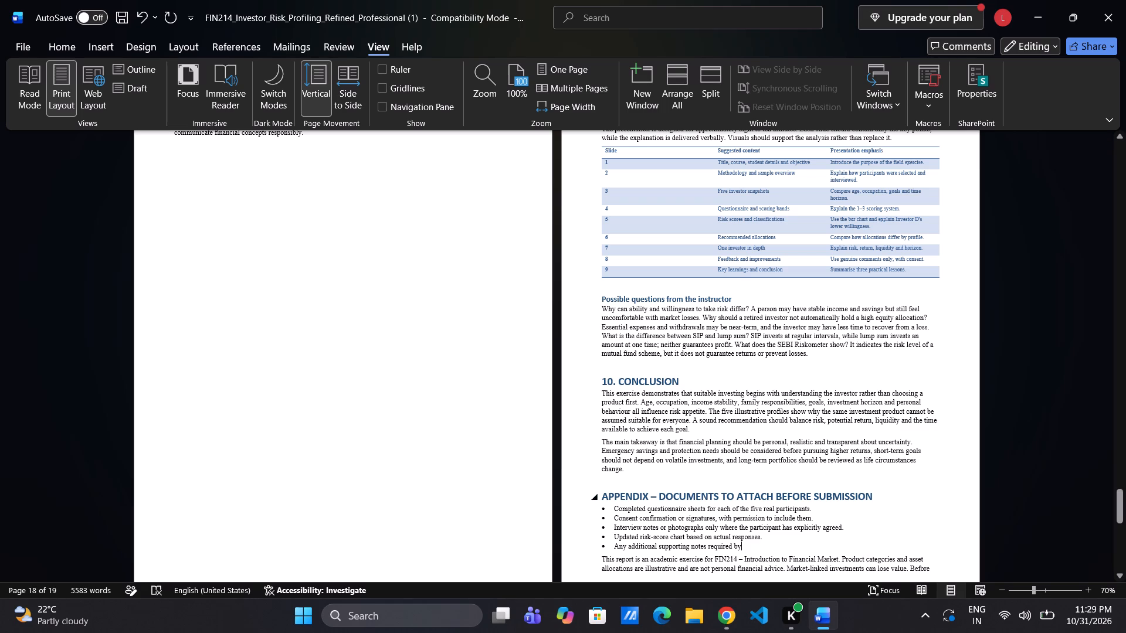
# Delete everything from the APPENDIX – DOCUMENTS TO ATTACH BEFORE SUBMISSION heading through the disclaimer text at the document's end.
pyautogui.moveTo(601, 494); pyautogui.dragTo(908, 632)
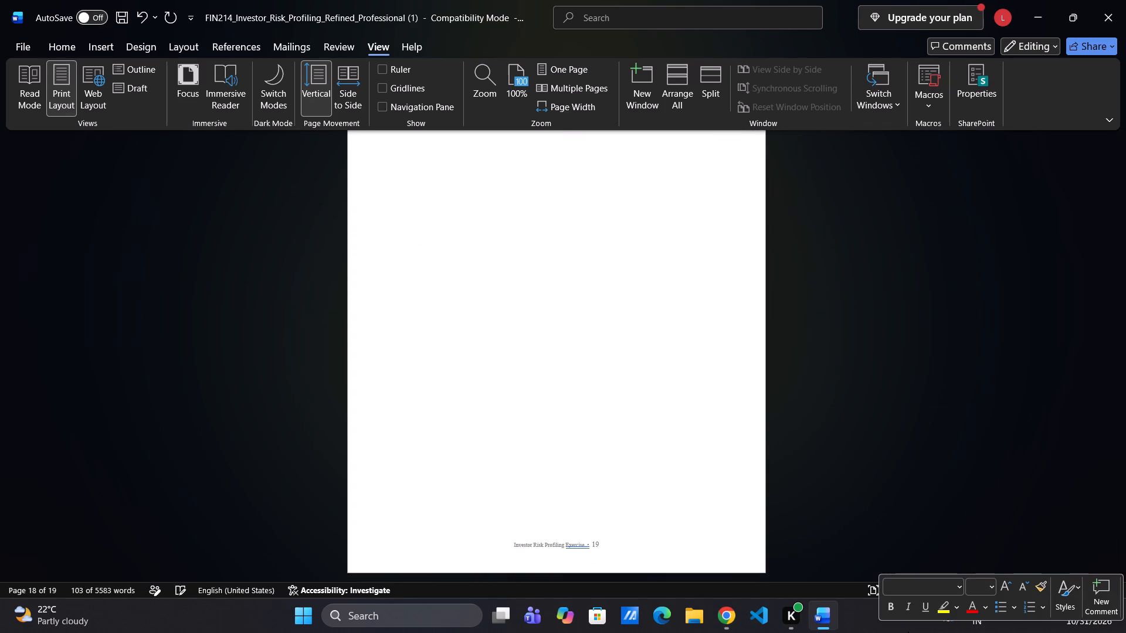
pyautogui.press('BackSpace')
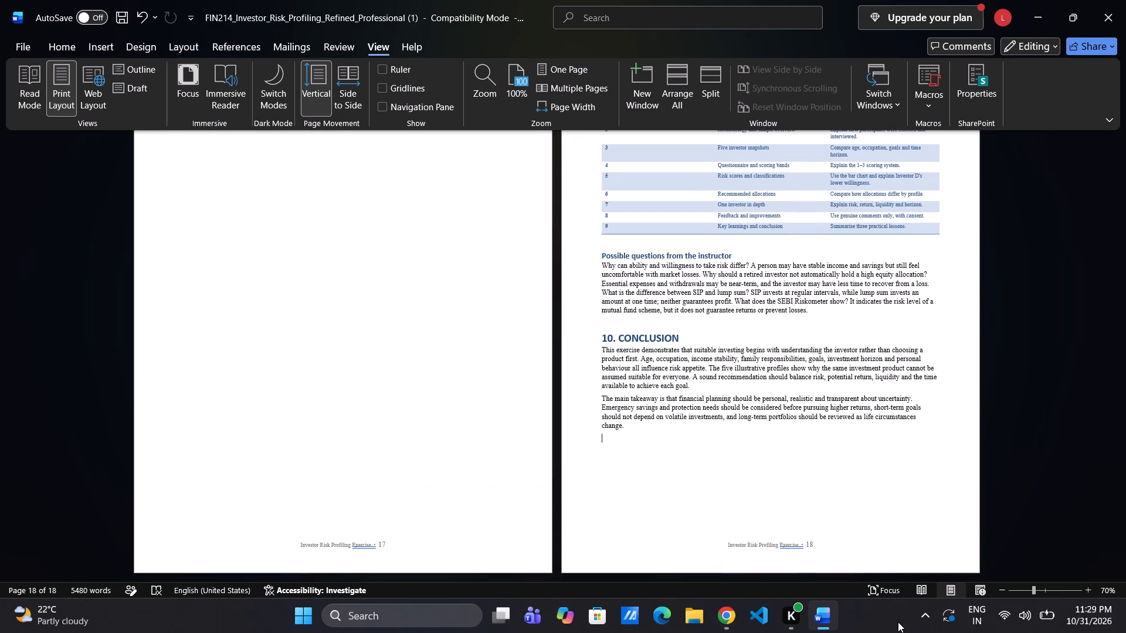
# Copy the words RISK SCORE COMPARISON from the 7.5 heading of the report.
pyautogui.scroll(8, 810, 509)
pyautogui.scroll(-2, 810, 509)
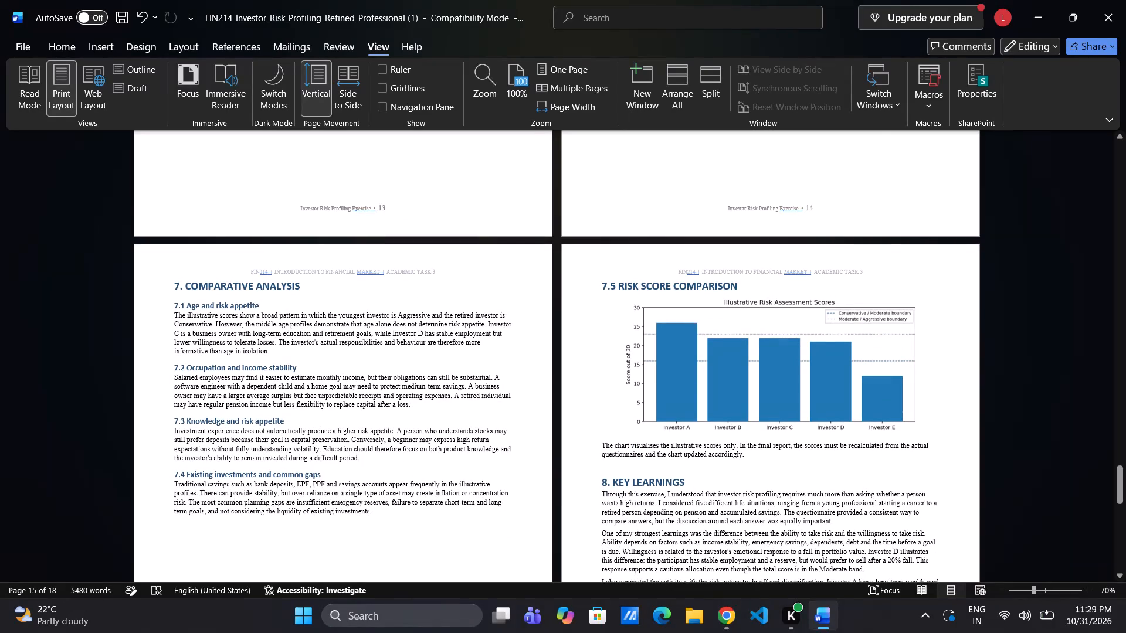
pyautogui.moveTo(618, 286); pyautogui.dragTo(742, 287)
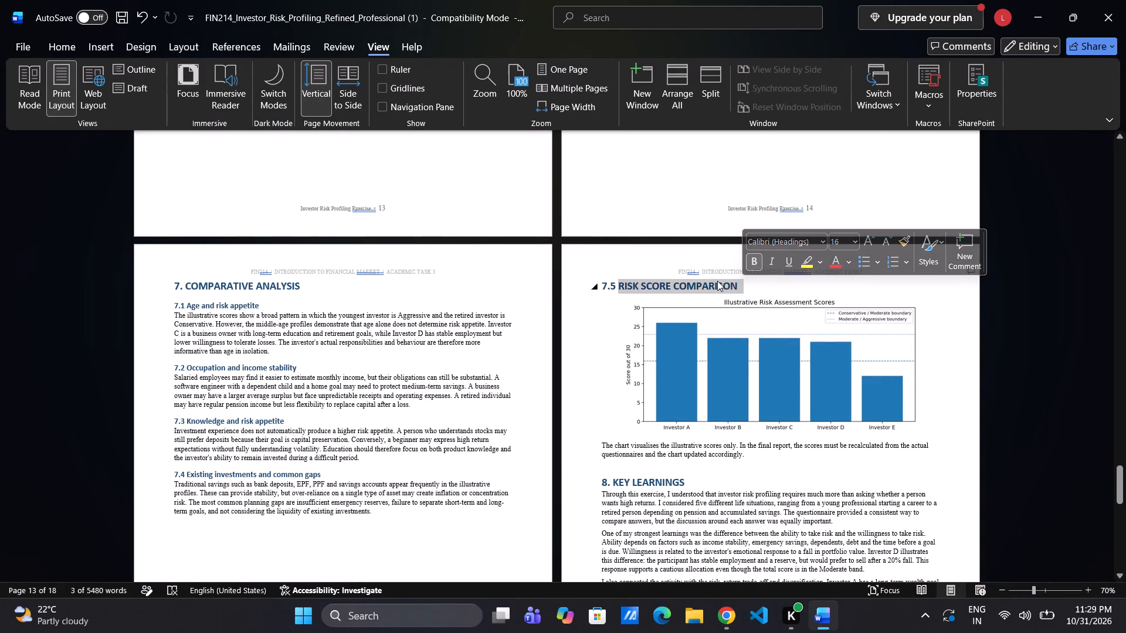
pyautogui.rightClick(717, 281)
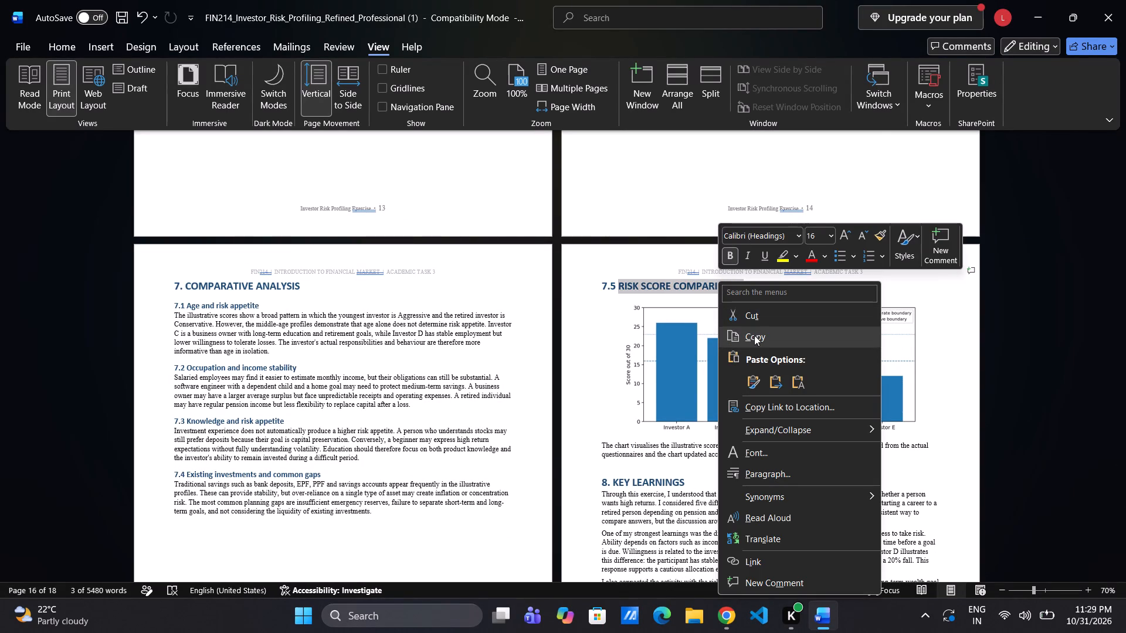
pyautogui.click(754, 335)
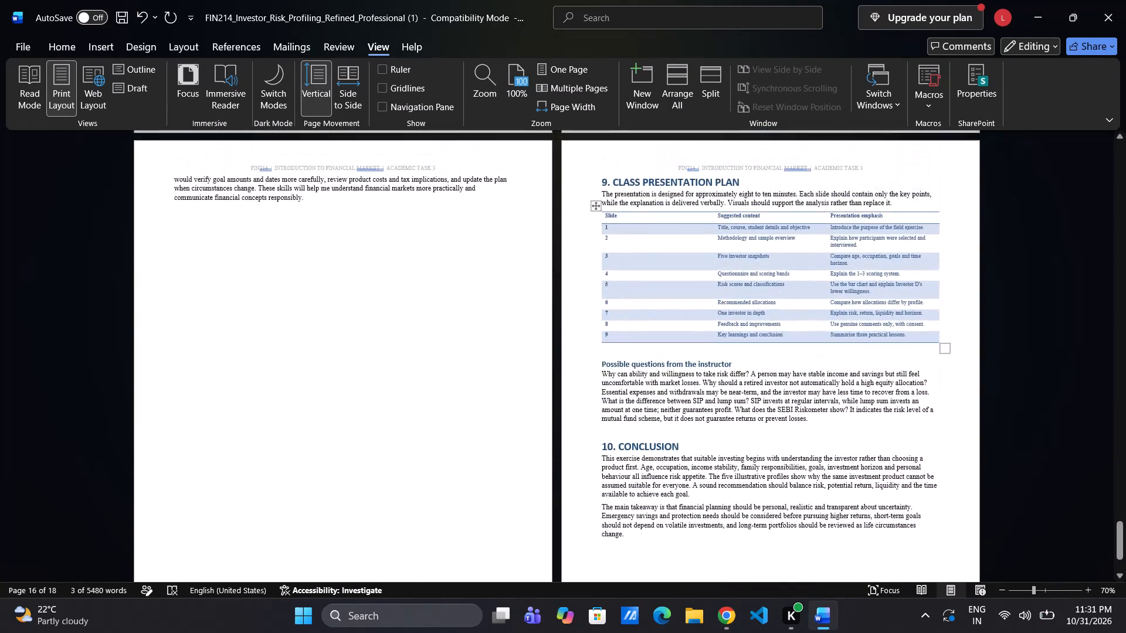
pyautogui.scroll(1, 619, 409)
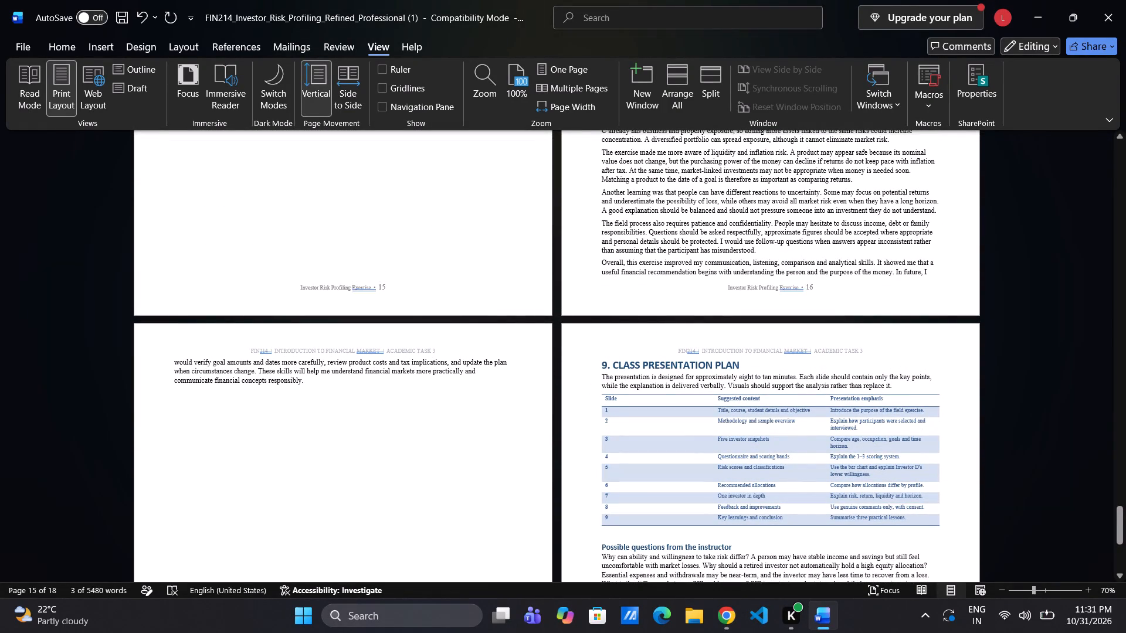
pyautogui.click(308, 383)
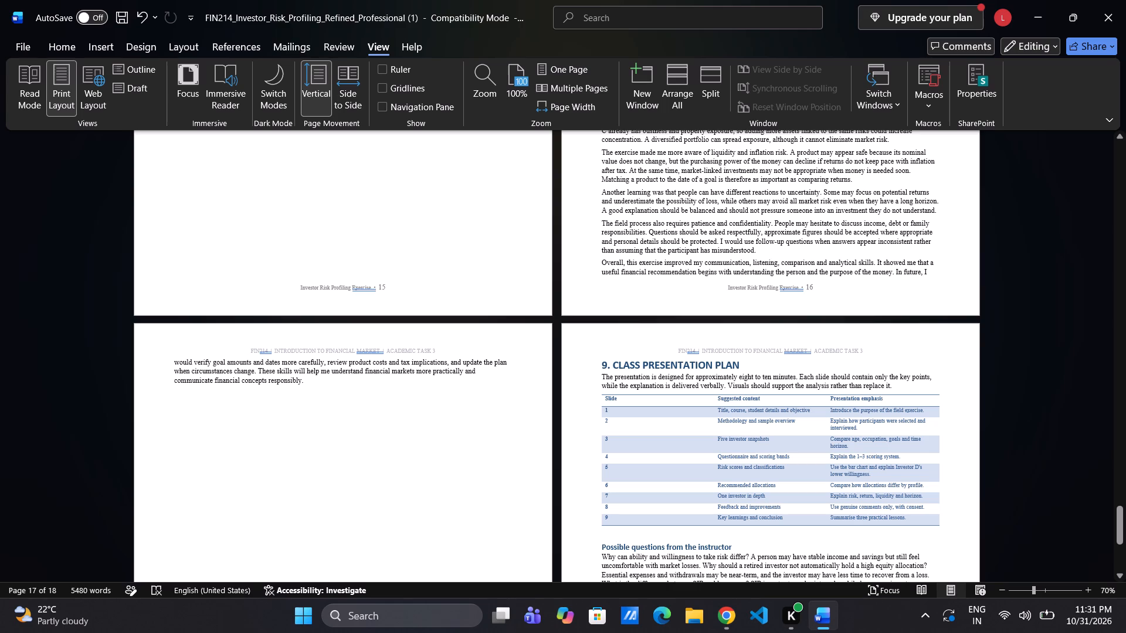
pyautogui.press('space')
pyautogui.press('Return')
pyautogui.rightClick(175, 394)
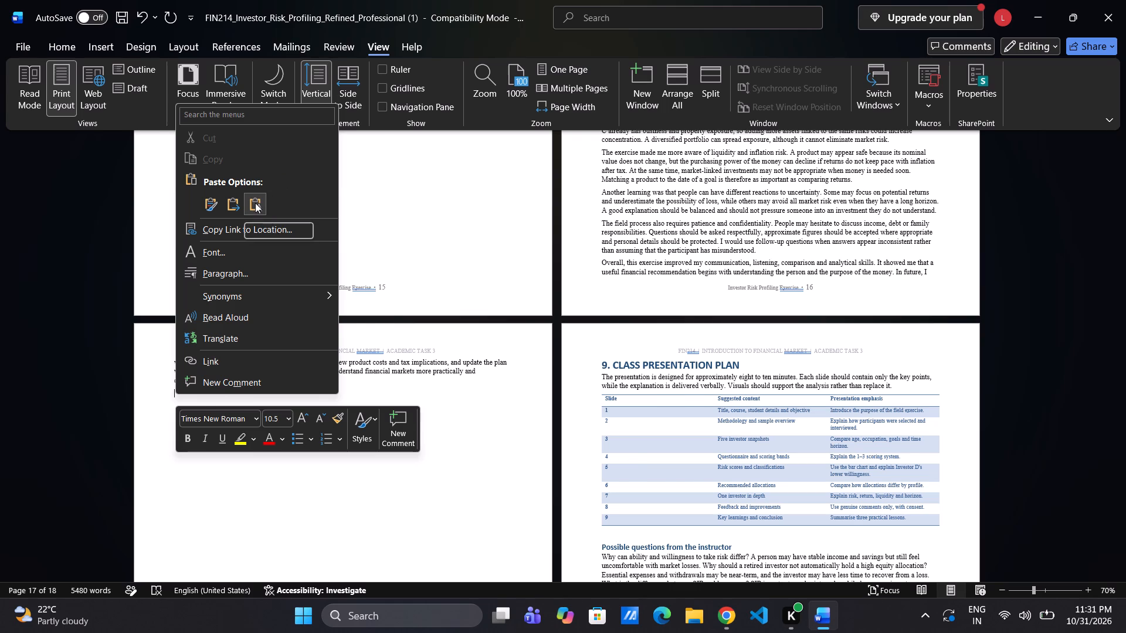
pyautogui.click(255, 203)
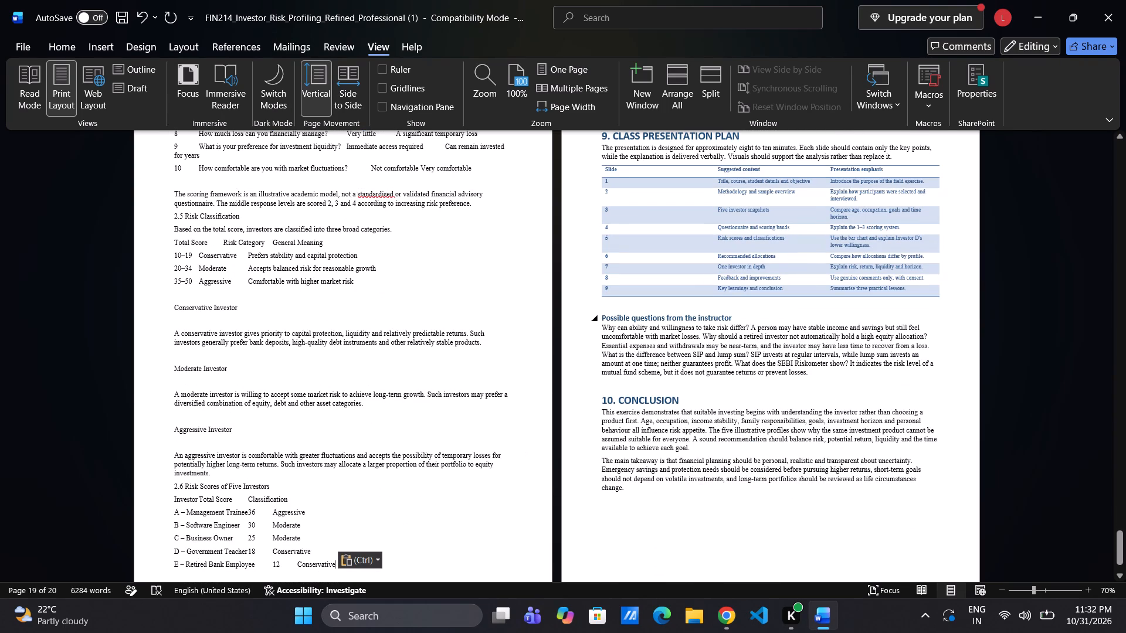
# Delete the whole section 9 Class Presentation Plan, including its slide table and the possible questions from the instructor.
pyautogui.scroll(1, 647, 320)
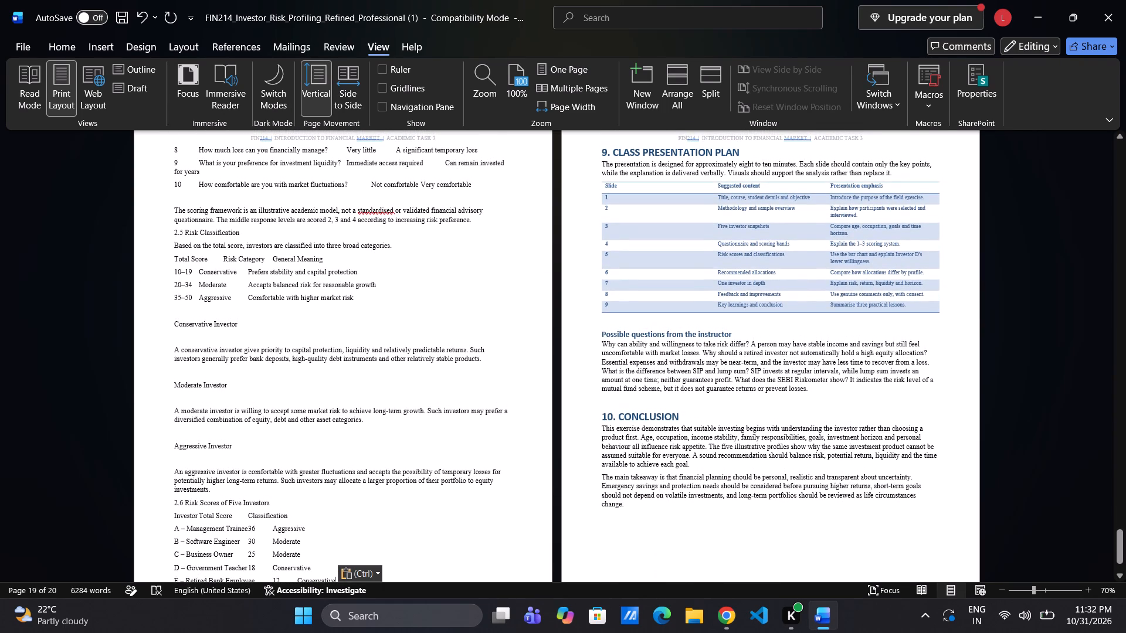
pyautogui.scroll(1, 647, 320)
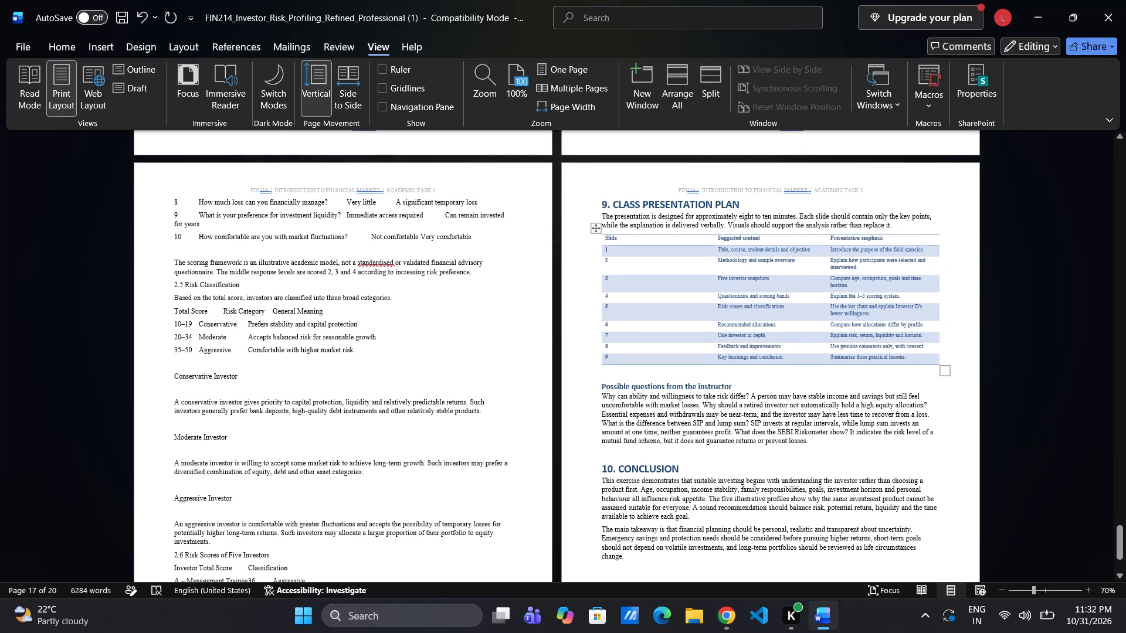
pyautogui.moveTo(601, 198); pyautogui.dragTo(683, 461)
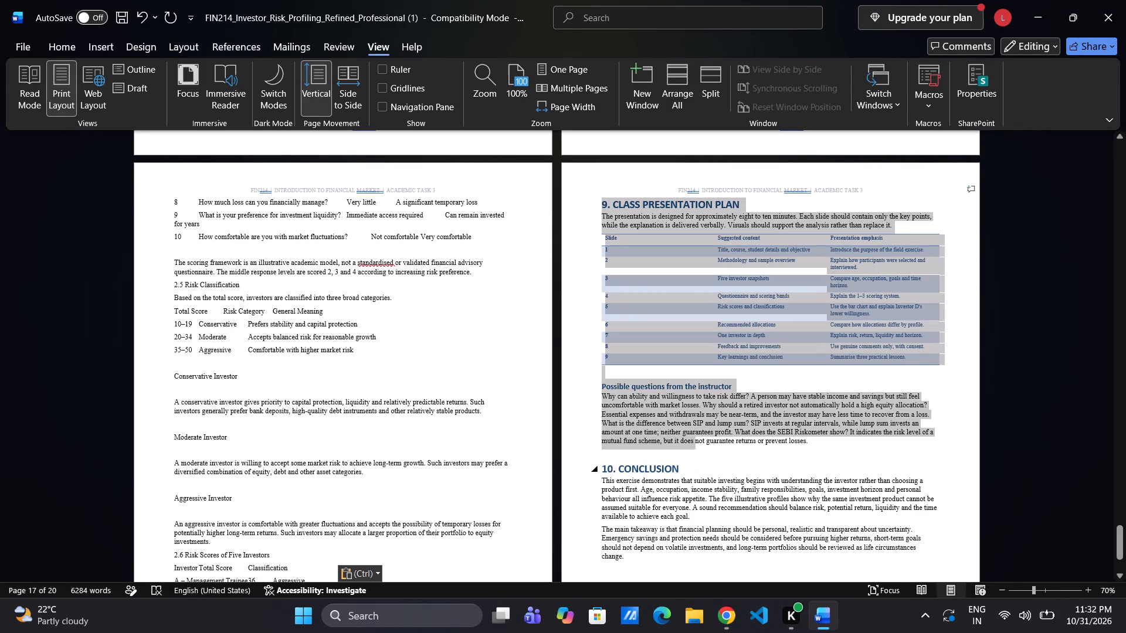
pyautogui.moveTo(683, 461); pyautogui.dragTo(820, 445)
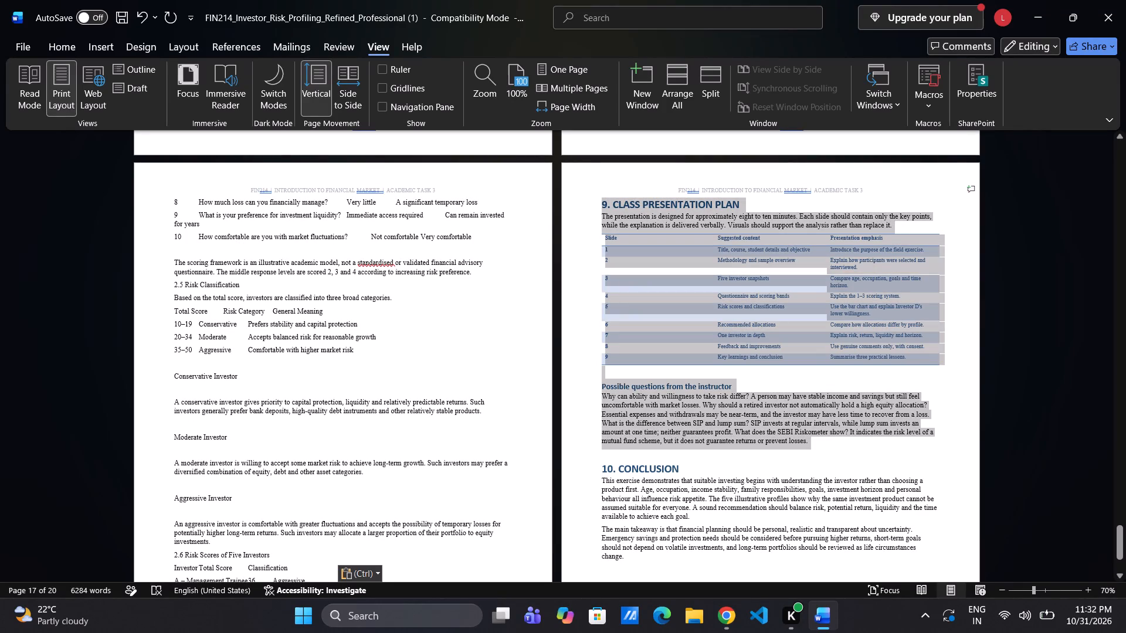
pyautogui.moveTo(820, 445); pyautogui.dragTo(820, 441)
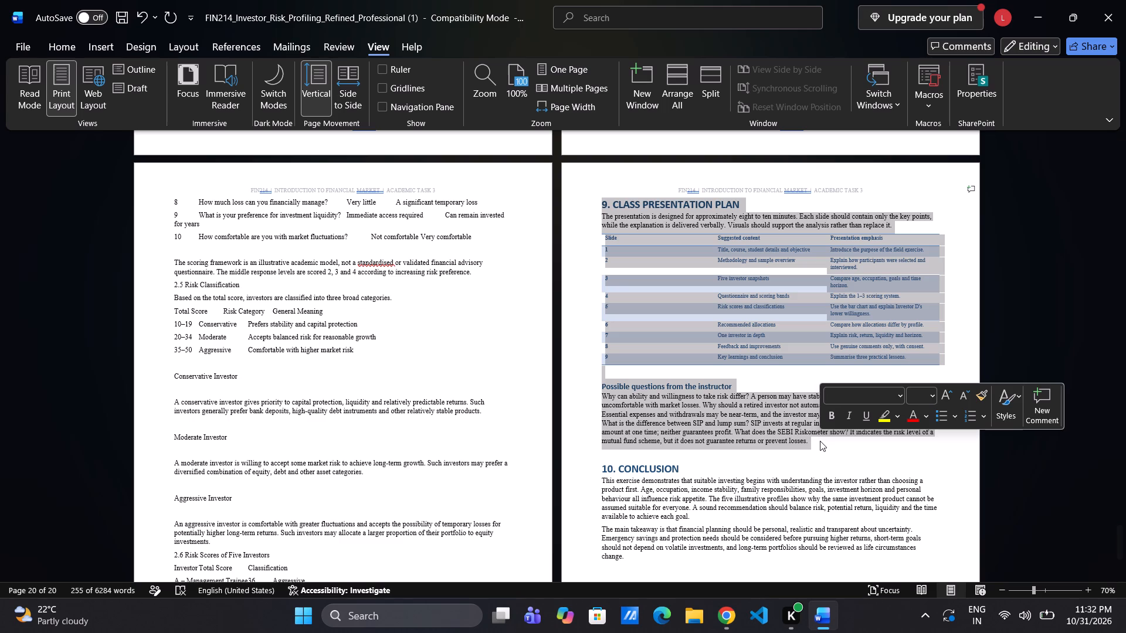
pyautogui.press('BackSpace')
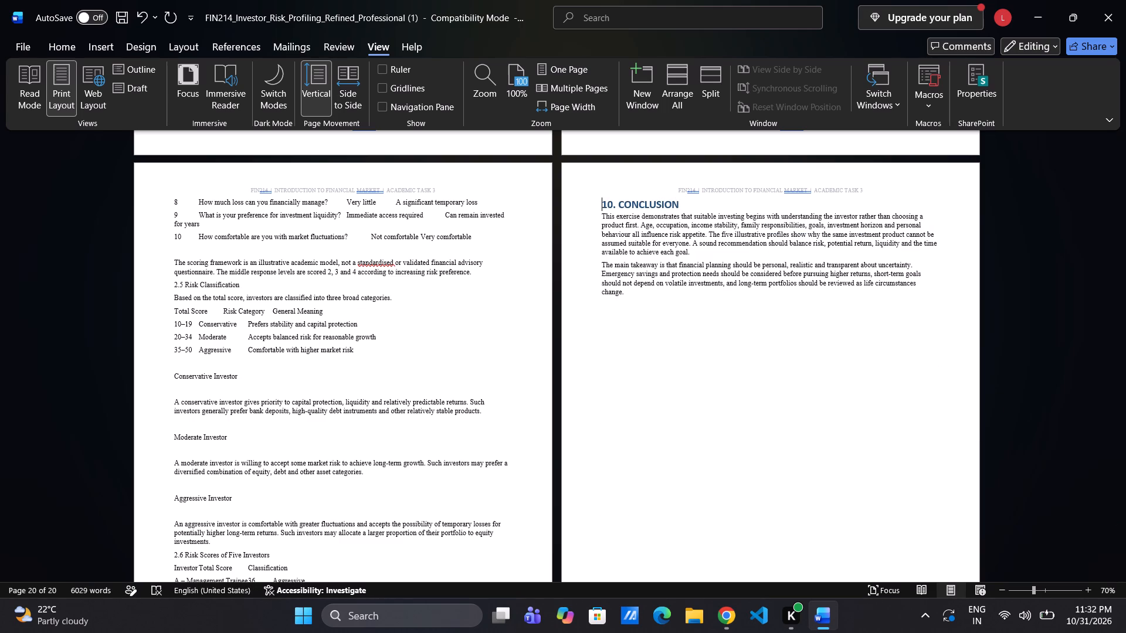
# Look through the report from the Key Learnings section across the pasted risk assessment text to the end of the document.
pyautogui.scroll(9, 455, 325)
pyautogui.scroll(-2, 455, 325)
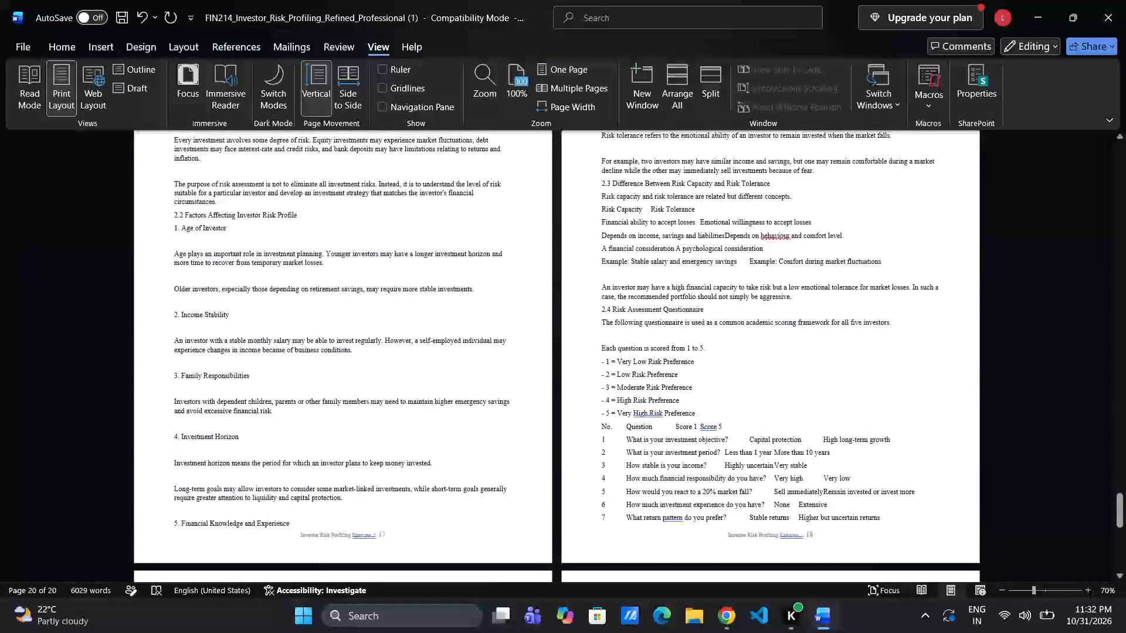
pyautogui.scroll(6, 455, 325)
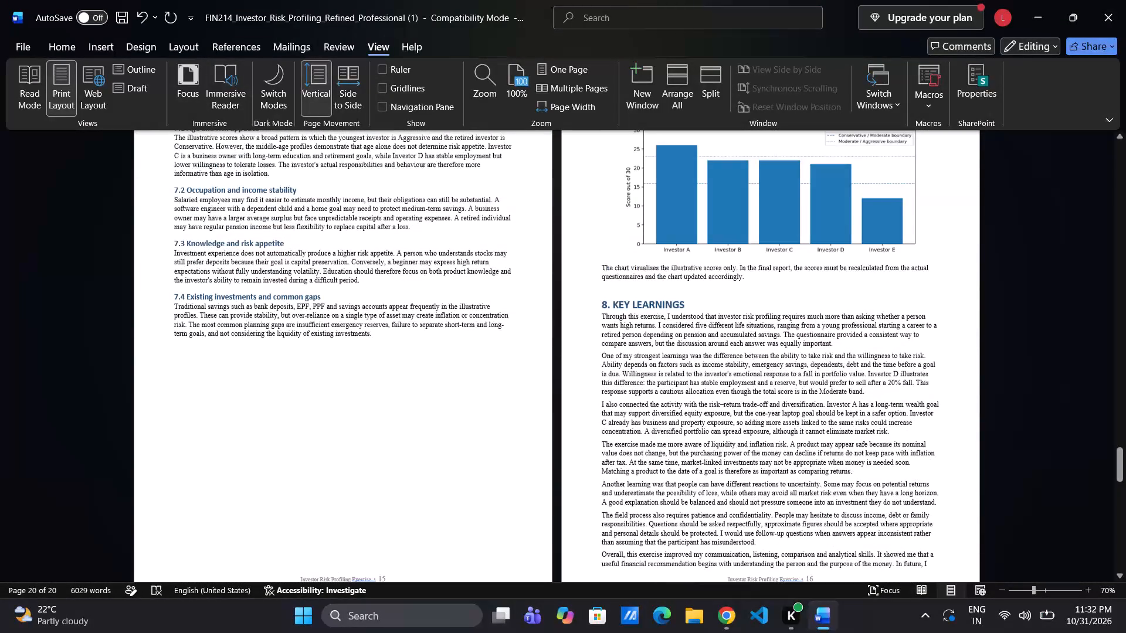
pyautogui.scroll(-4, 455, 325)
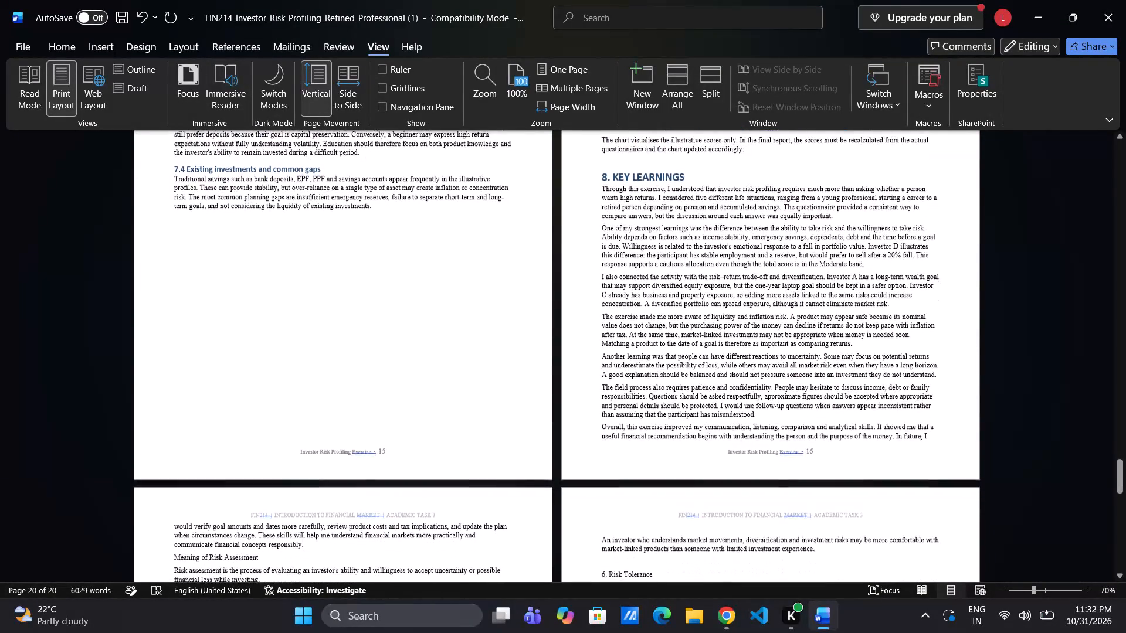
pyautogui.scroll(-8, 455, 325)
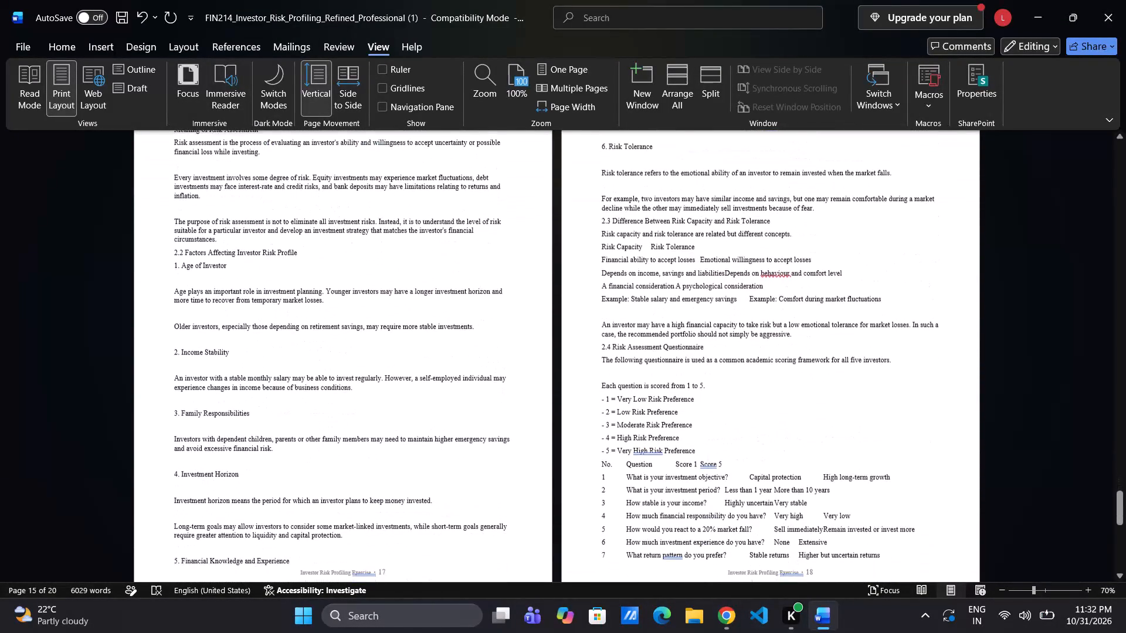
pyautogui.scroll(-3, 455, 325)
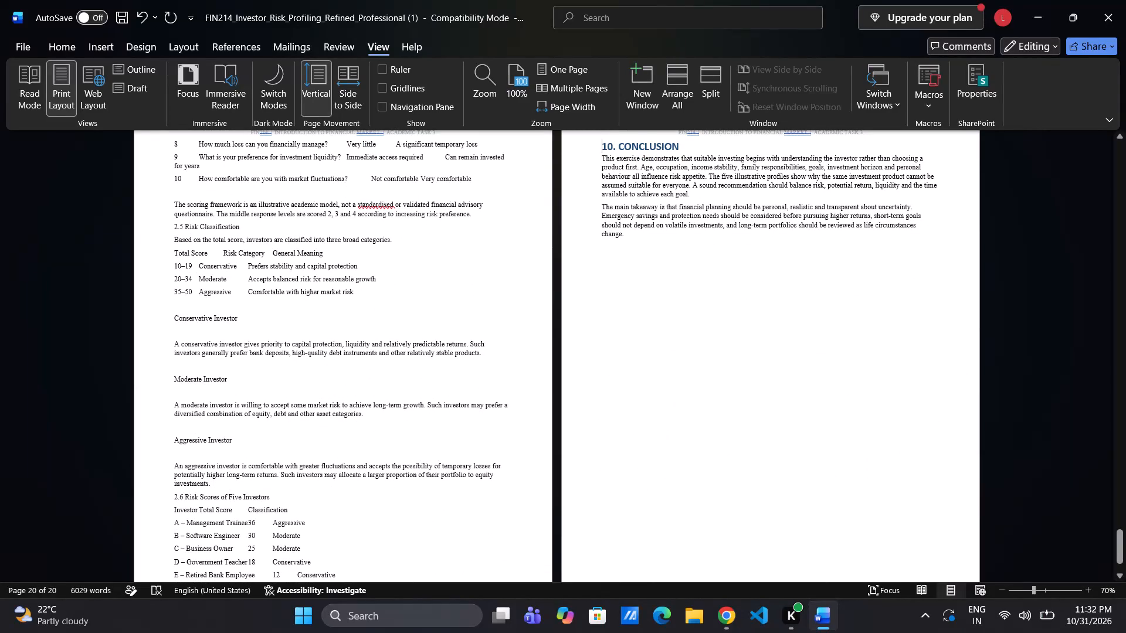
pyautogui.scroll(-1, 455, 325)
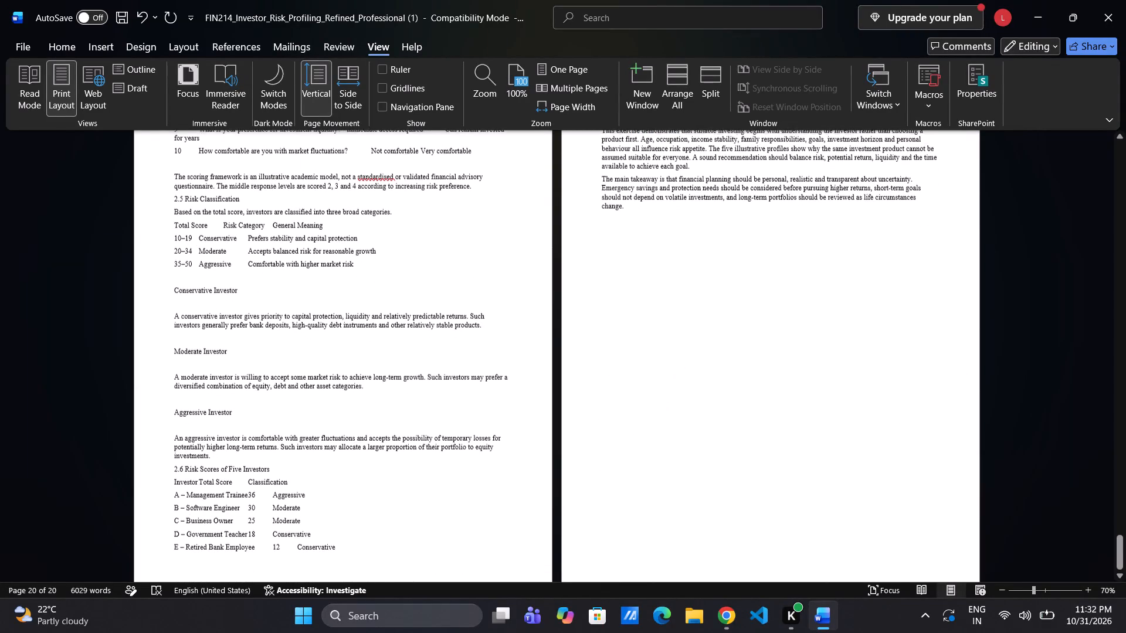
pyautogui.scroll(-2, 455, 325)
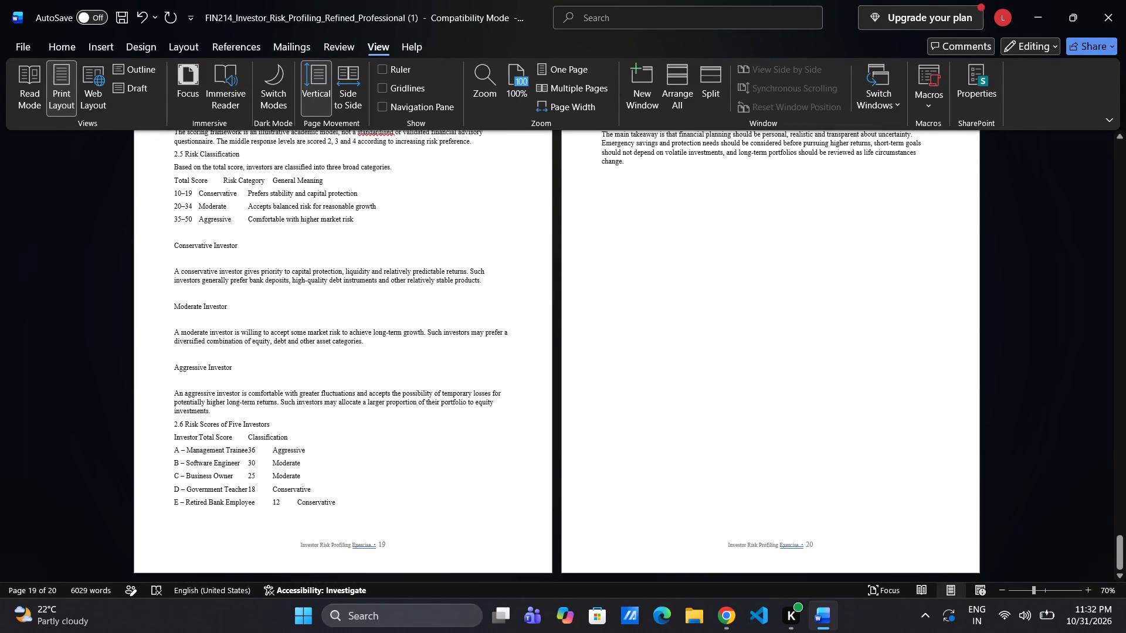
# Bold the Aggressive Investor, Moderate Investor and Conservative Investor subheadings under 2.5 Risk Classification.
pyautogui.moveTo(172, 367); pyautogui.dragTo(257, 373)
pyautogui.click(272, 350)
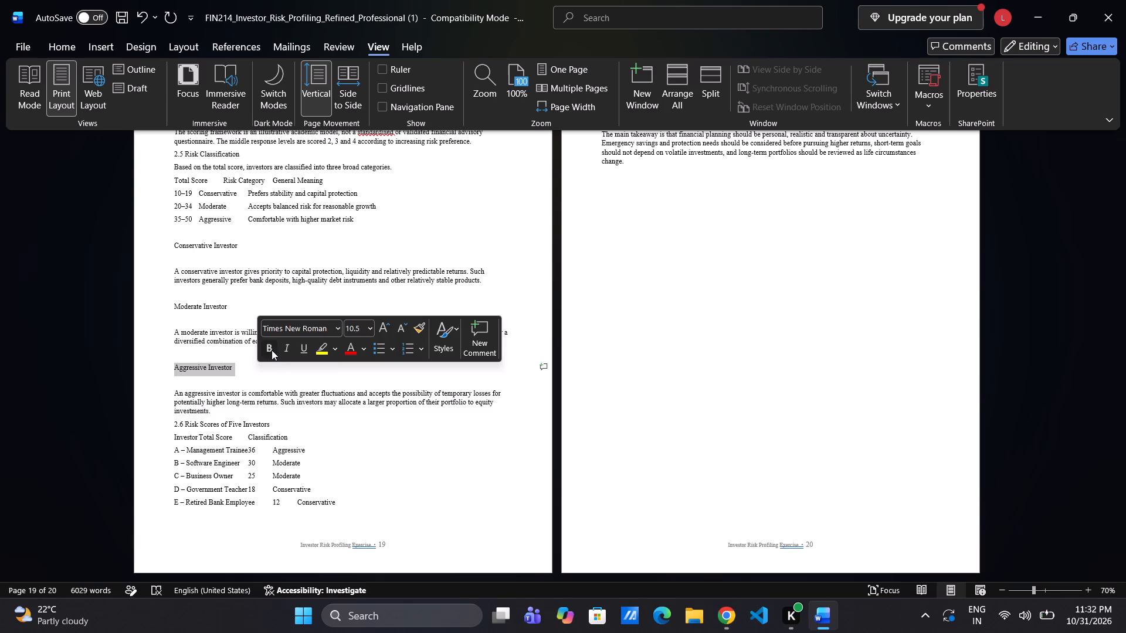
pyautogui.moveTo(172, 301); pyautogui.dragTo(173, 301)
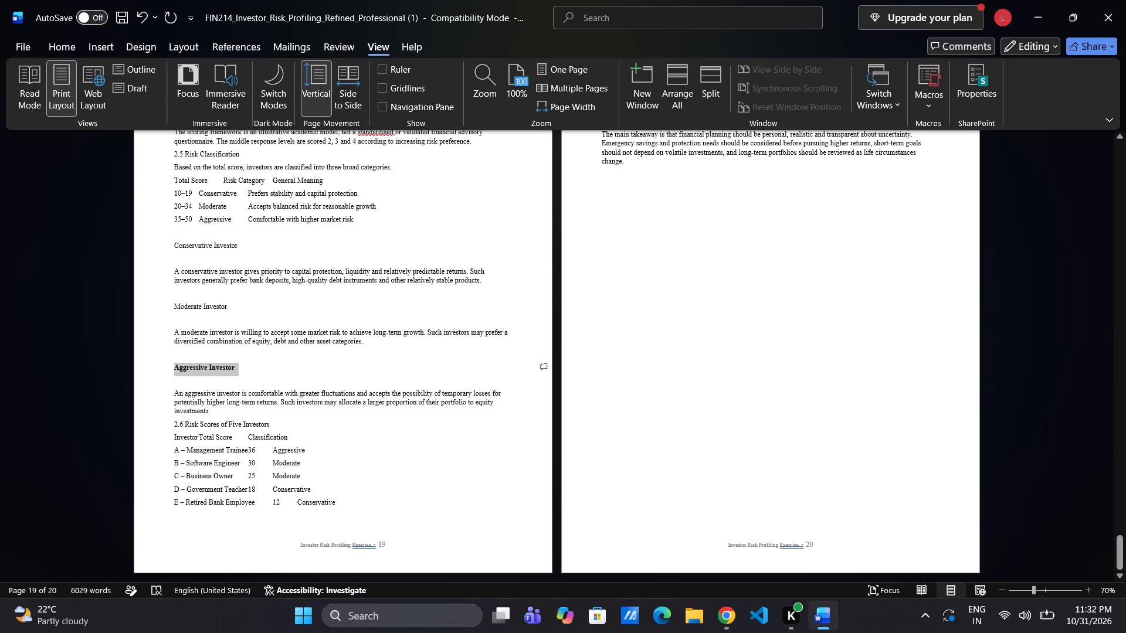
pyautogui.moveTo(173, 301); pyautogui.dragTo(234, 309)
pyautogui.click(244, 281)
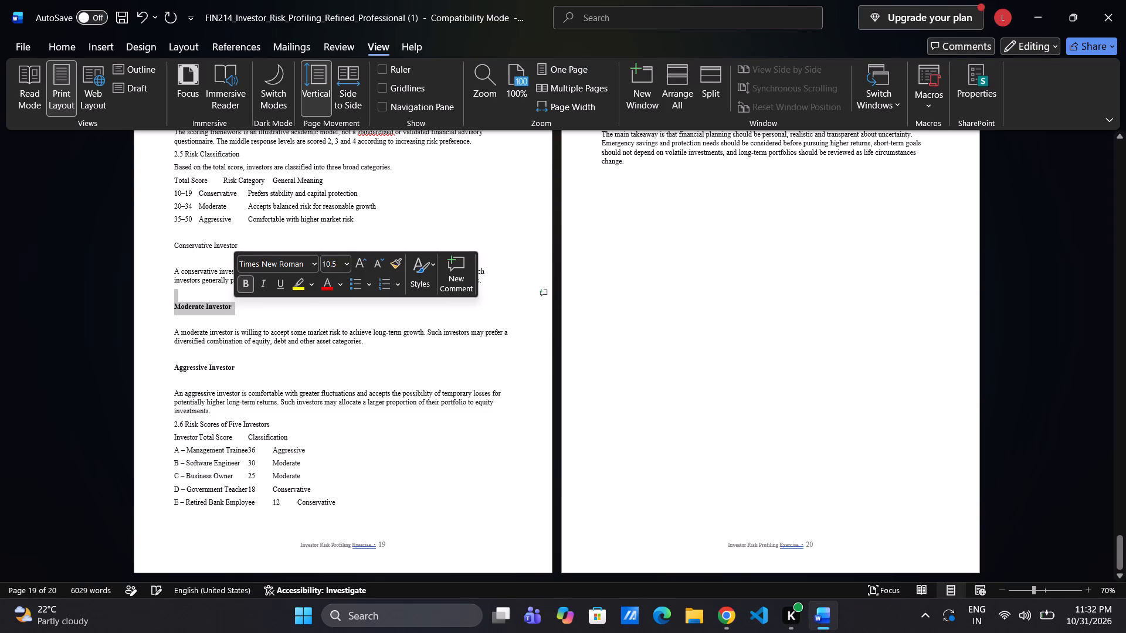
pyautogui.moveTo(174, 245); pyautogui.dragTo(257, 250)
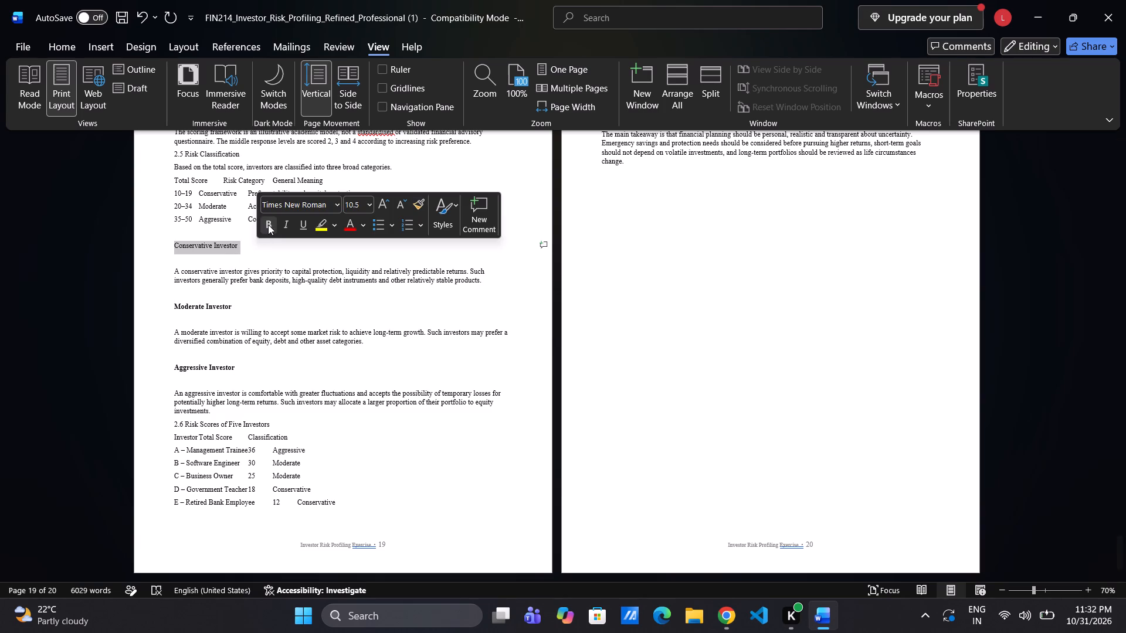
pyautogui.click(268, 224)
pyautogui.click(248, 298)
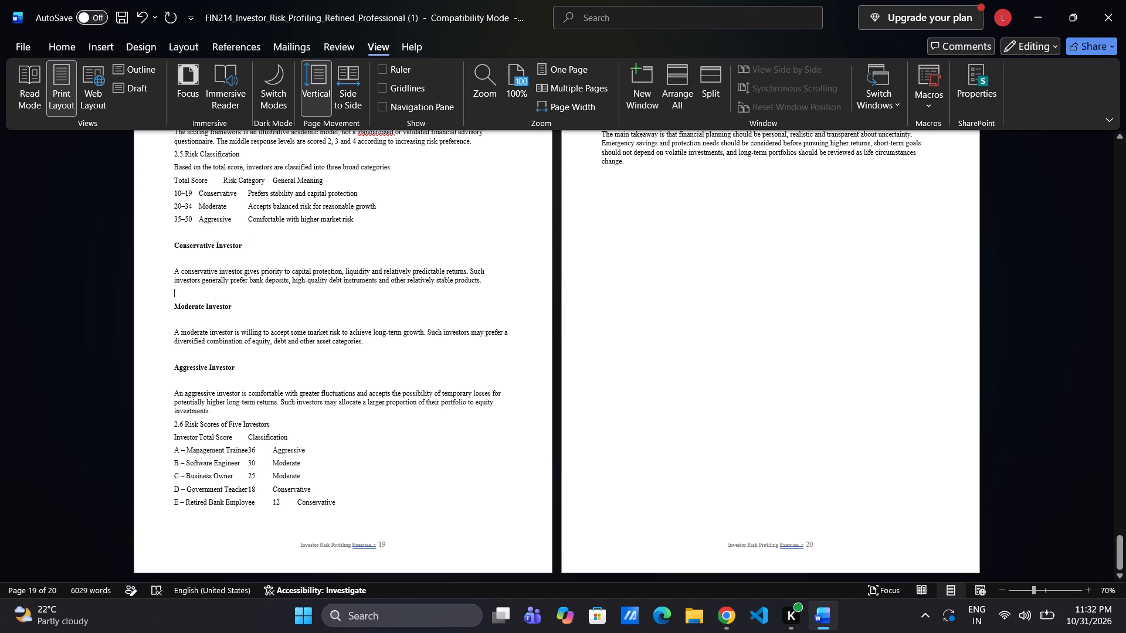
# Remove the blank lines above and below the Aggressive, Moderate and Conservative Investor subheadings.
pyautogui.click(198, 380)
pyautogui.press('BackSpace')
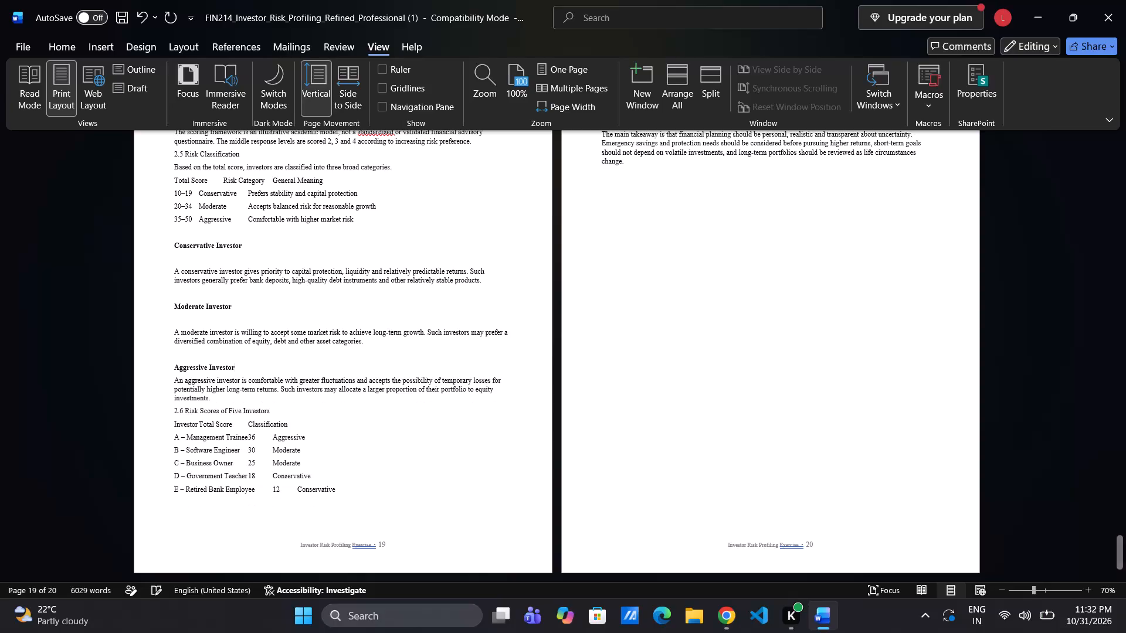
pyautogui.press('Up')
pyautogui.press('BackSpace')
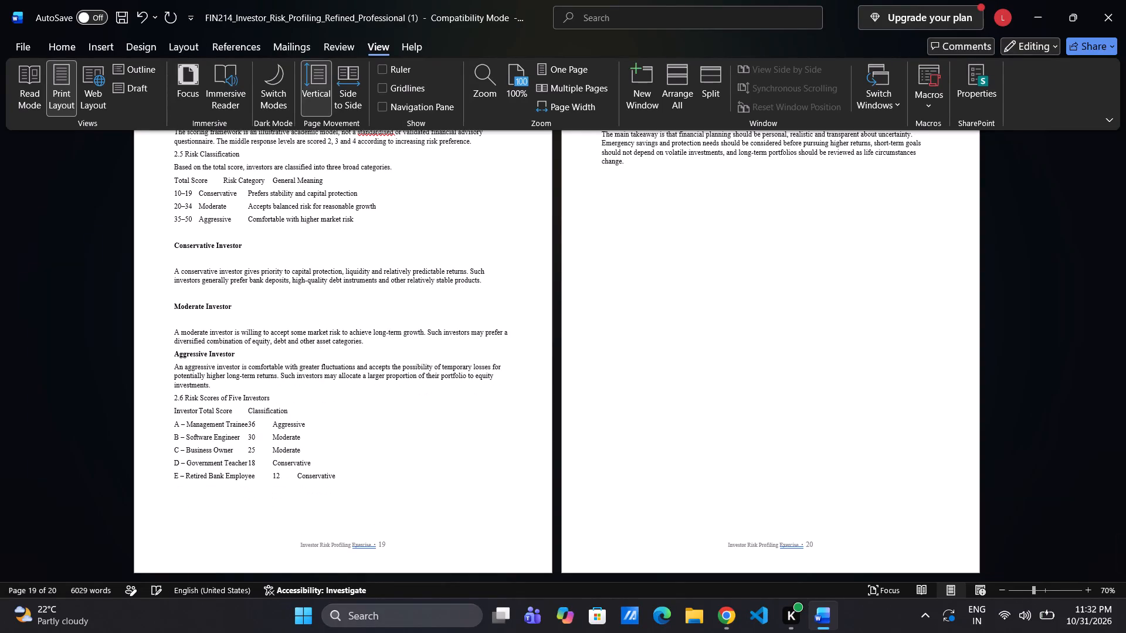
pyautogui.press('Up')
pyautogui.press('Up')
pyautogui.press('BackSpace')
pyautogui.press('Up')
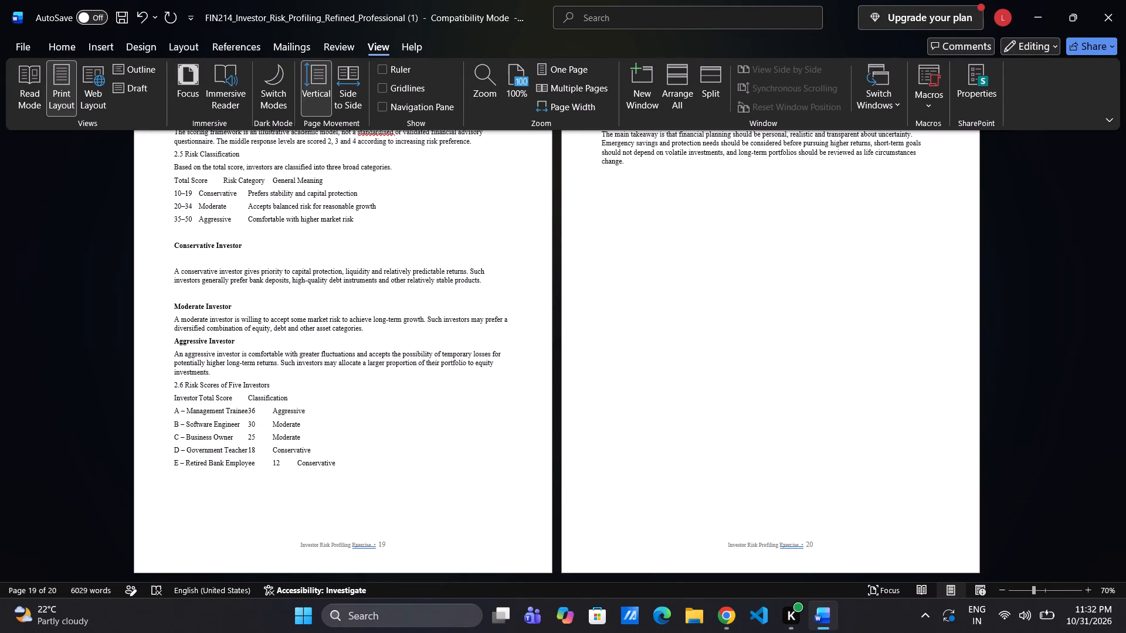
pyautogui.press('BackSpace')
pyautogui.press('Up')
pyautogui.press('Up')
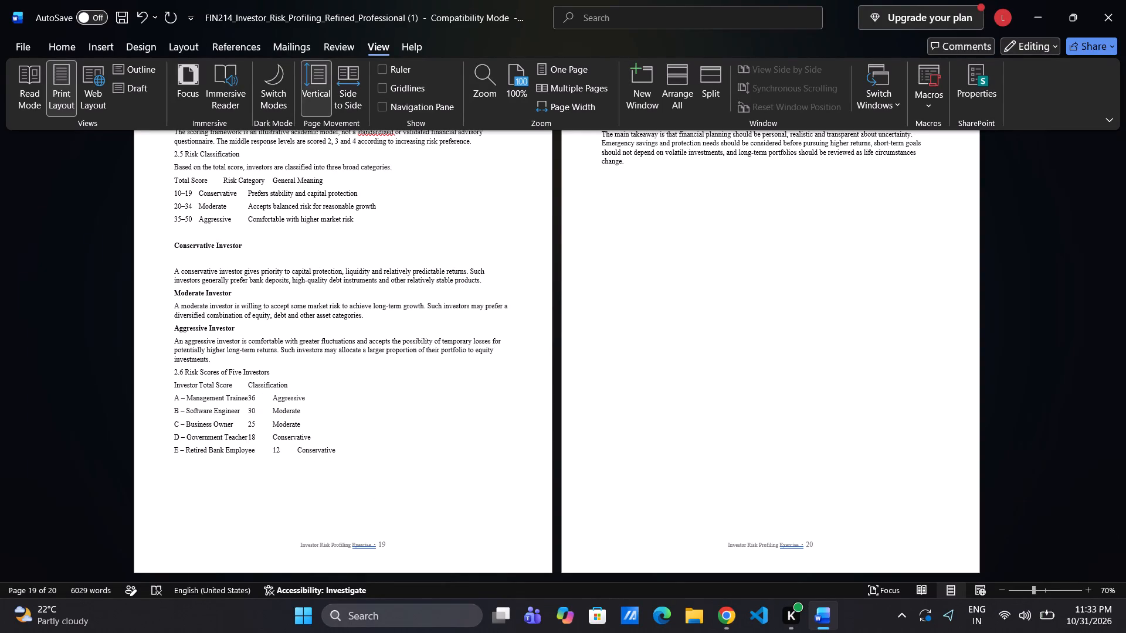
pyautogui.press('BackSpace')
pyautogui.press('Up')
pyautogui.press('BackSpace')
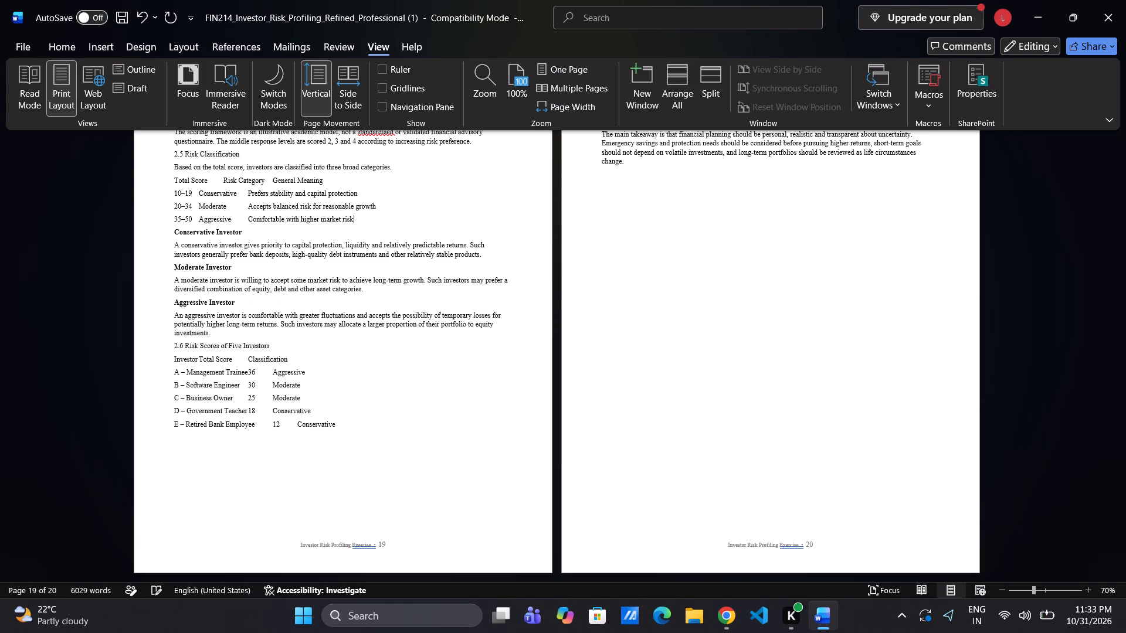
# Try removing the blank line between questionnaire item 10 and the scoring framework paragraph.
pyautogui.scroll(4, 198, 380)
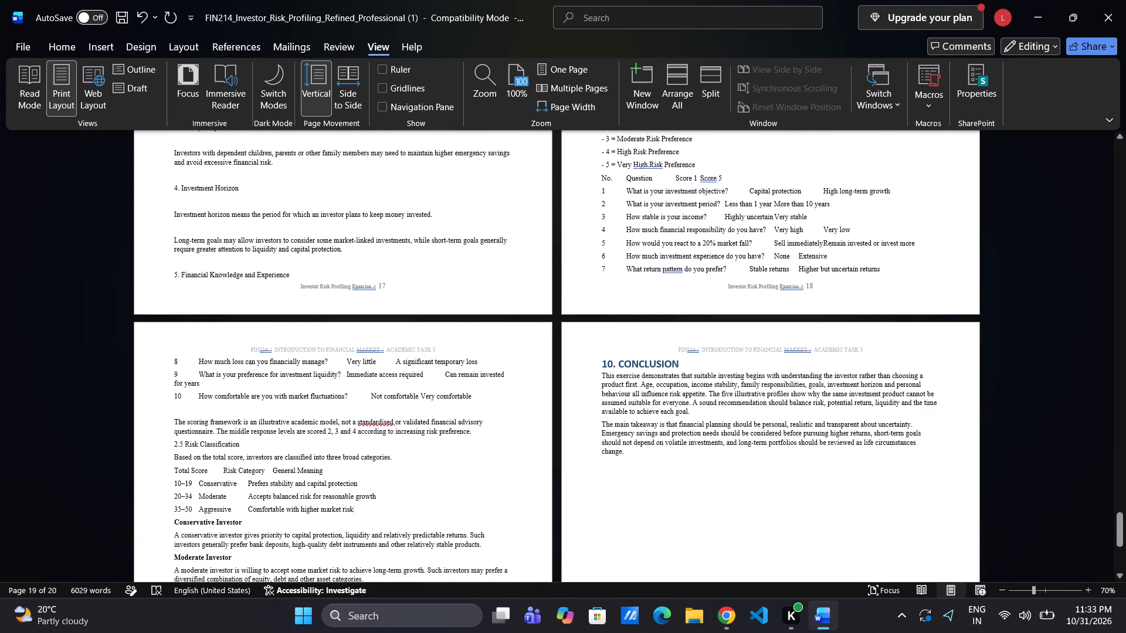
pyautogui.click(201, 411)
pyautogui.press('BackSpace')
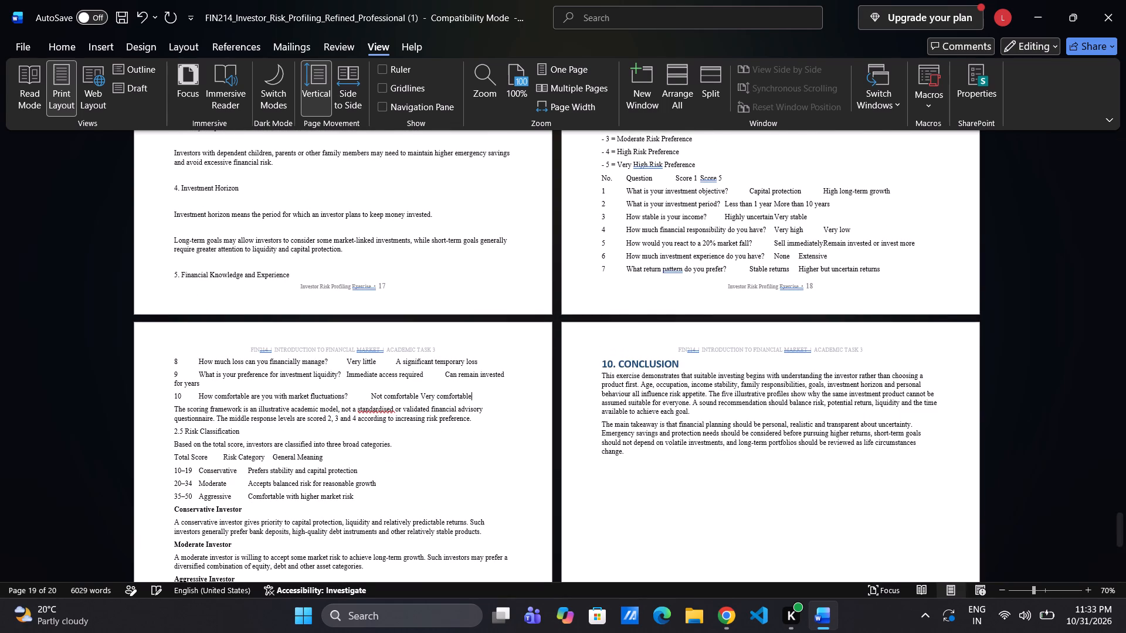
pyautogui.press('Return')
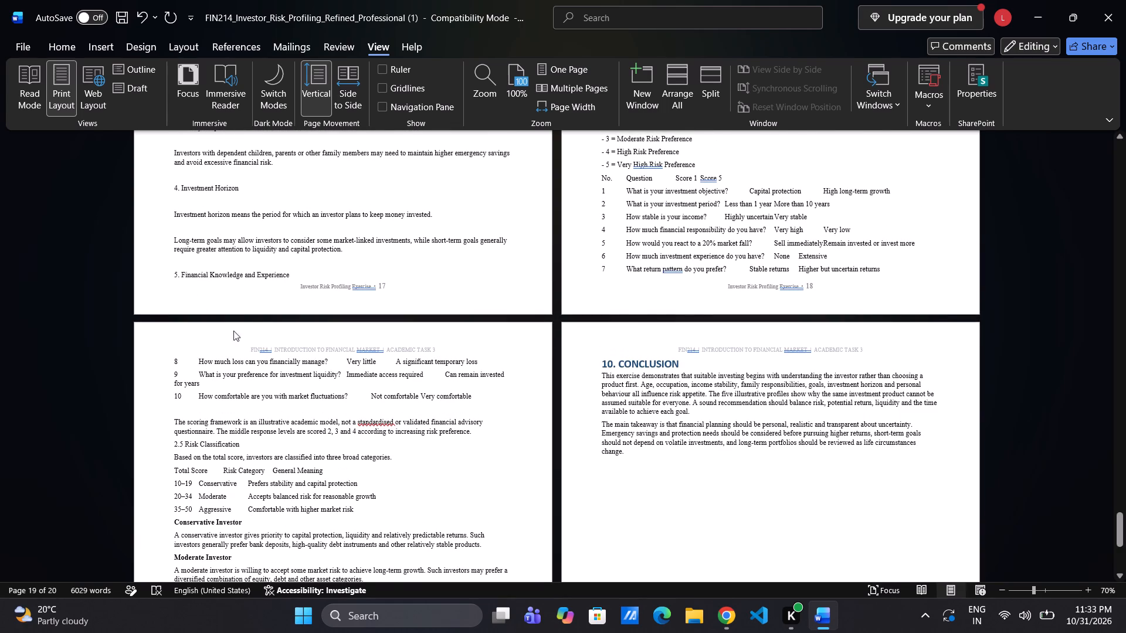
# Bold the five factor subheadings under 2.2, from 5. Financial Knowledge and Experience back up to 1. Age of Investor.
pyautogui.scroll(3, 247, 316)
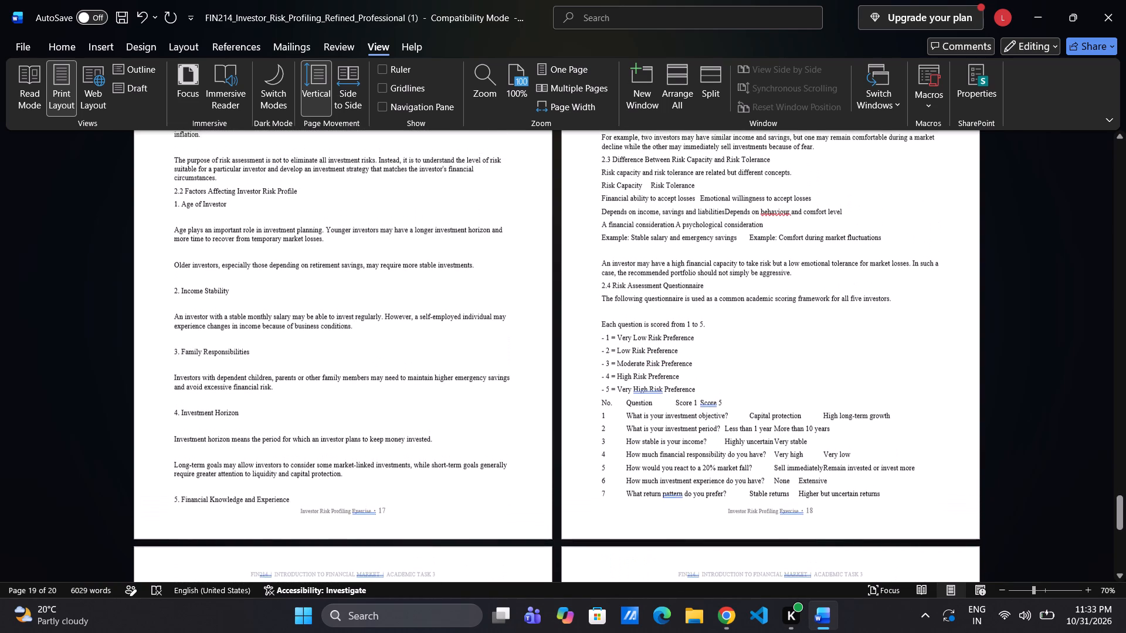
pyautogui.scroll(1, 247, 316)
pyautogui.moveTo(172, 526); pyautogui.dragTo(217, 526)
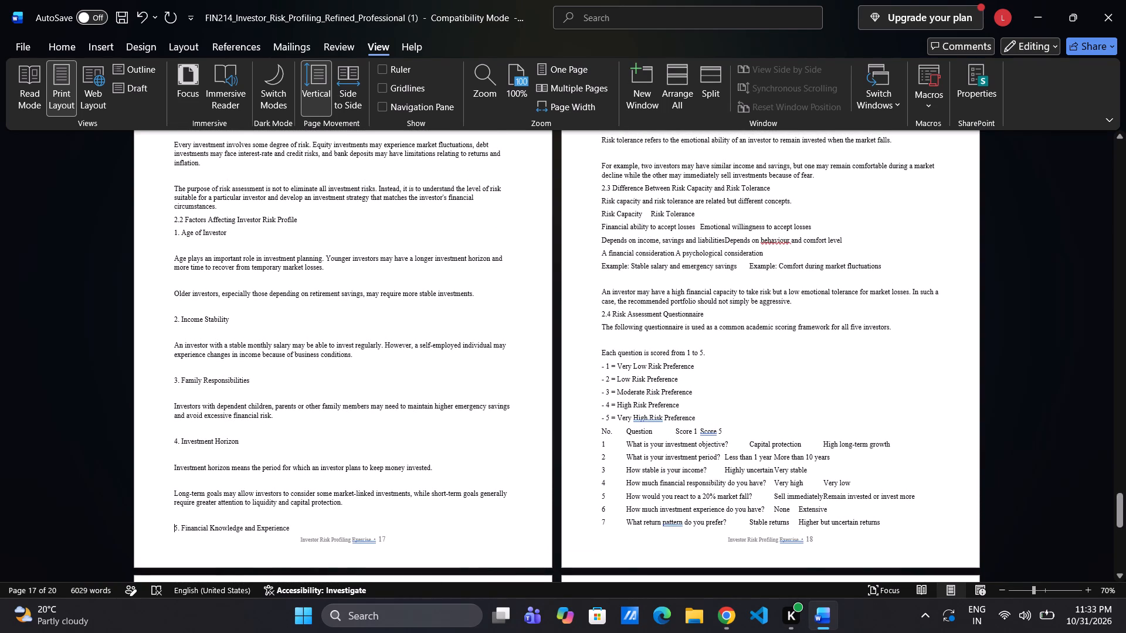
pyautogui.moveTo(217, 526); pyautogui.dragTo(332, 528)
pyautogui.click(338, 505)
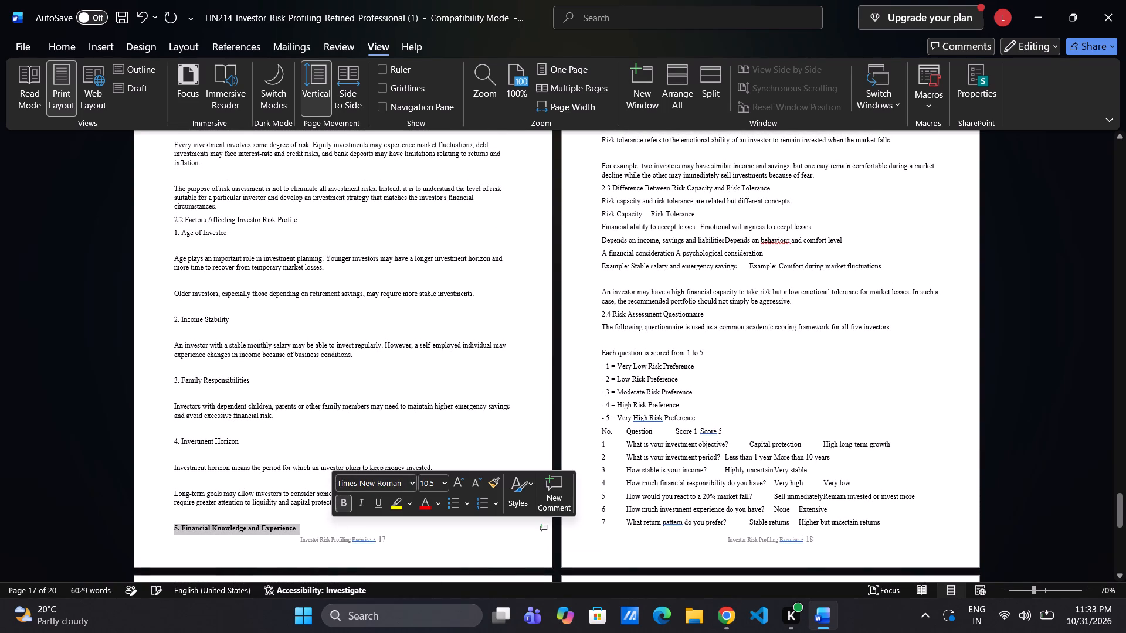
pyautogui.moveTo(168, 437); pyautogui.dragTo(270, 448)
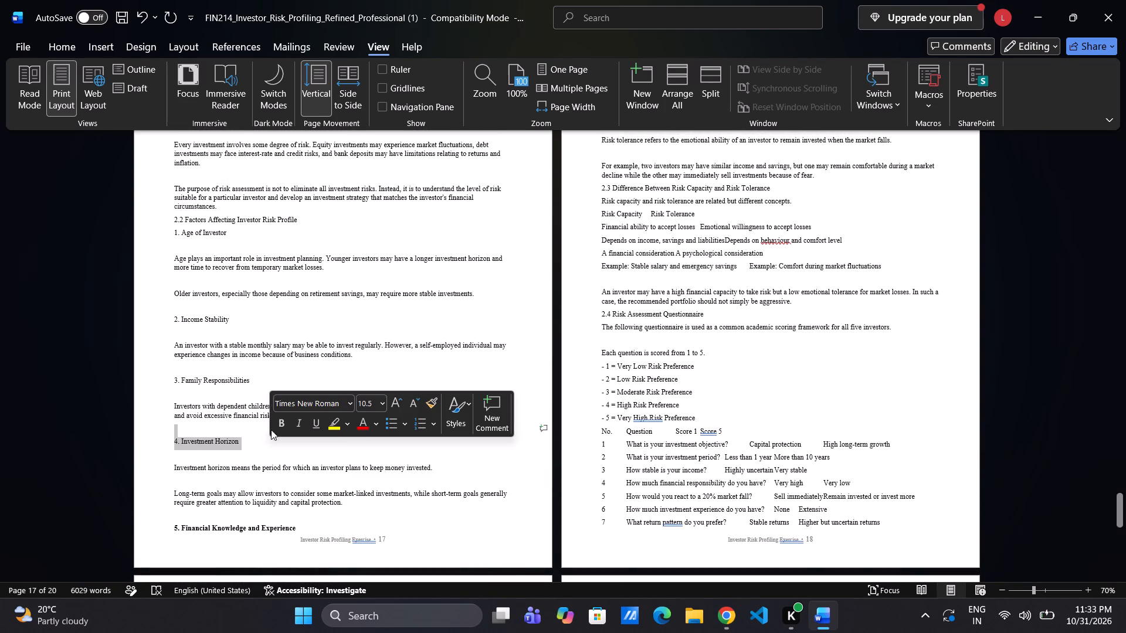
pyautogui.click(279, 420)
pyautogui.moveTo(169, 376); pyautogui.dragTo(253, 382)
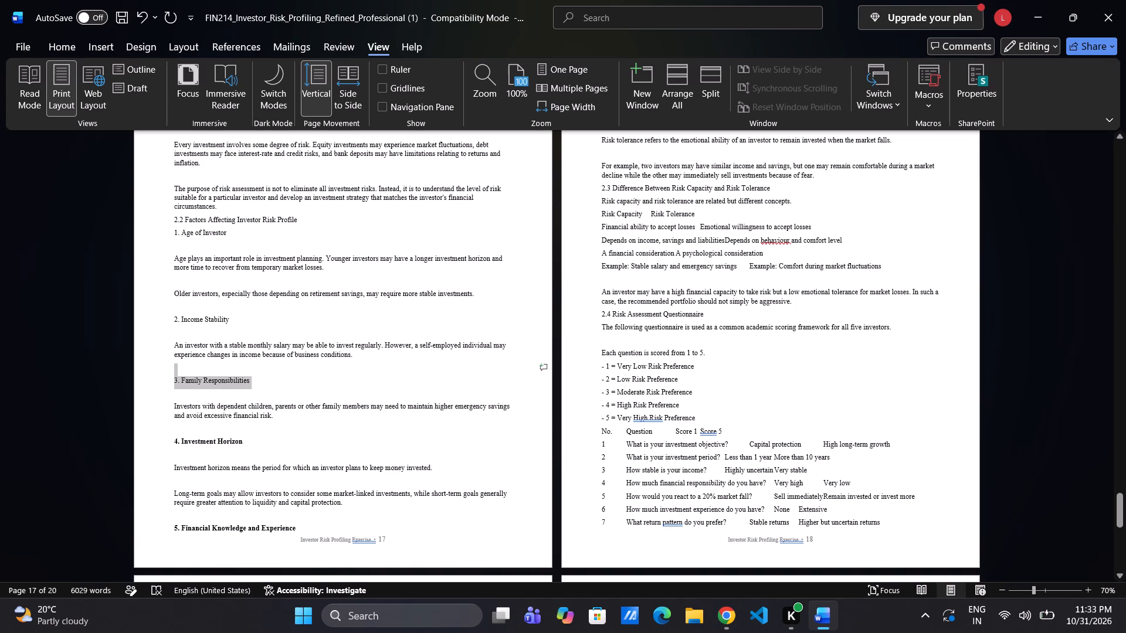
pyautogui.moveTo(253, 382); pyautogui.dragTo(263, 379)
pyautogui.click(272, 357)
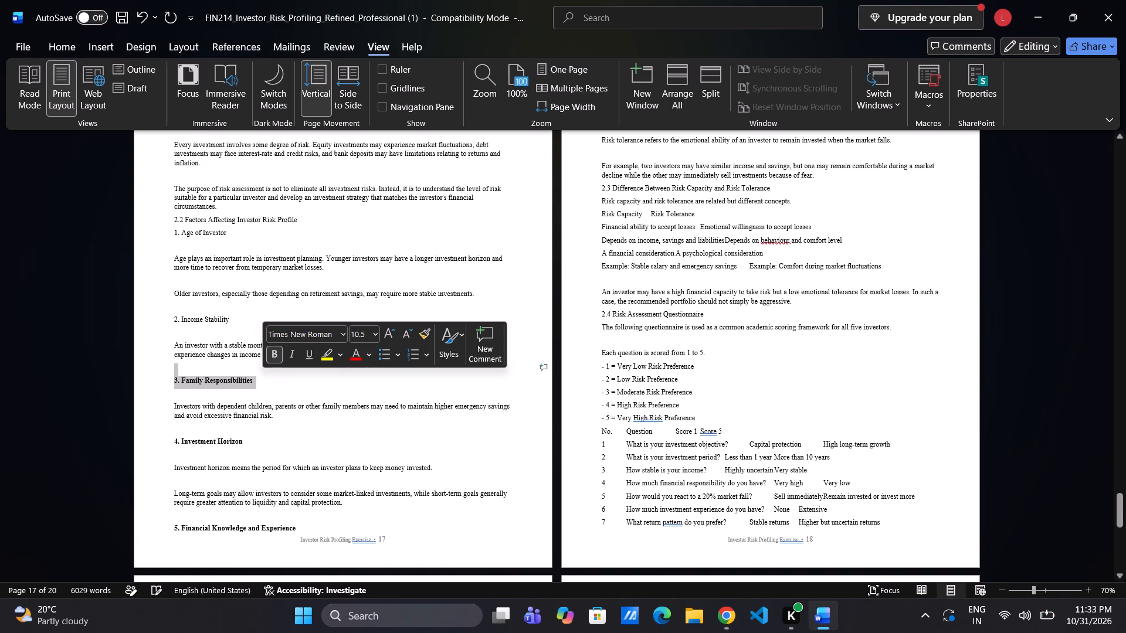
pyautogui.moveTo(171, 315); pyautogui.dragTo(233, 321)
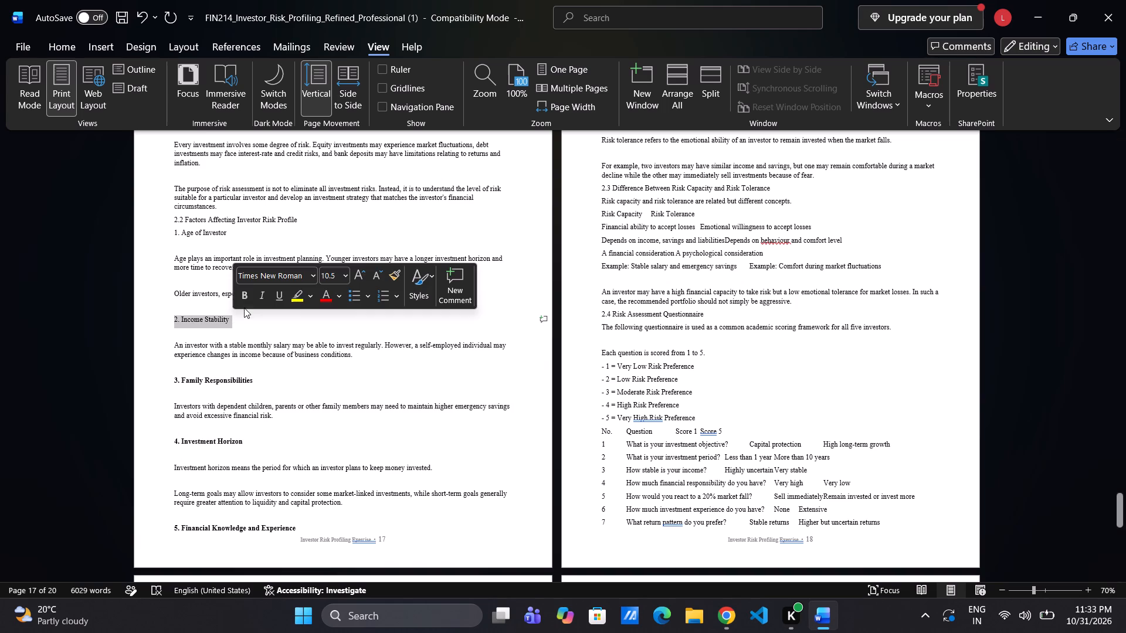
pyautogui.click(247, 297)
pyautogui.moveTo(172, 232); pyautogui.dragTo(232, 232)
pyautogui.click(242, 210)
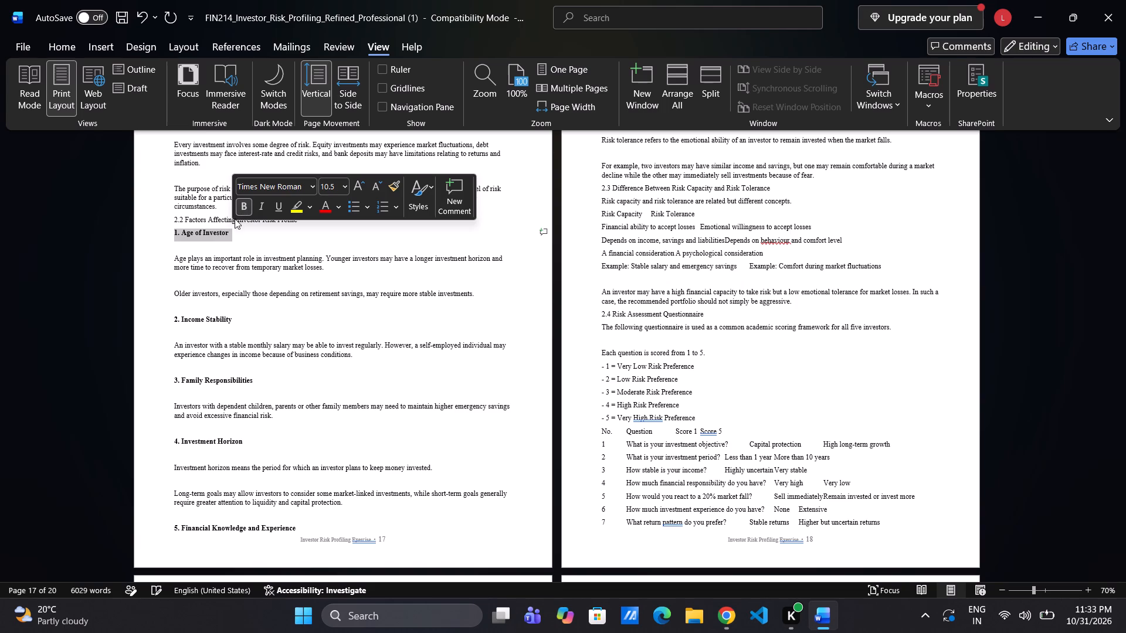
# Remove the blank lines below the 1. Age of Investor subheading, between its two paragraphs, and above 2. Income Stability.
pyautogui.click(208, 171)
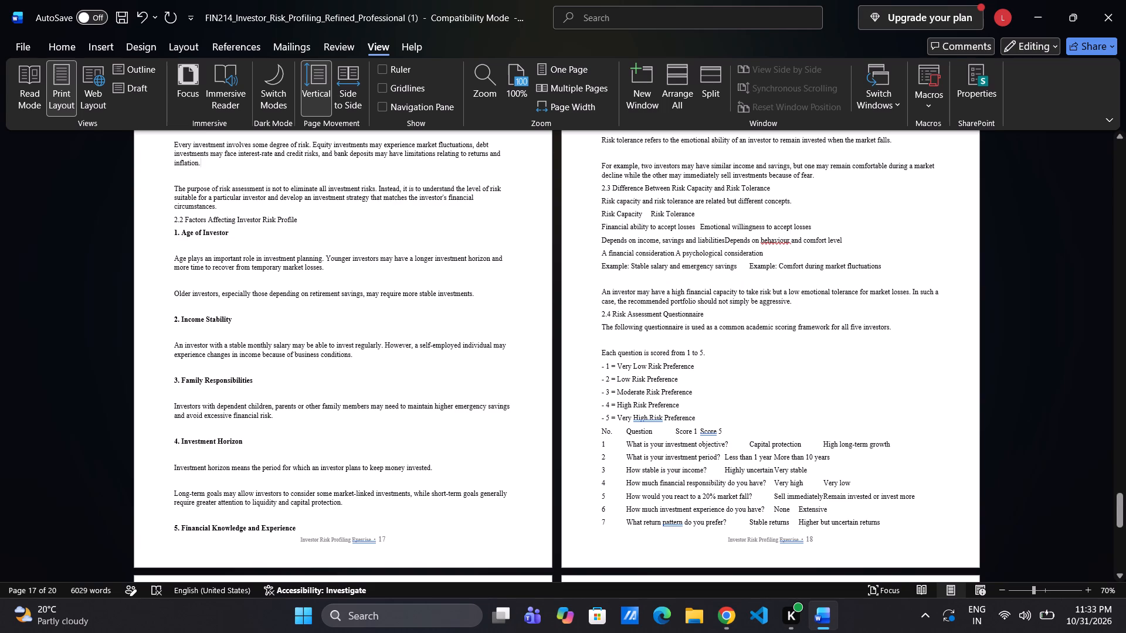
pyautogui.click(196, 303)
pyautogui.press('BackSpace')
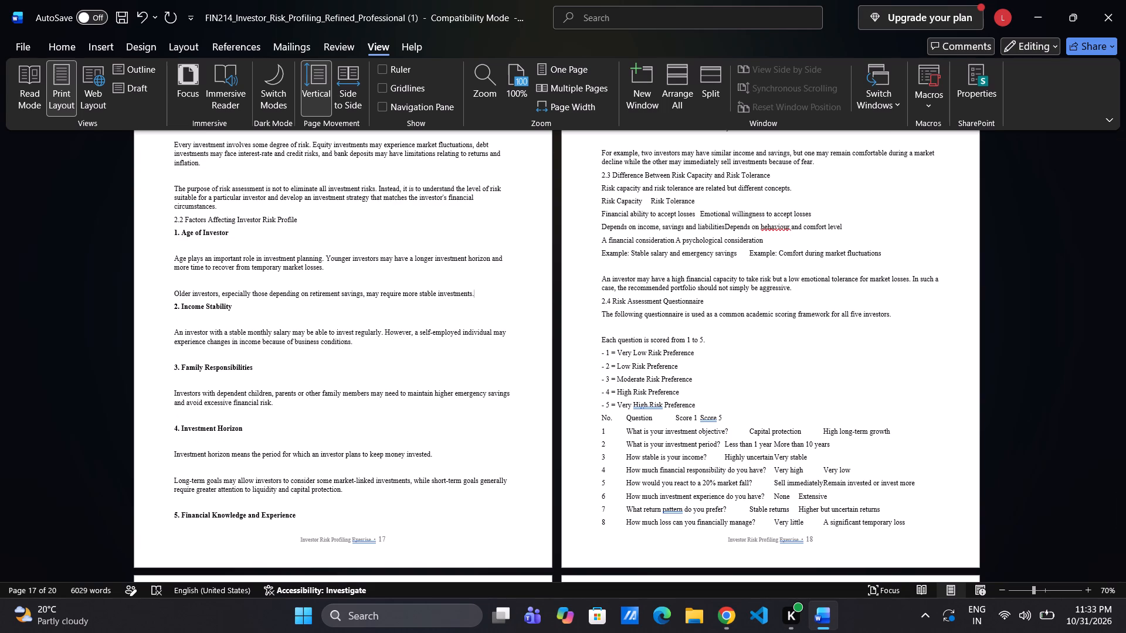
pyautogui.scroll(2, 196, 303)
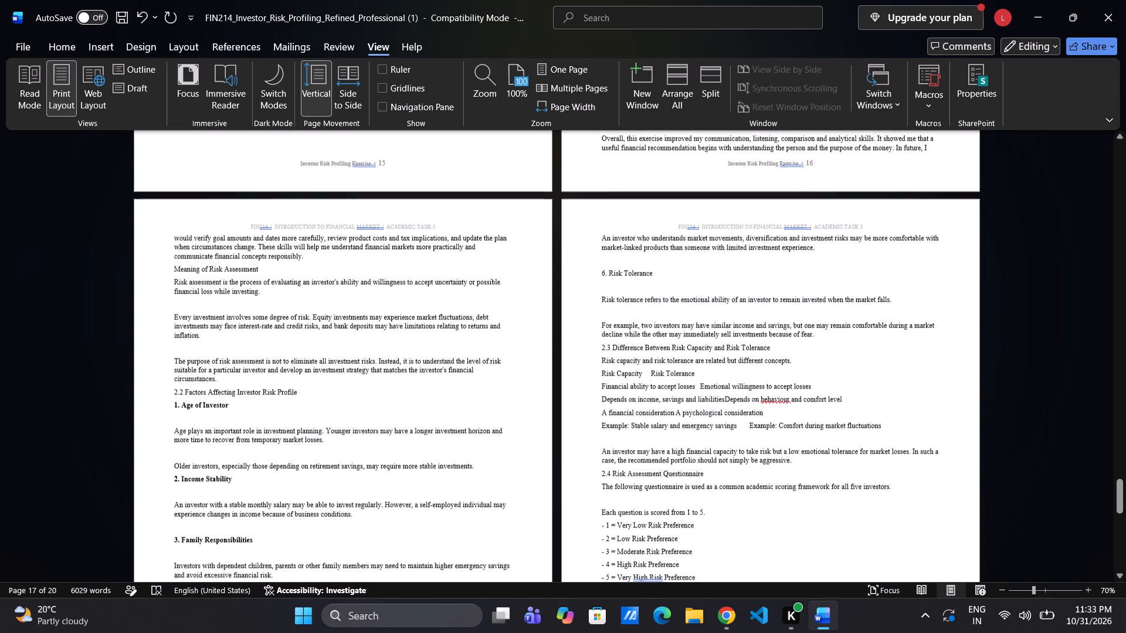
pyautogui.scroll(2, 196, 303)
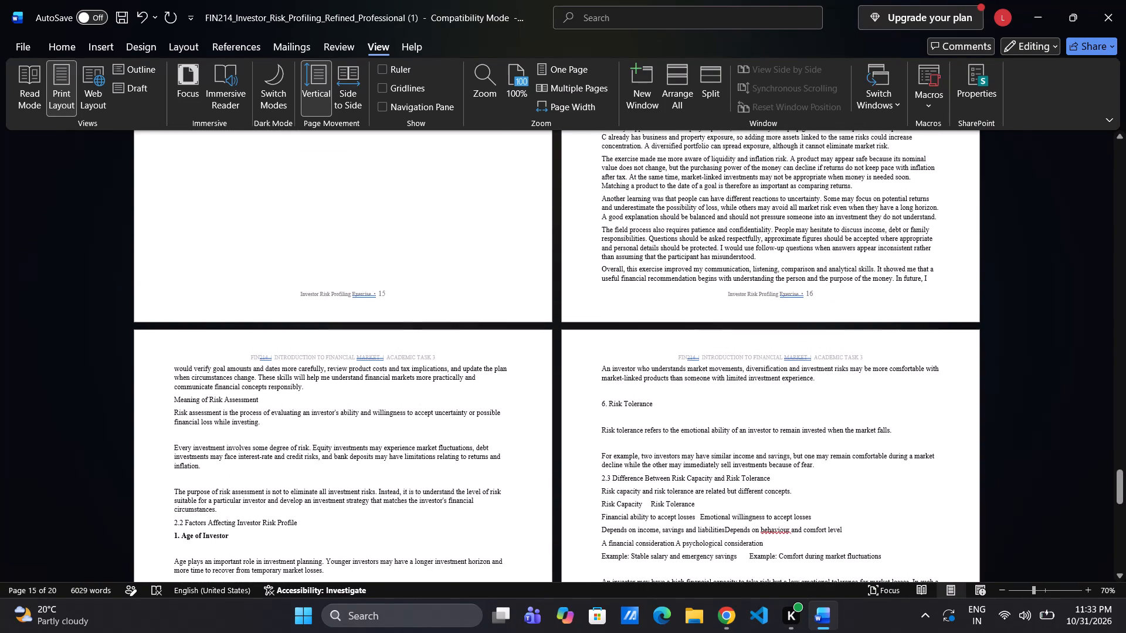
pyautogui.scroll(-5, 196, 303)
pyautogui.scroll(1, 196, 303)
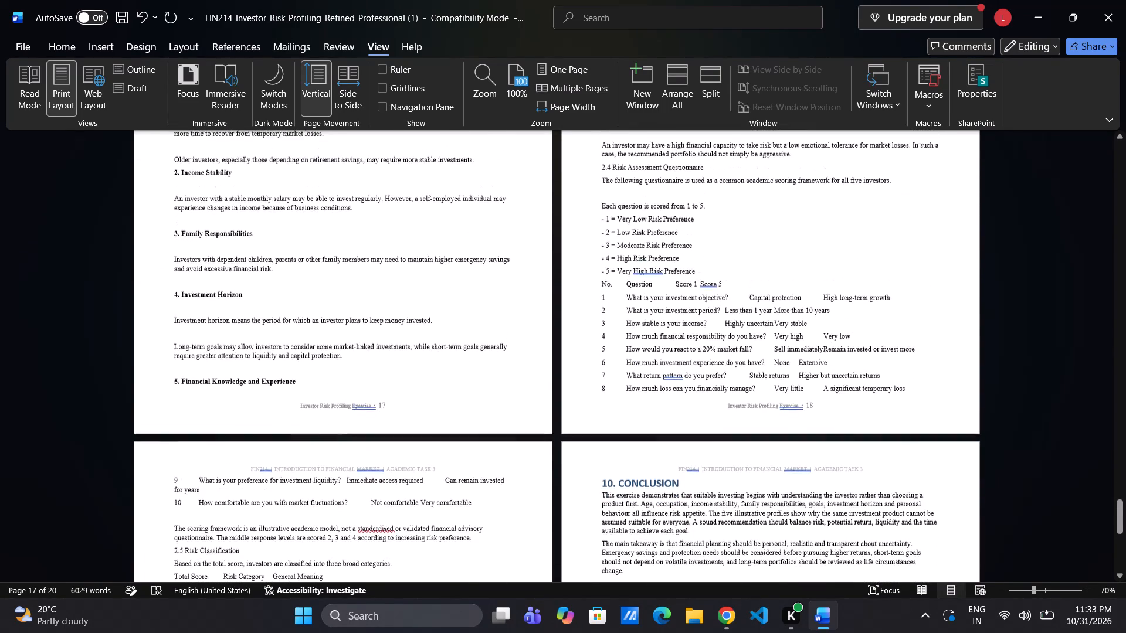
pyautogui.scroll(3, 196, 303)
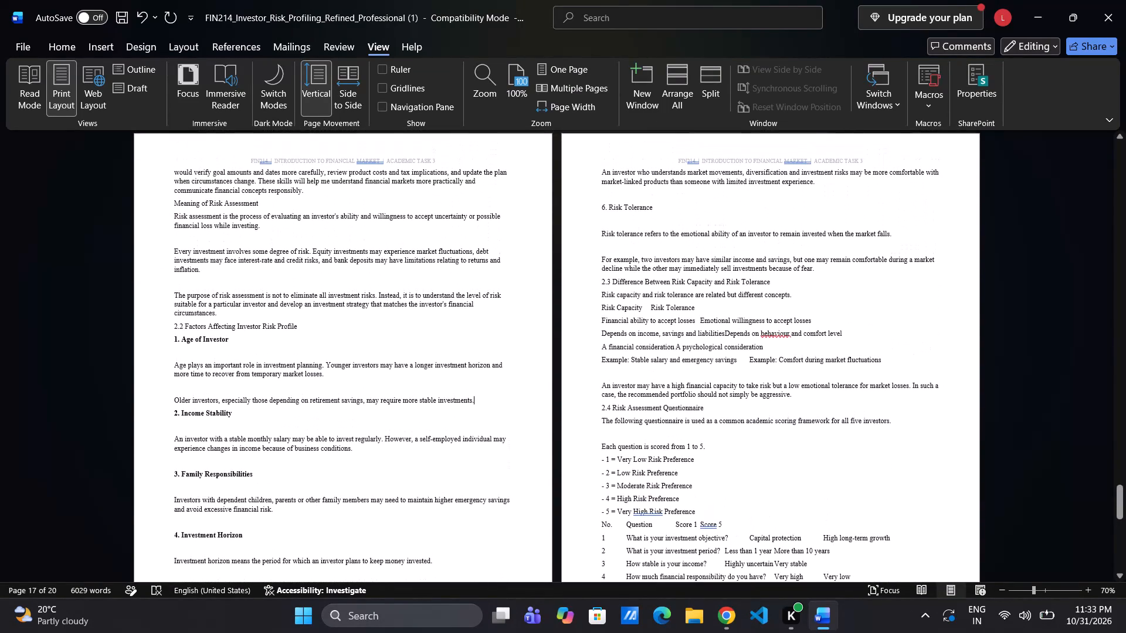
pyautogui.click(201, 354)
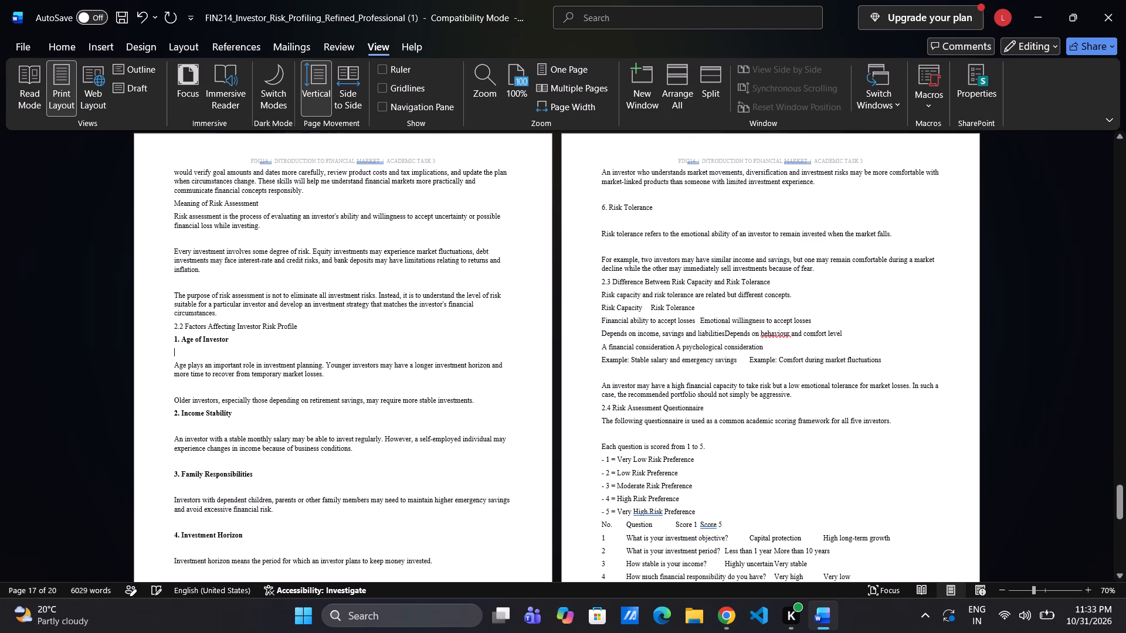
pyautogui.press('BackSpace')
pyautogui.press('Down')
pyautogui.press('Down')
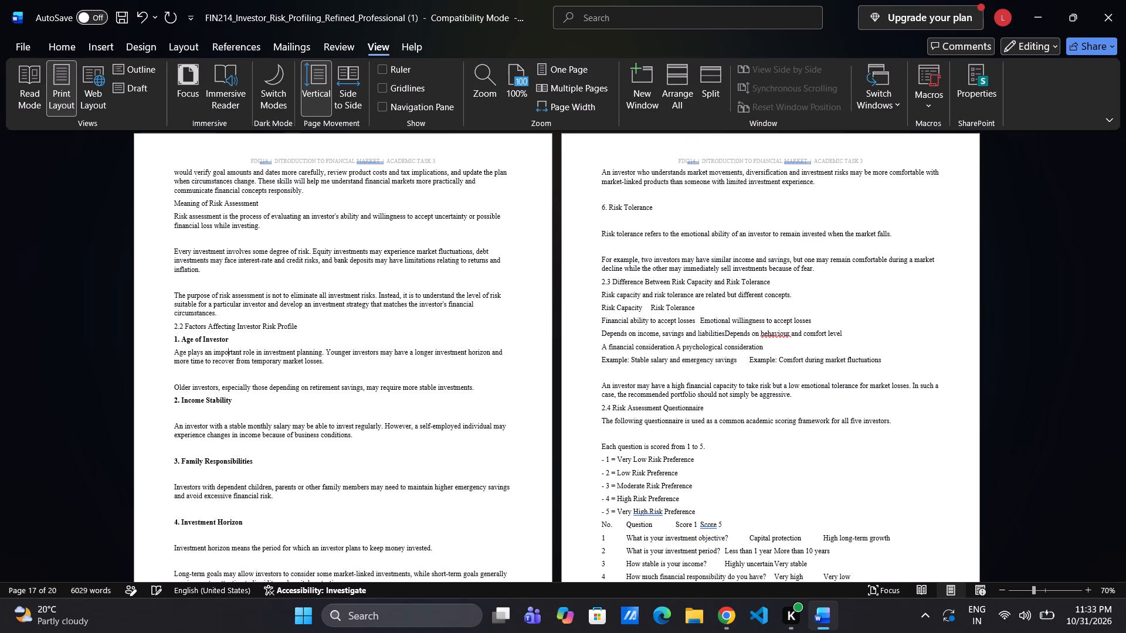
pyautogui.press('Down')
pyautogui.press('BackSpace')
pyautogui.press('Down')
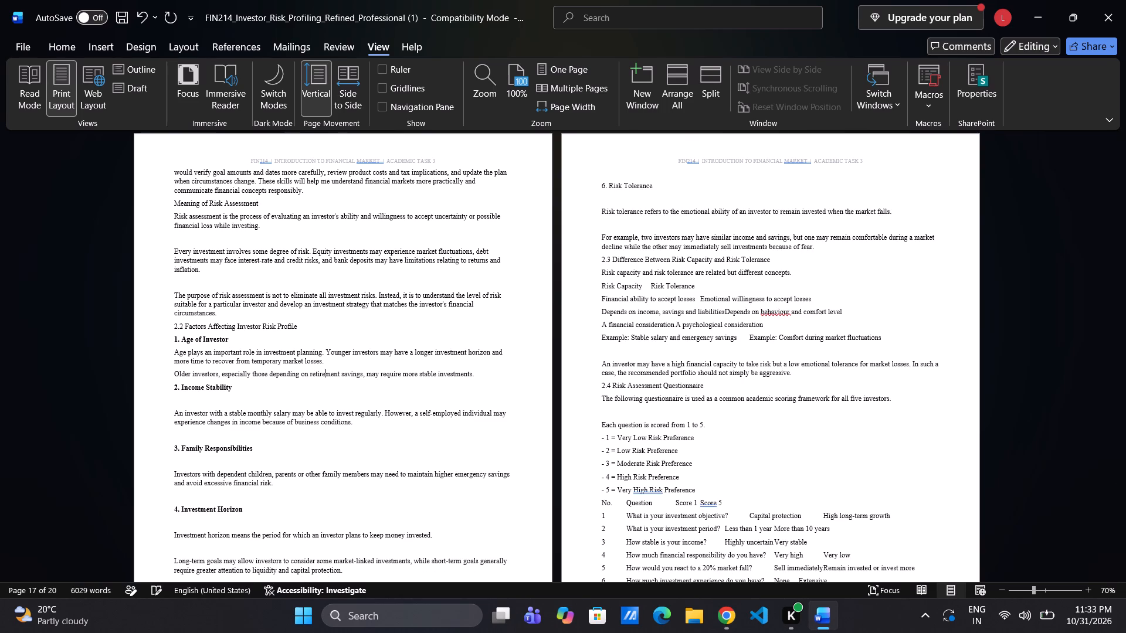
# Remove the blank lines below 2. Income Stability, above and below 3. Family Responsibilities, and above 4. Investment Horizon.
pyautogui.press('Down')
pyautogui.press('Down')
pyautogui.press('BackSpace')
pyautogui.press('Down')
pyautogui.press('Down')
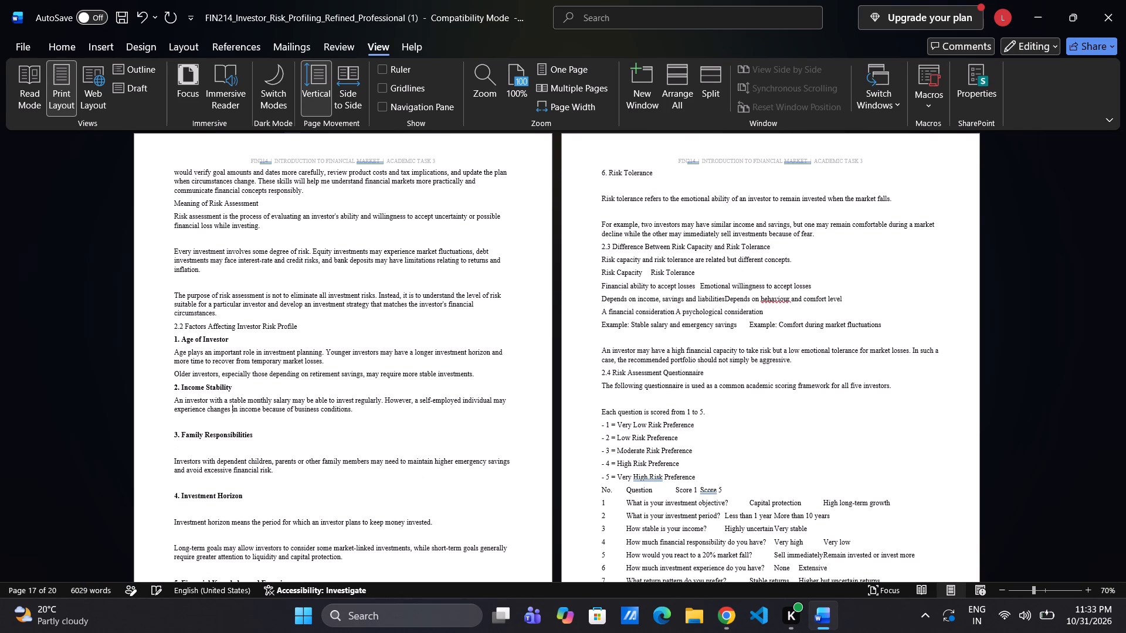
pyautogui.press('Down')
pyautogui.press('BackSpace')
pyautogui.press('Down')
pyautogui.press('Down')
pyautogui.press('BackSpace')
pyautogui.press('Down')
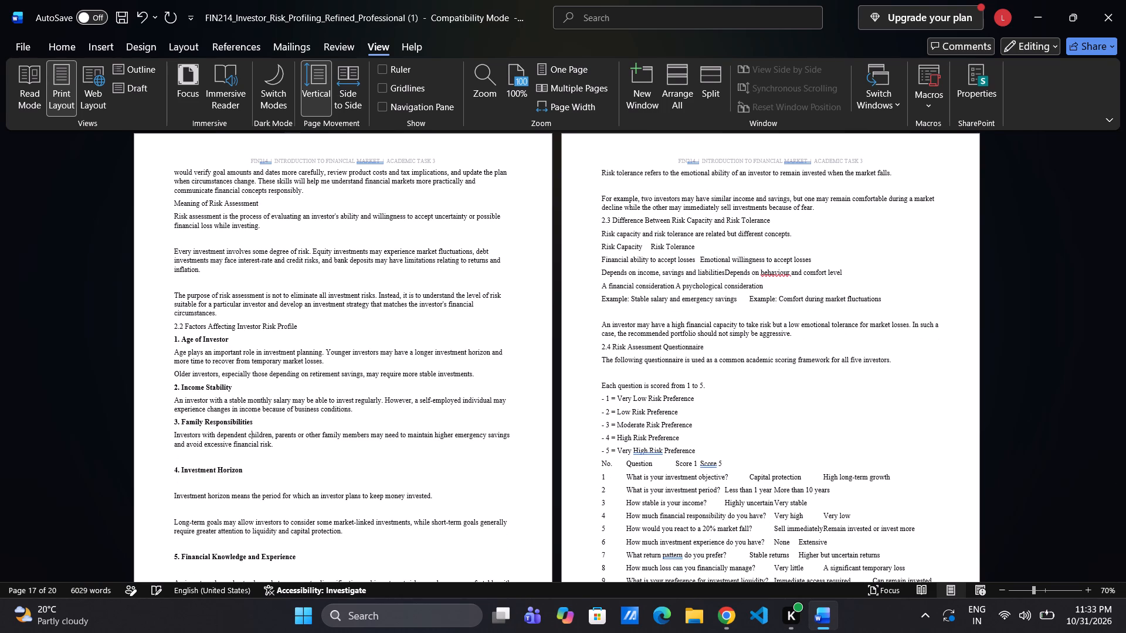
pyautogui.press('Down')
pyautogui.press('Down')
pyautogui.press('BackSpace')
# Remove the blank lines below 4. Investment Horizon, between its two paragraphs, and around the 5. Financial Knowledge and Experience subheading.
pyautogui.press('Down')
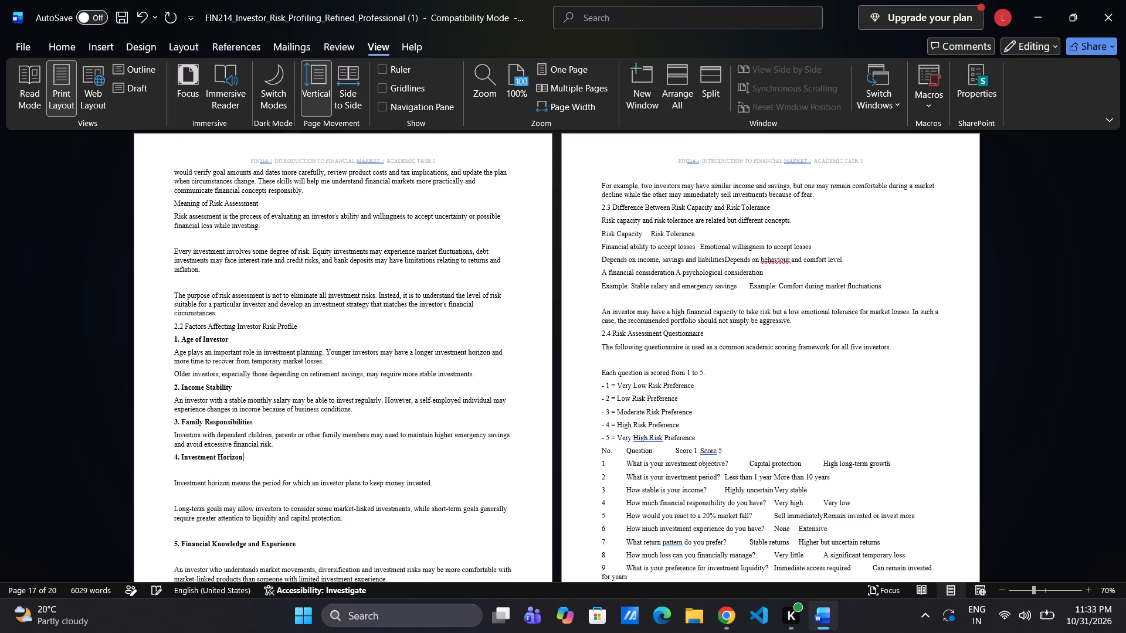
pyautogui.press('Down')
pyautogui.press('BackSpace')
pyautogui.press('Down')
pyautogui.press('Down')
pyautogui.press('BackSpace')
pyautogui.press('Down')
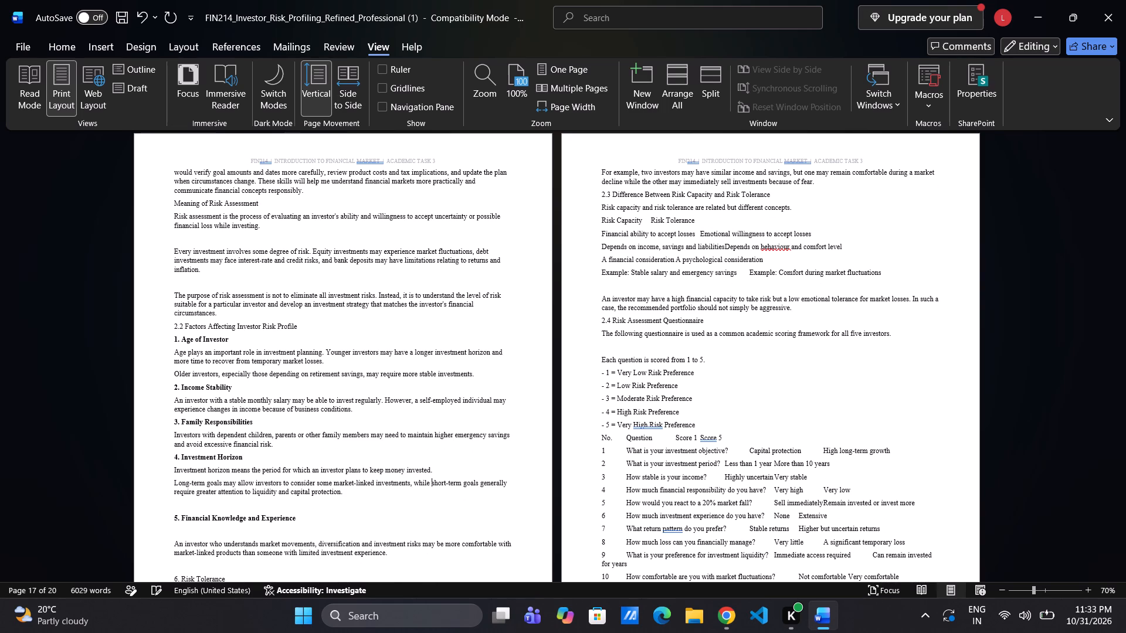
pyautogui.press('Down')
pyautogui.press('Down')
pyautogui.press('BackSpace')
pyautogui.press('Down')
pyautogui.press('Down')
pyautogui.press('BackSpace')
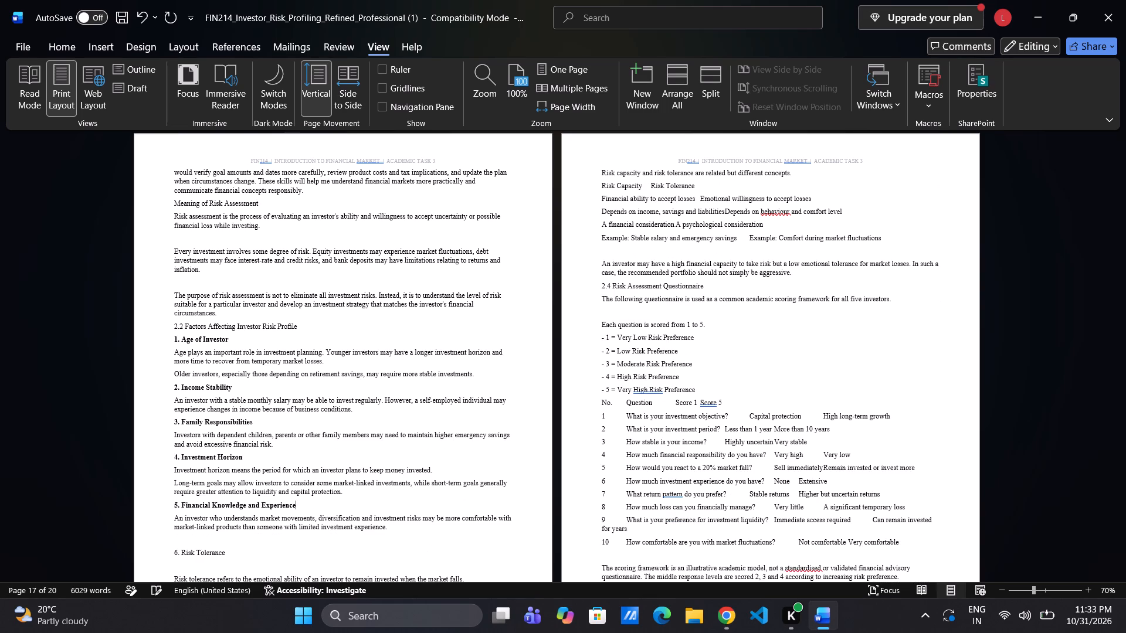
# Remove the blank lines above and below the 6. Risk Tolerance subheading.
pyautogui.press('Down')
pyautogui.press('Down')
pyautogui.press('Down')
pyautogui.press('BackSpace')
pyautogui.press('Down')
pyautogui.press('Down')
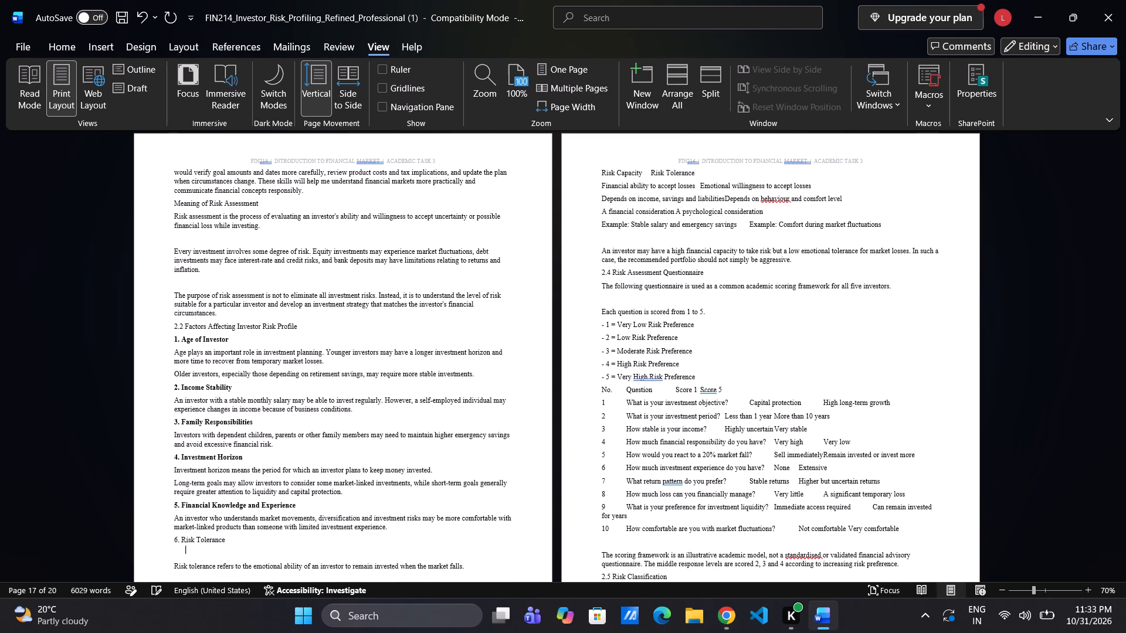
pyautogui.press('BackSpace')
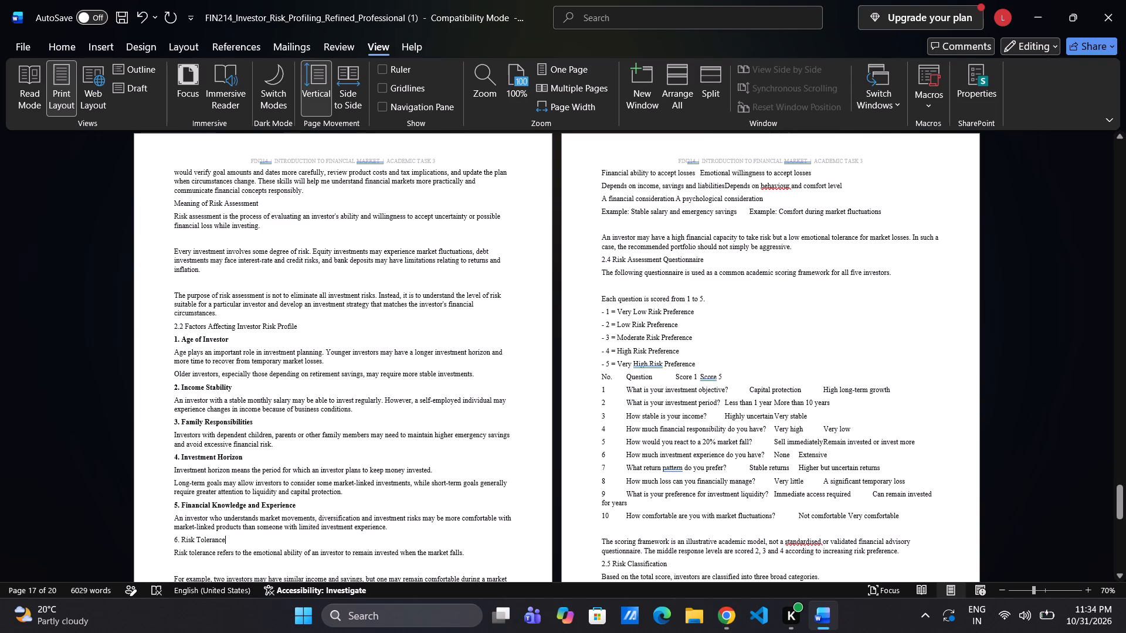
# Bold the 6. Risk Tolerance subheading.
pyautogui.moveTo(171, 536); pyautogui.dragTo(245, 546)
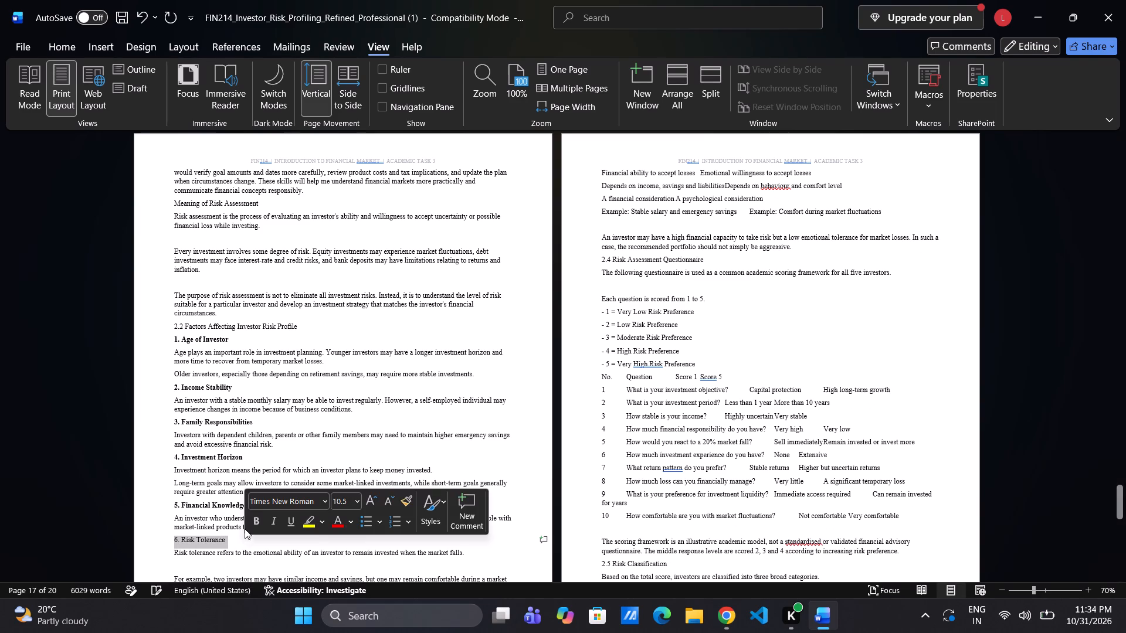
pyautogui.click(253, 518)
# Remove the blank line between the two paragraphs under 6. Risk Tolerance.
pyautogui.click(199, 567)
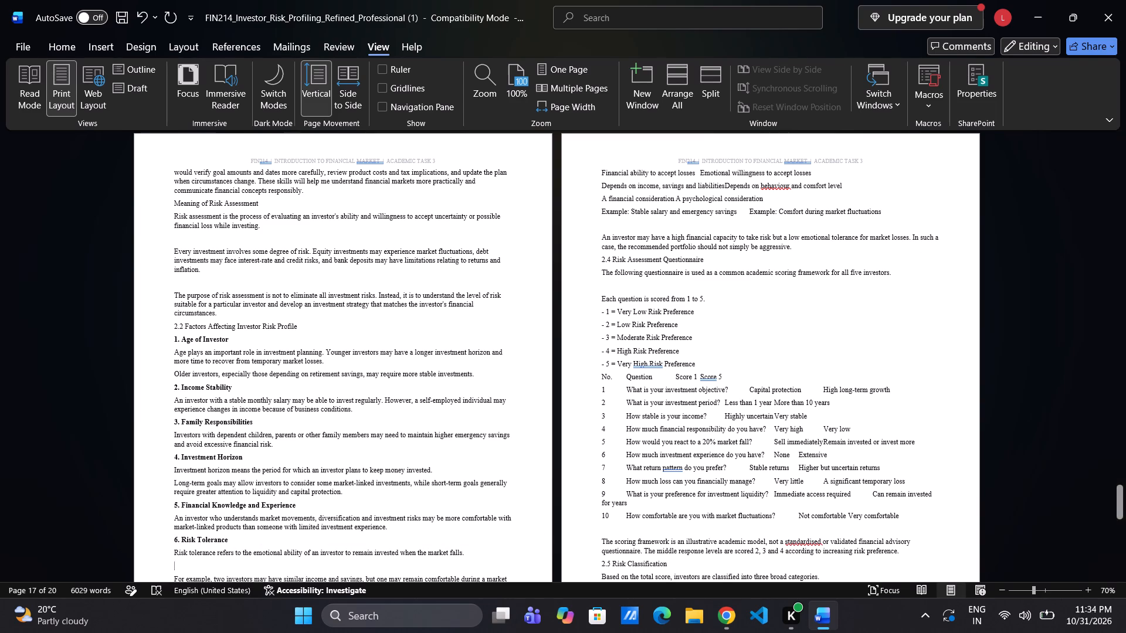
pyautogui.press('BackSpace')
# Bold the 2.3 Difference Between Risk Capacity and Risk Tolerance heading and the Risk Capacity / Risk Tolerance column header line beneath it.
pyautogui.scroll(-1, 199, 567)
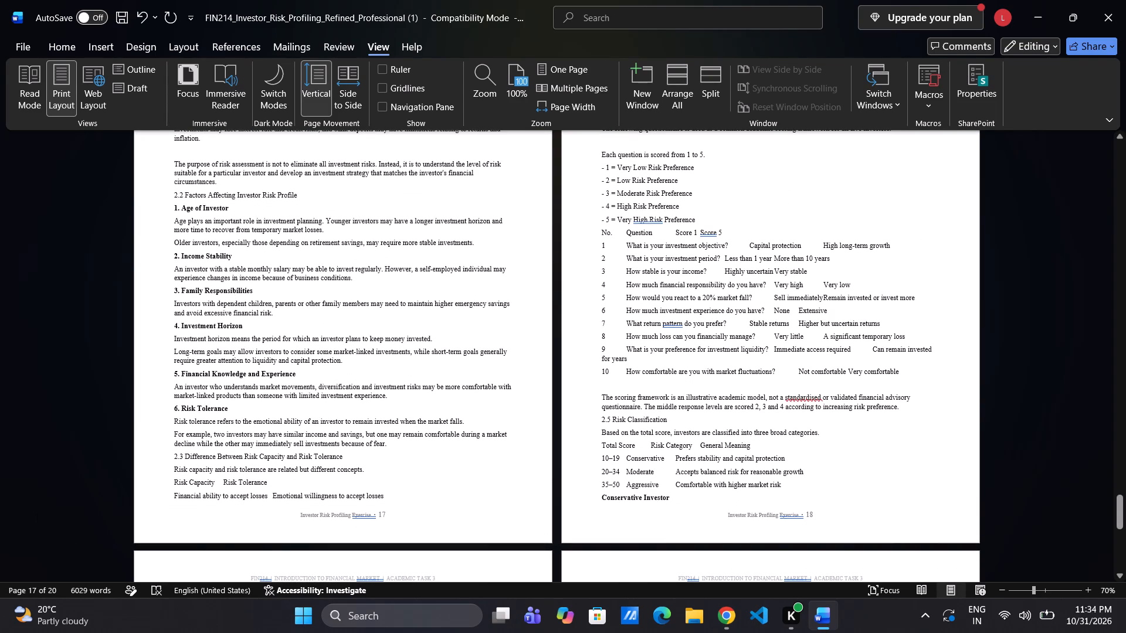
pyautogui.moveTo(172, 455); pyautogui.dragTo(372, 460)
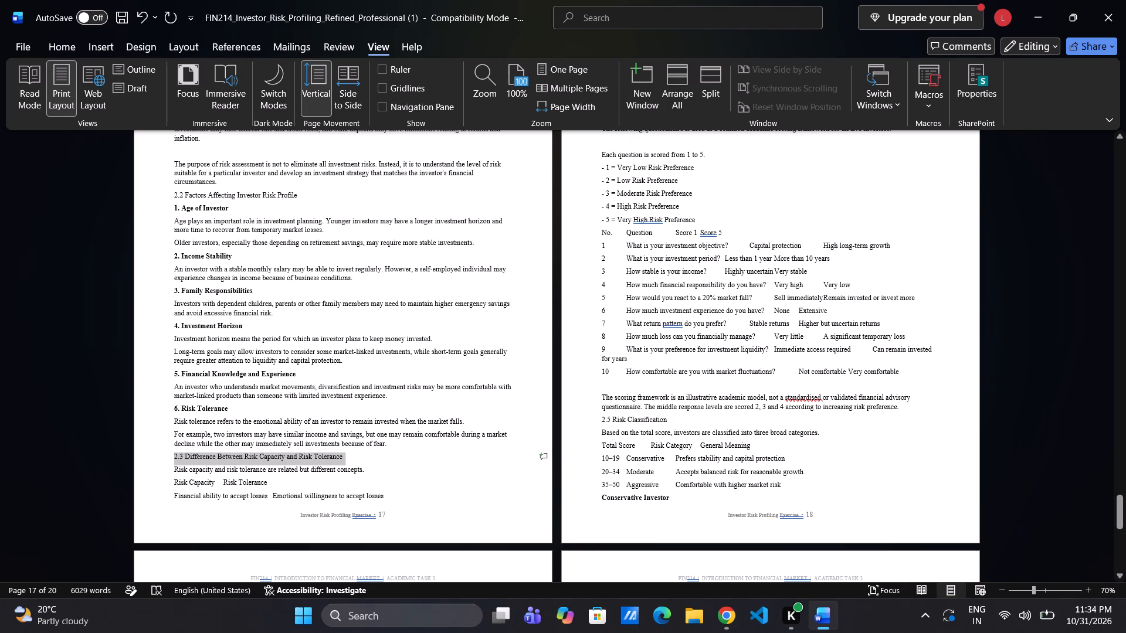
pyautogui.moveTo(372, 460); pyautogui.dragTo(394, 460)
pyautogui.click(405, 438)
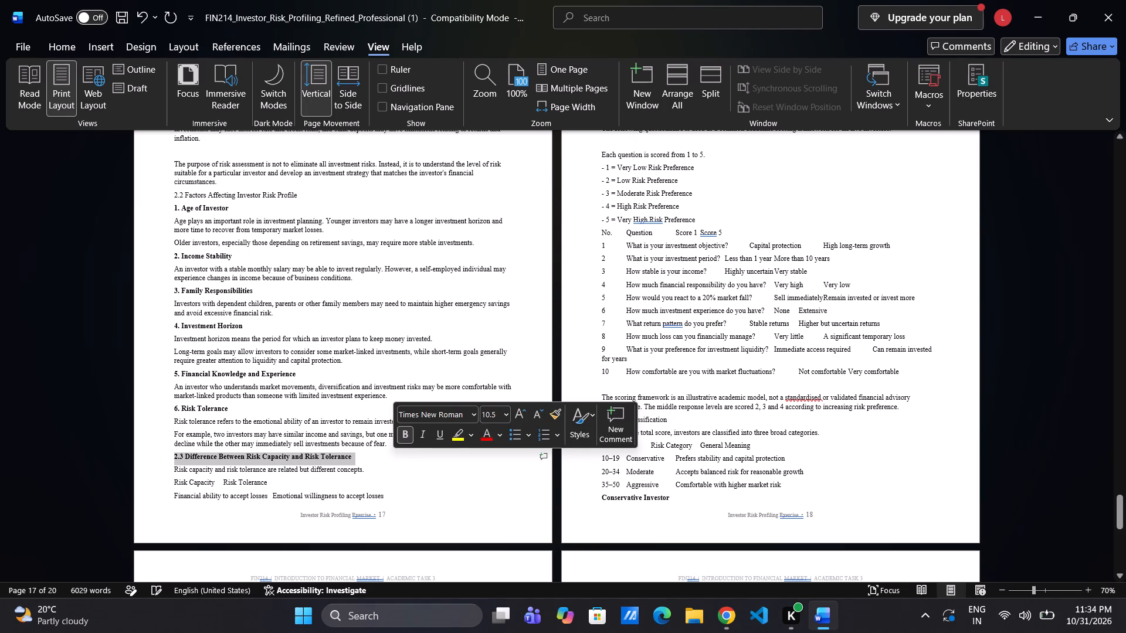
pyautogui.click(221, 520)
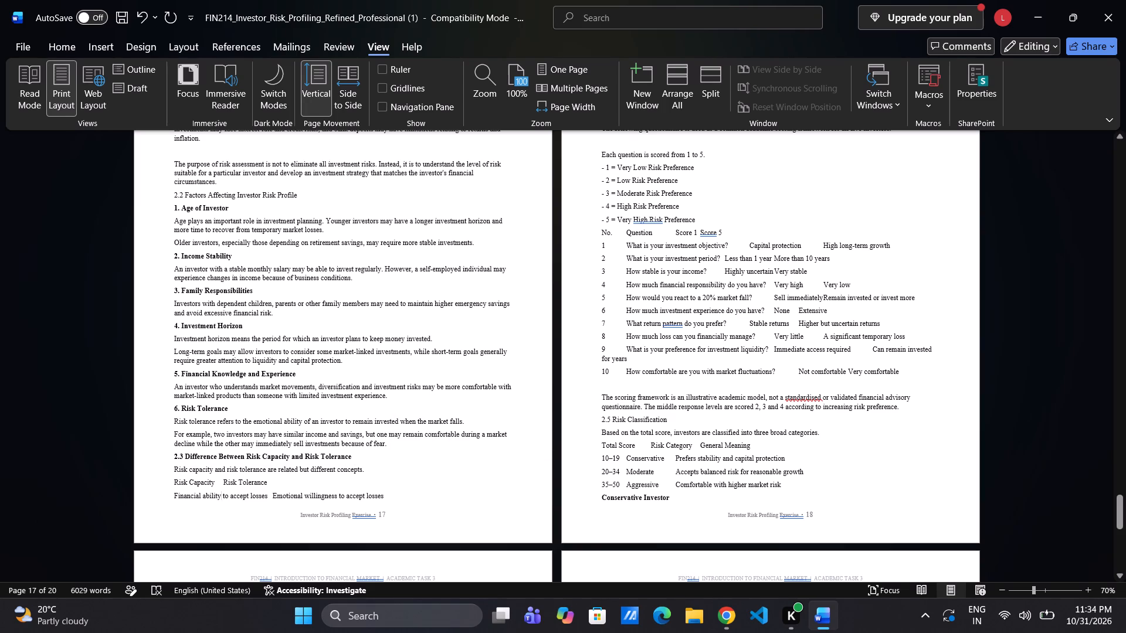
pyautogui.moveTo(168, 481); pyautogui.dragTo(295, 479)
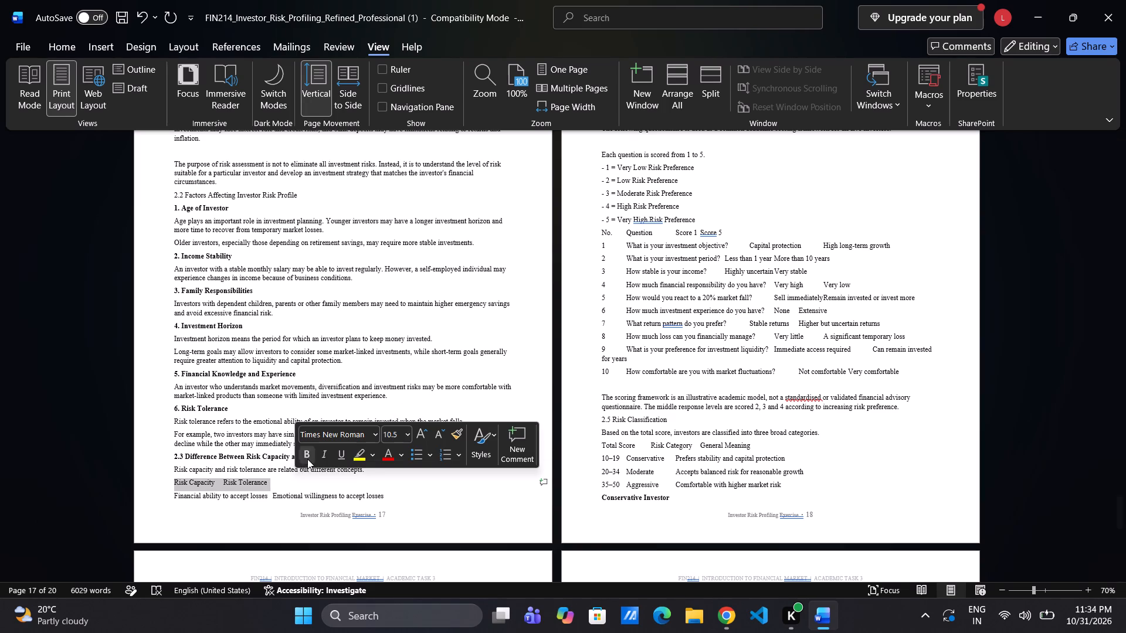
pyautogui.click(307, 459)
pyautogui.click(399, 488)
# Bold the line "Each question is scored from 1 to 5." under 2.4 Risk Assessment Questionnaire.
pyautogui.scroll(1, 399, 488)
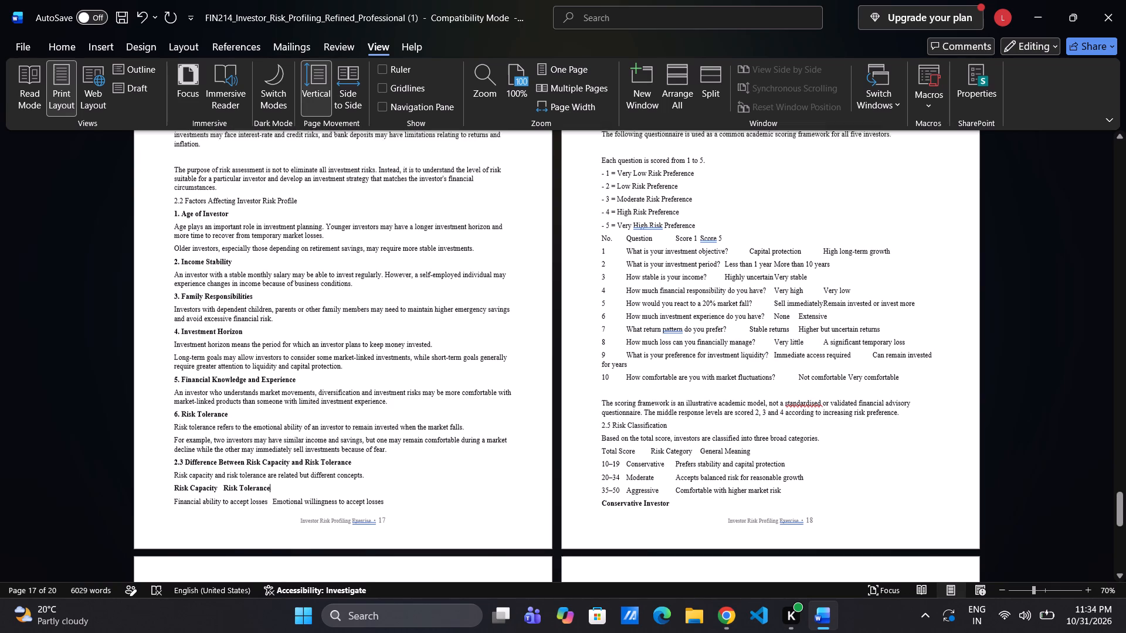
pyautogui.scroll(2, 399, 488)
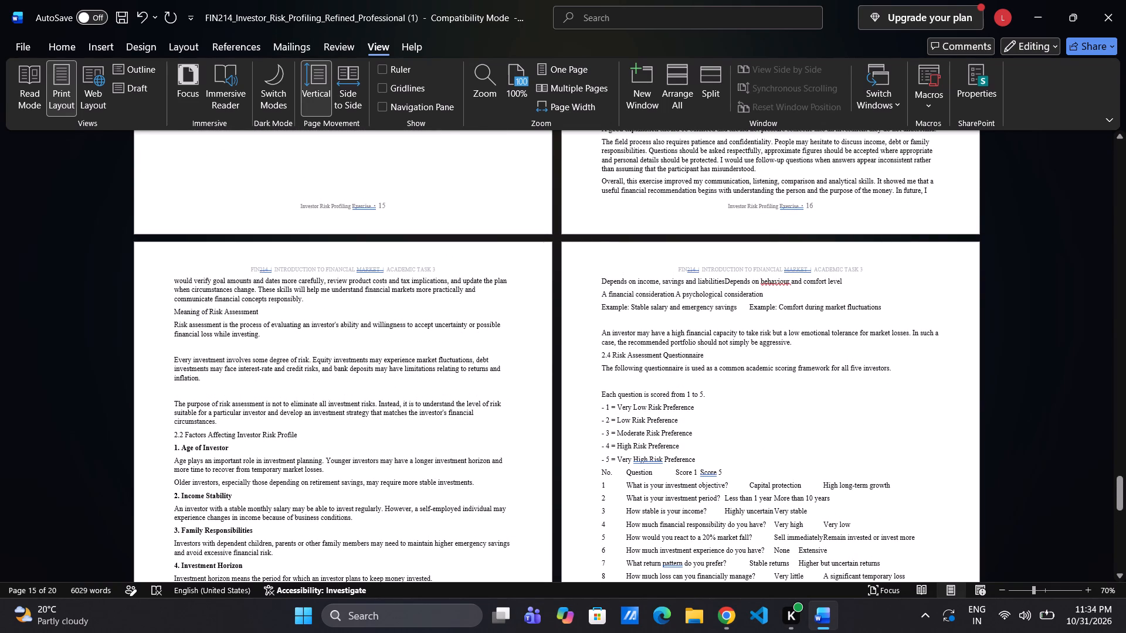
pyautogui.moveTo(597, 397); pyautogui.dragTo(722, 389)
pyautogui.moveTo(598, 391); pyautogui.dragTo(728, 392)
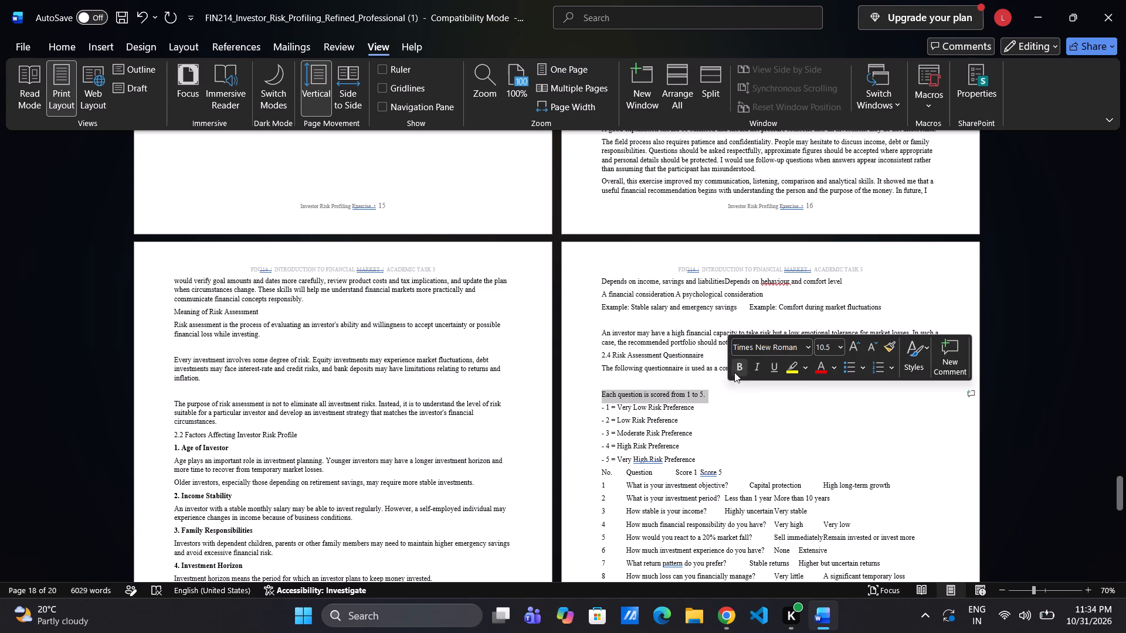
pyautogui.click(742, 367)
pyautogui.click(730, 424)
# Bold the 2.6 Risk Scores of Five Investors heading.
pyautogui.scroll(-2, 730, 424)
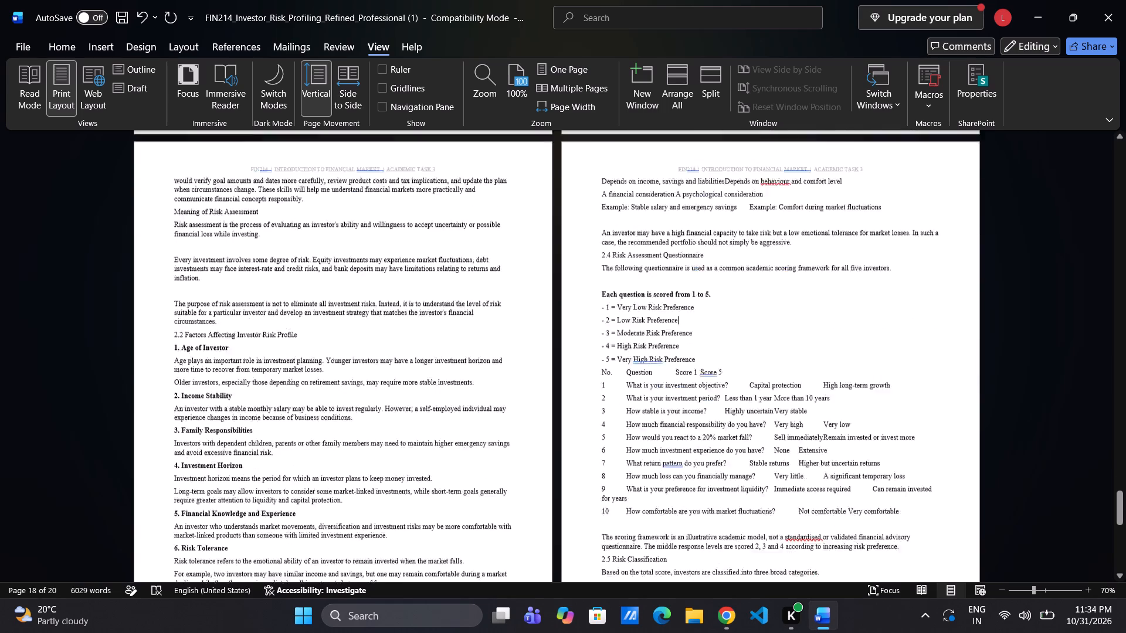
pyautogui.scroll(-5, 730, 424)
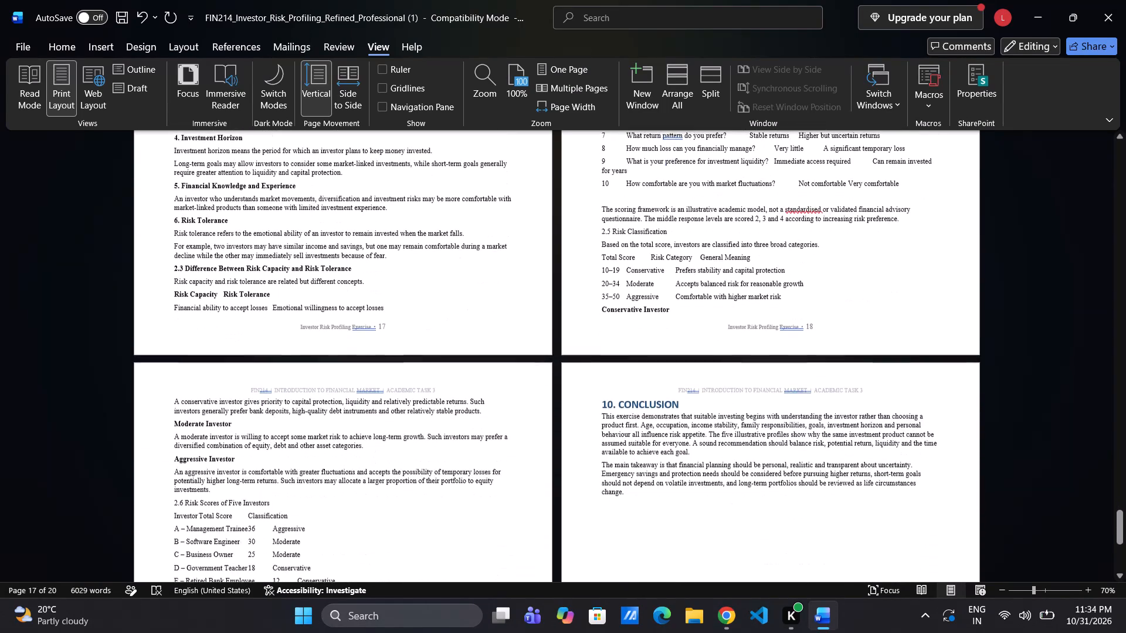
pyautogui.scroll(-2, 730, 424)
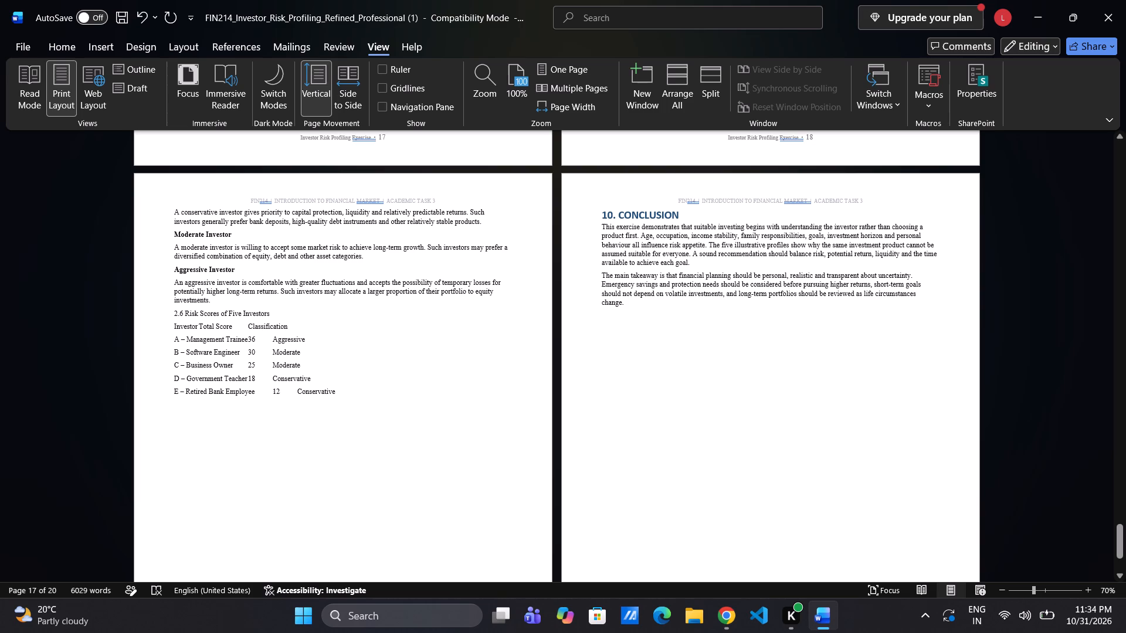
pyautogui.moveTo(174, 313); pyautogui.dragTo(299, 314)
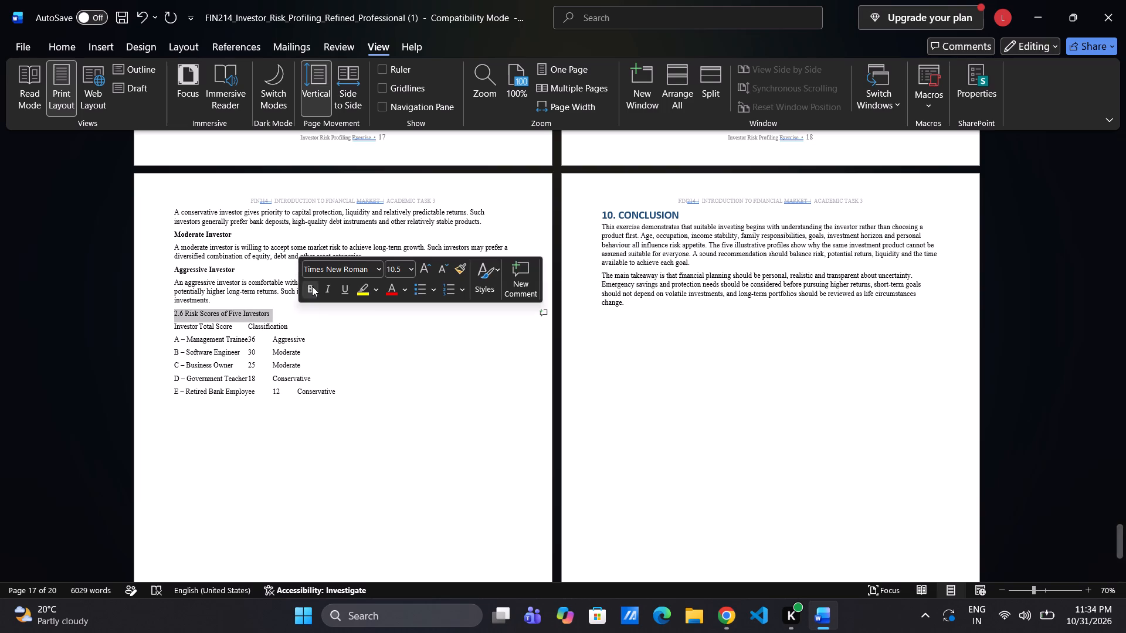
pyautogui.click(313, 285)
pyautogui.click(316, 325)
# Review the heading formatting and spacing across the risk assessment pages, from Meaning of Risk Assessment to the Conclusion.
pyautogui.scroll(2, 316, 325)
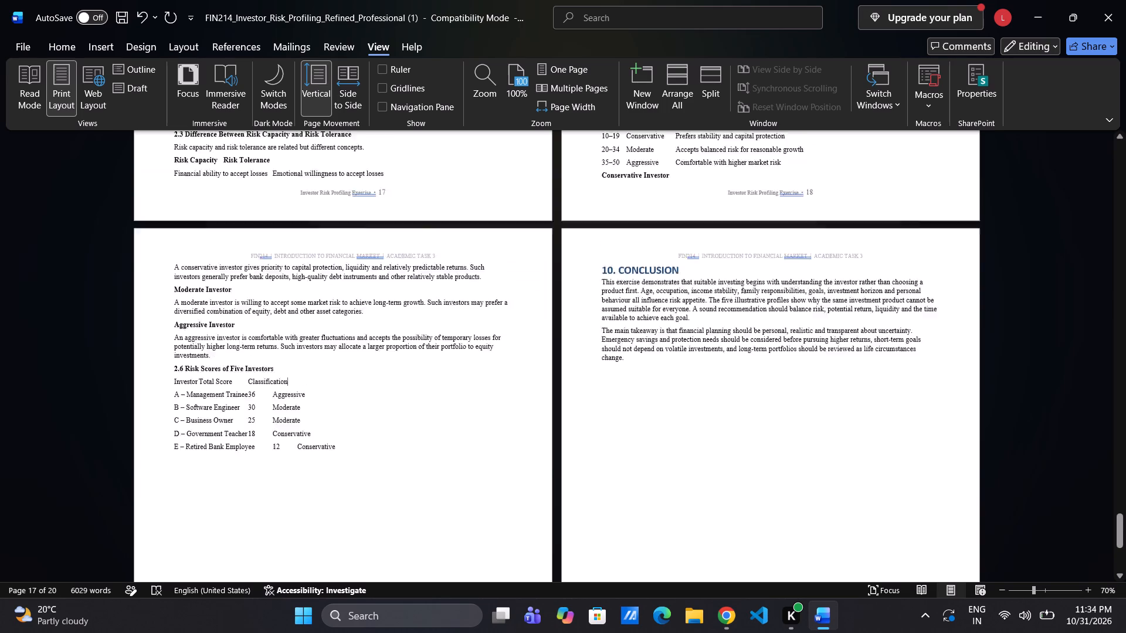
pyautogui.scroll(6, 316, 325)
pyautogui.scroll(-2, 316, 325)
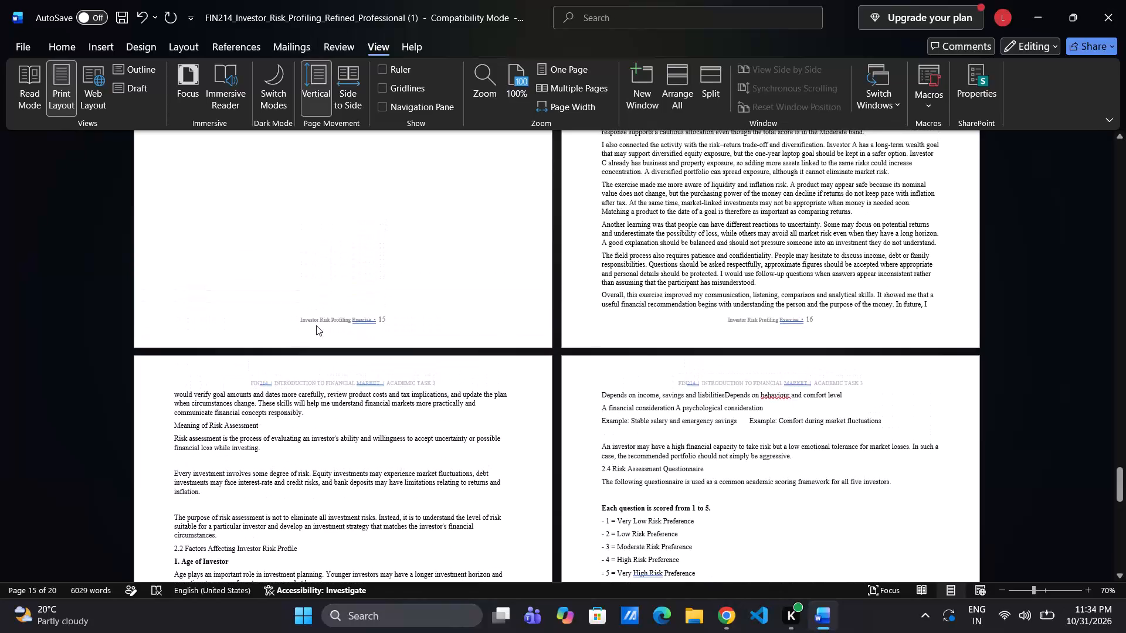
pyautogui.scroll(-1, 316, 325)
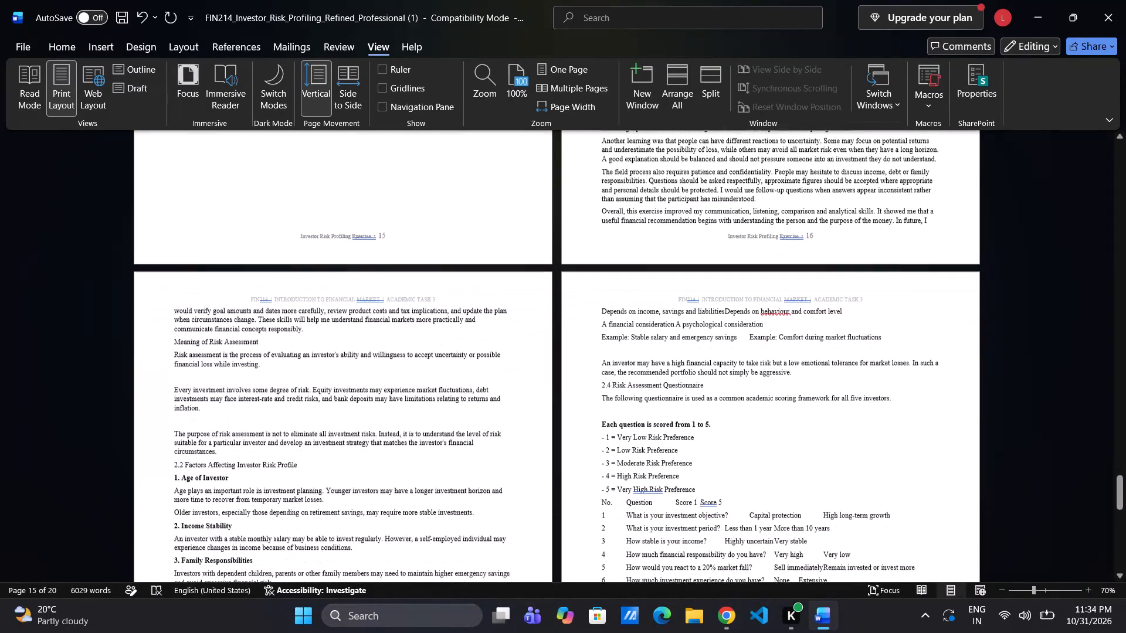
pyautogui.scroll(-5, 316, 325)
pyautogui.scroll(4, 316, 325)
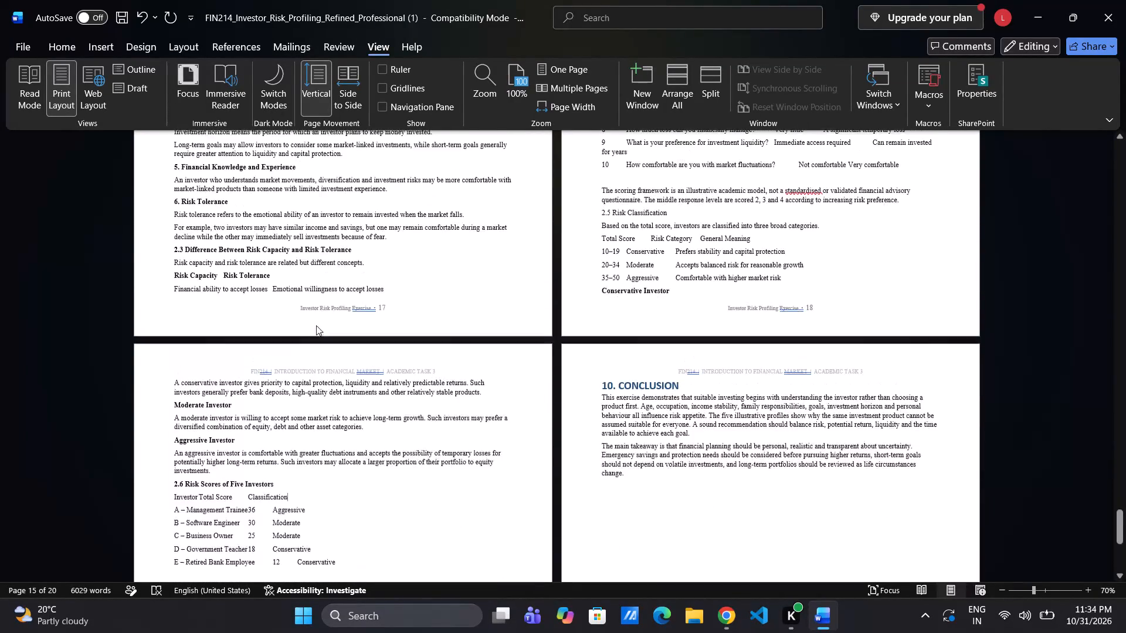
# Review the layout and blank space of the report pages from the risk assessment content back to the investor profiles.
pyautogui.scroll(13, 316, 325)
pyautogui.scroll(-1, 316, 325)
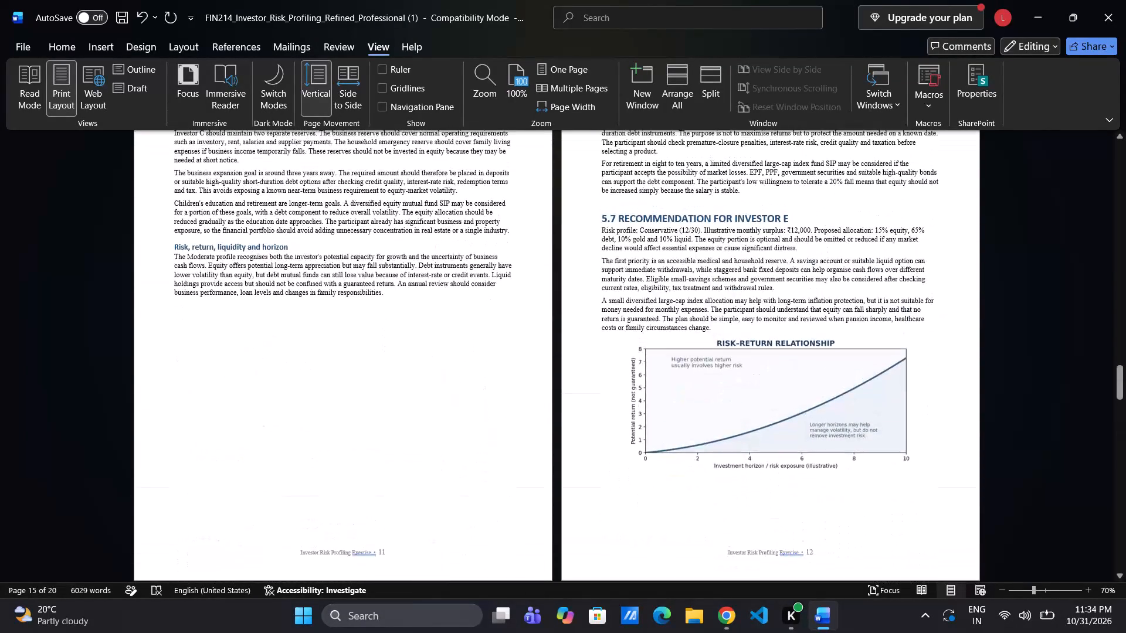
pyautogui.scroll(-3, 316, 325)
pyautogui.scroll(1, 316, 325)
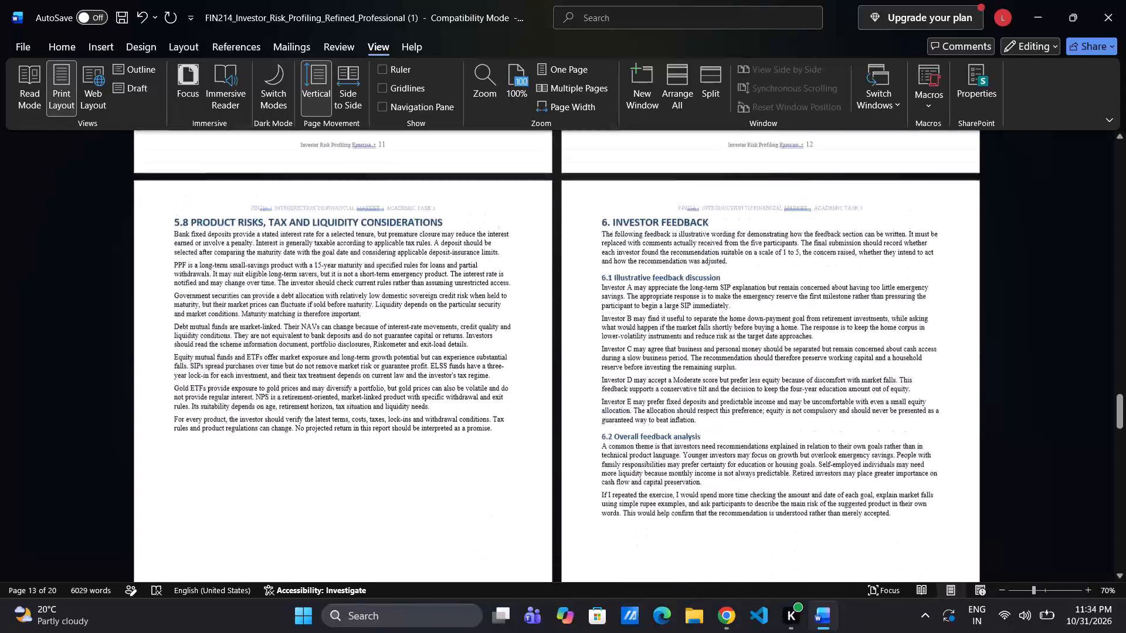
pyautogui.scroll(11, 316, 325)
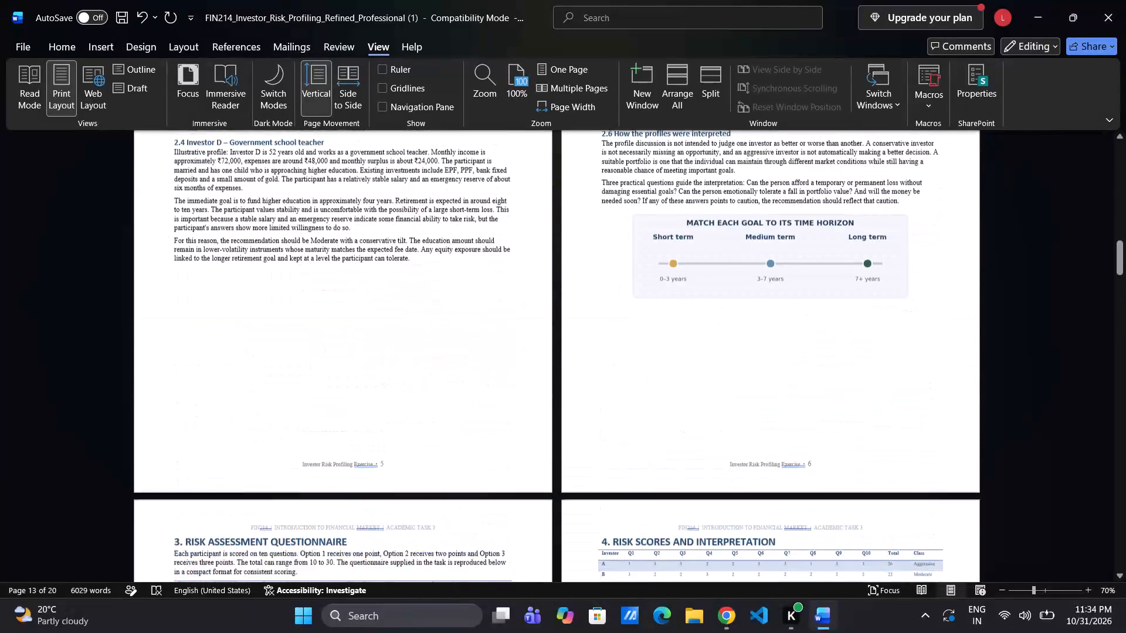
pyautogui.scroll(3, 316, 325)
pyautogui.keyDown('ctrl'); pyautogui.scroll(-5, 316, 325); pyautogui.keyUp('ctrl')
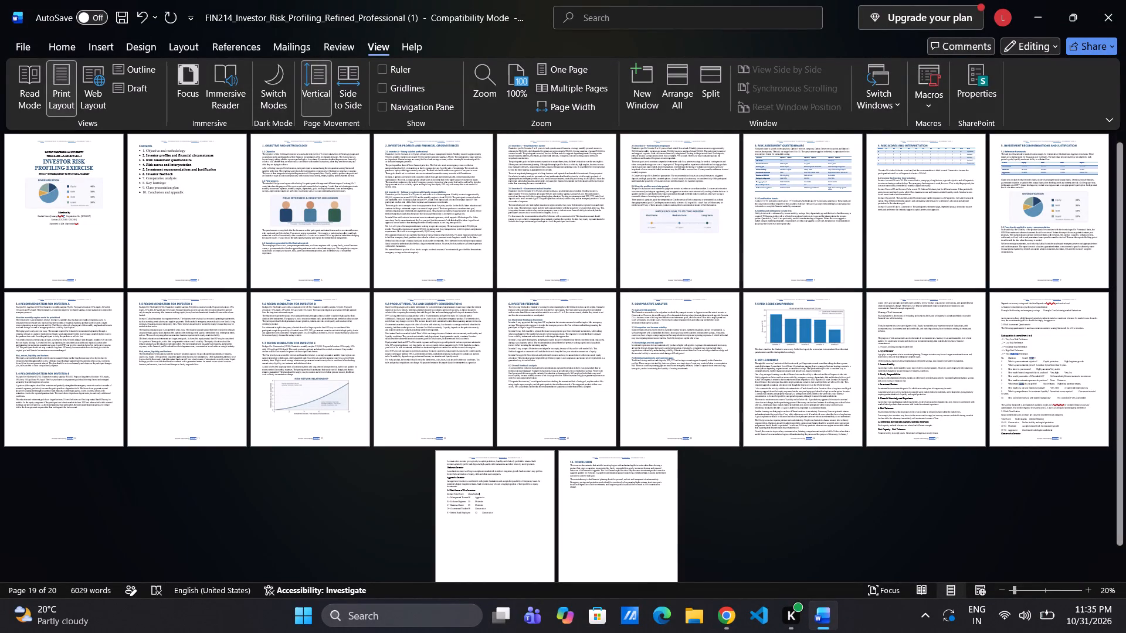
# Examine the whole report in a zoomed-out multi-page view, from the cover page to the Conclusion, for sections with room for more content.
pyautogui.click(49, 245)
pyautogui.keyDown('ctrl'); pyautogui.scroll(2, 49, 245); pyautogui.keyUp('ctrl')
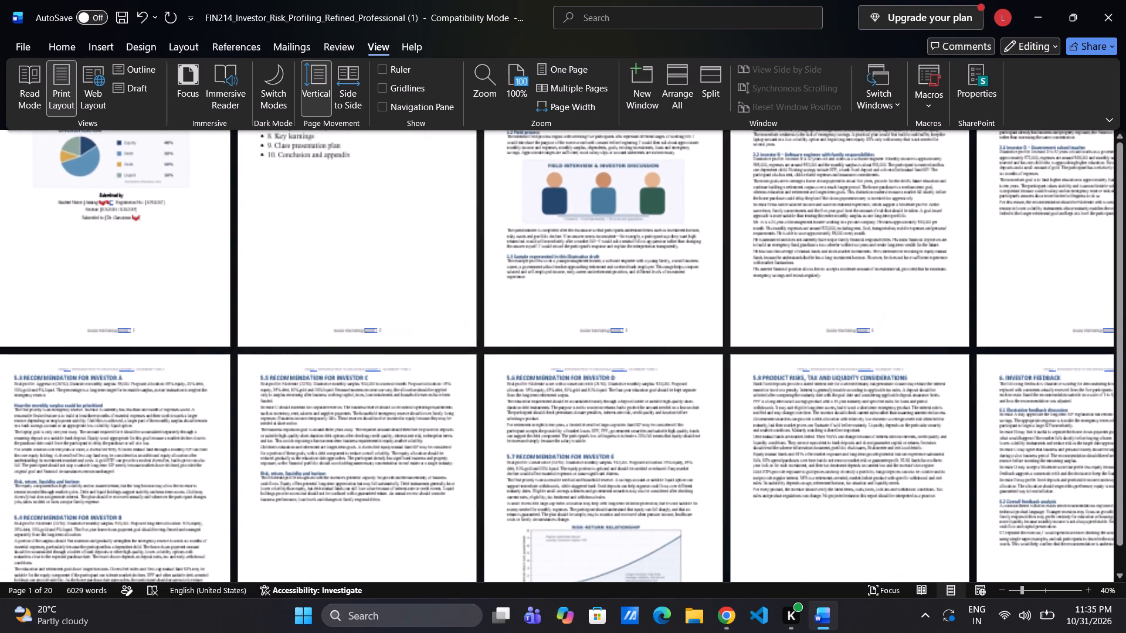
pyautogui.scroll(3, 49, 245)
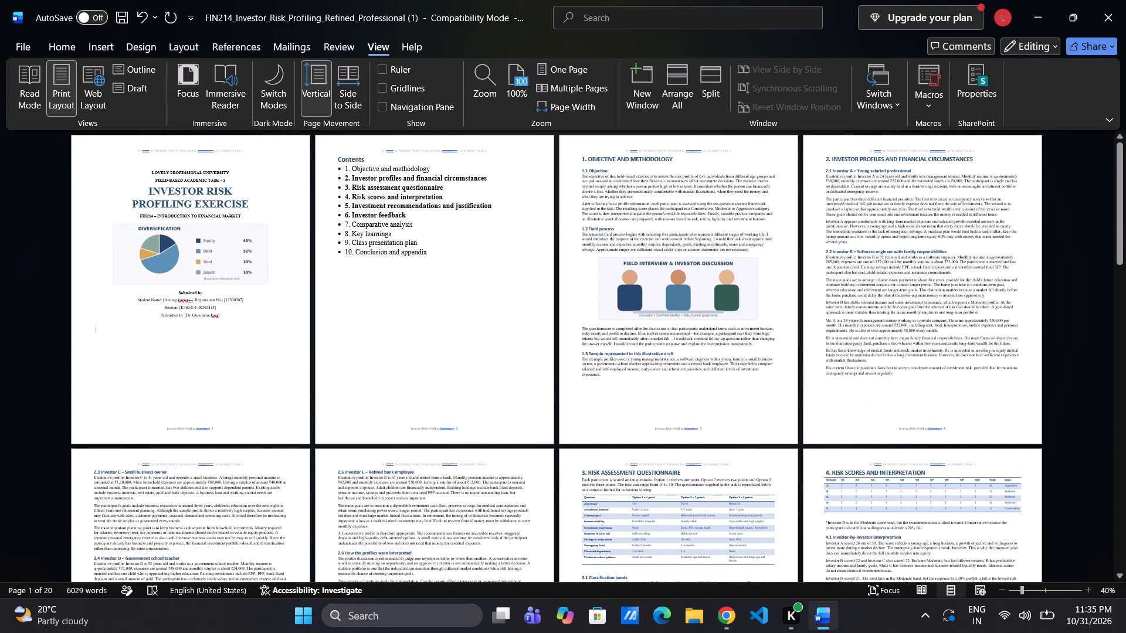
pyautogui.scroll(-3, 749, 363)
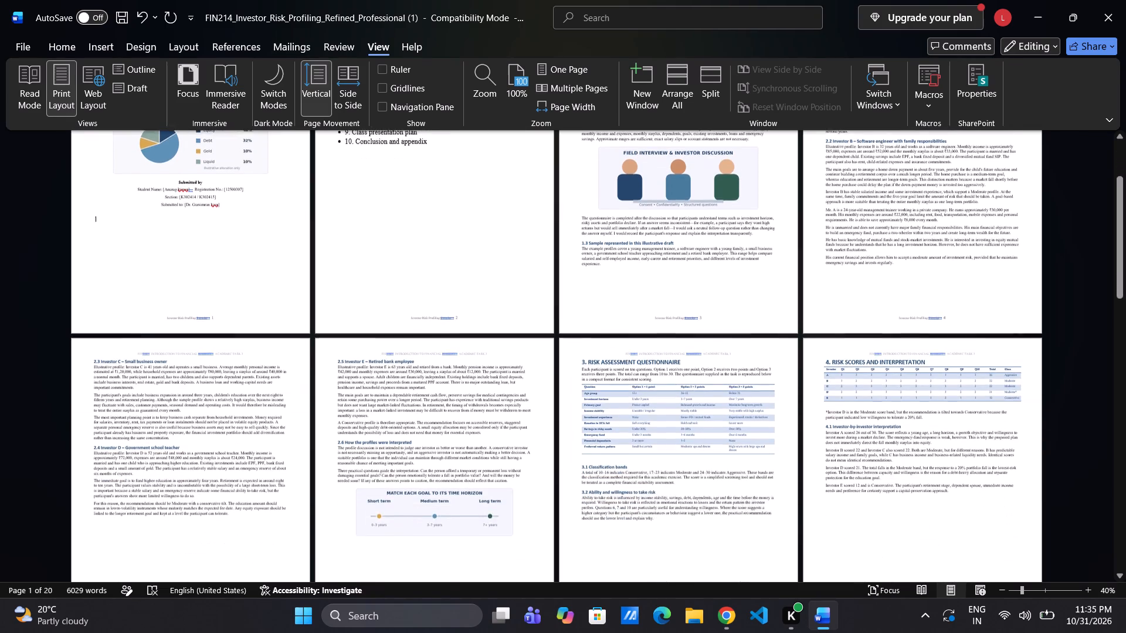
pyautogui.scroll(-7, 749, 363)
pyautogui.scroll(2, 749, 363)
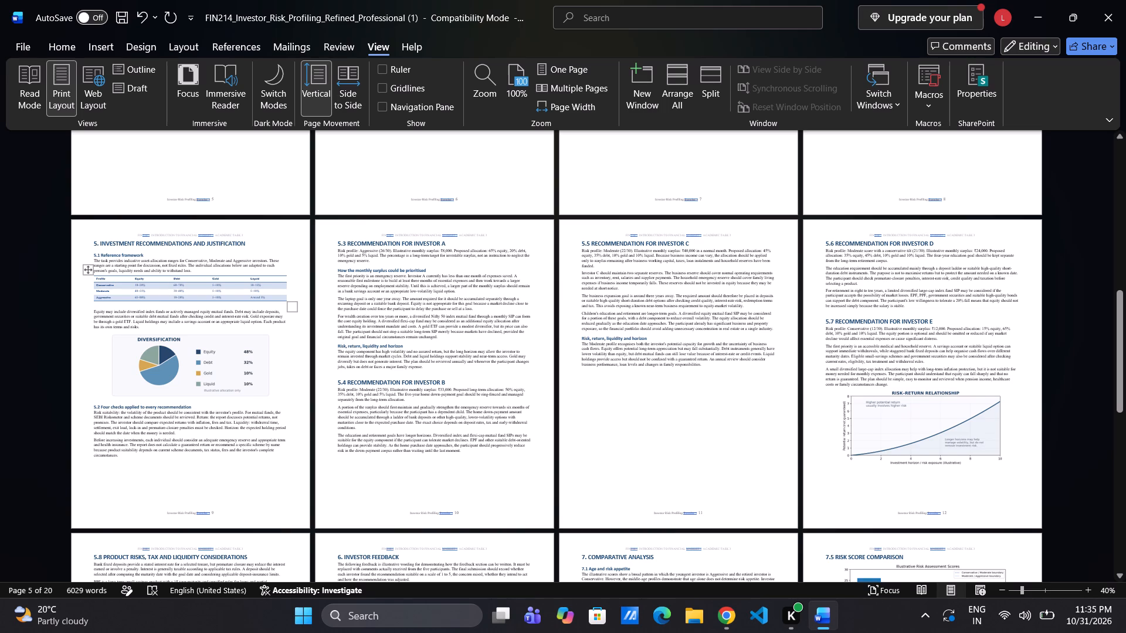
pyautogui.scroll(-13, 428, 382)
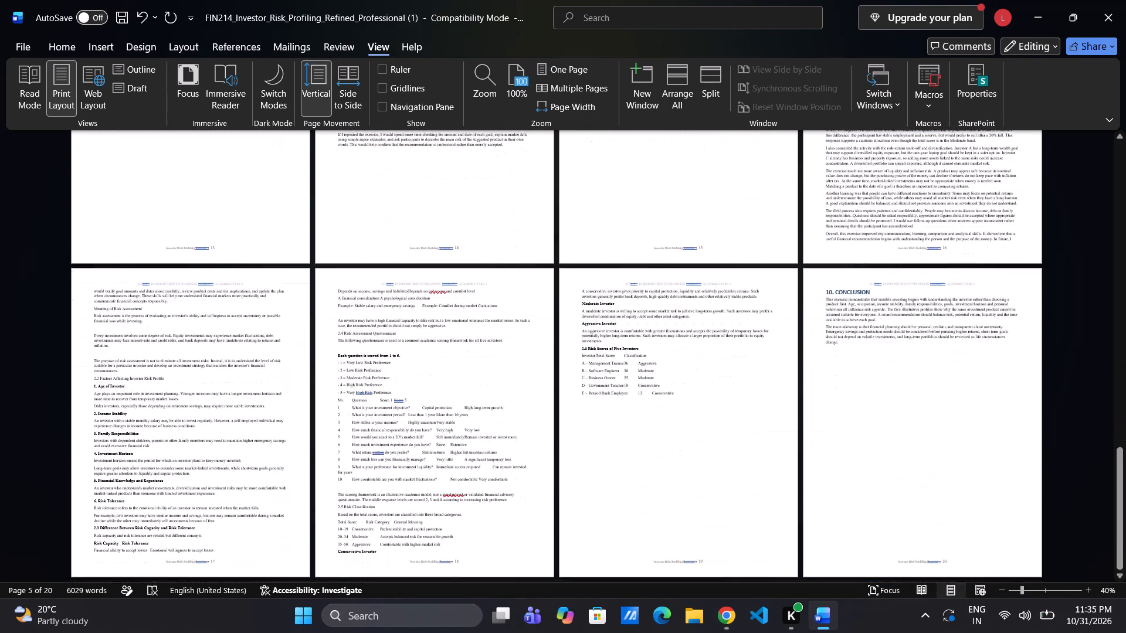
pyautogui.scroll(-1, 428, 382)
pyautogui.scroll(6, 428, 382)
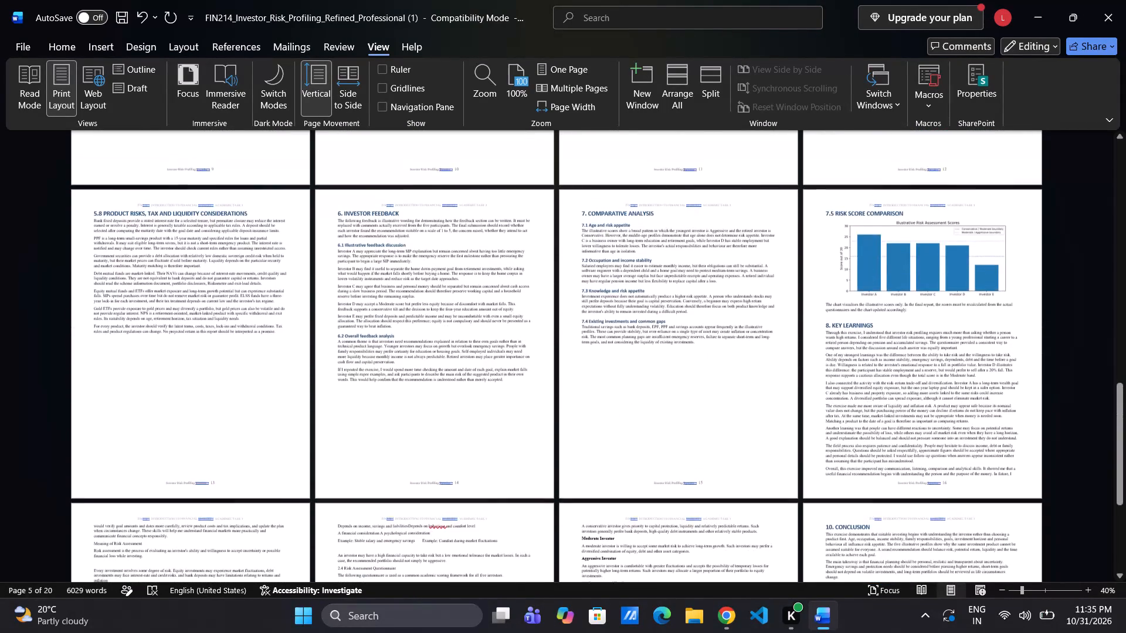
pyautogui.scroll(10, 428, 382)
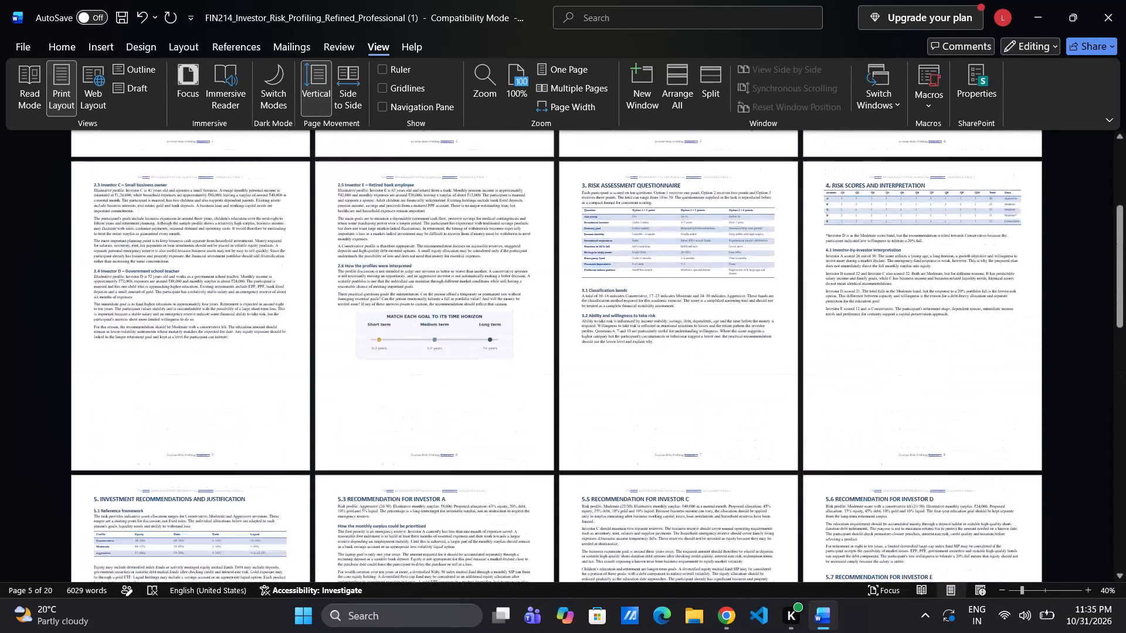
pyautogui.scroll(5, 428, 382)
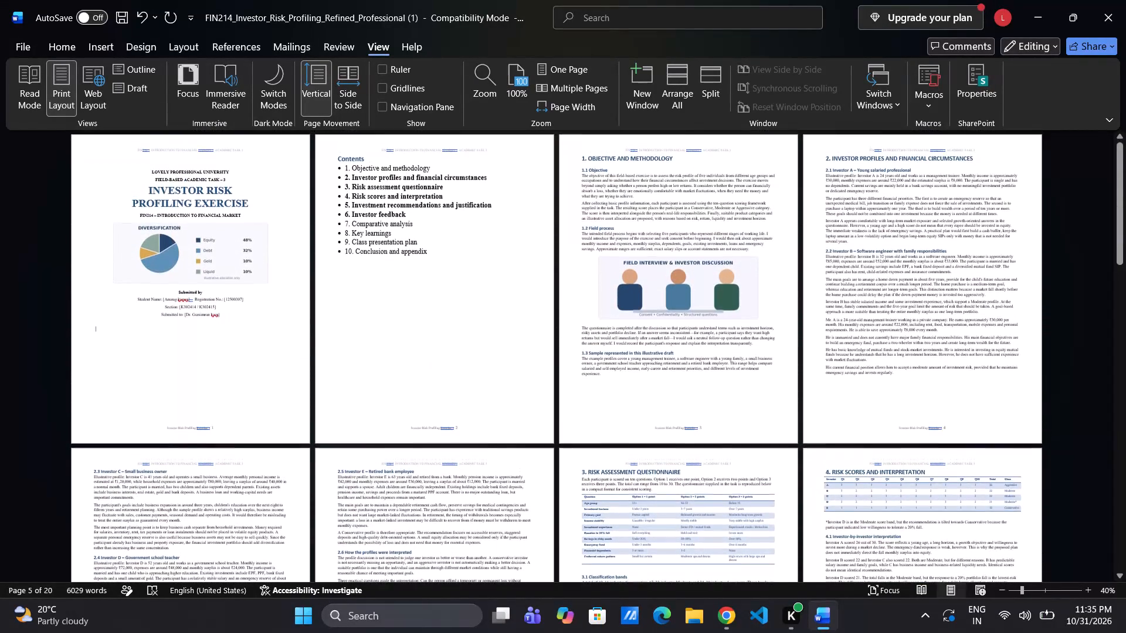
pyautogui.scroll(-10, 428, 382)
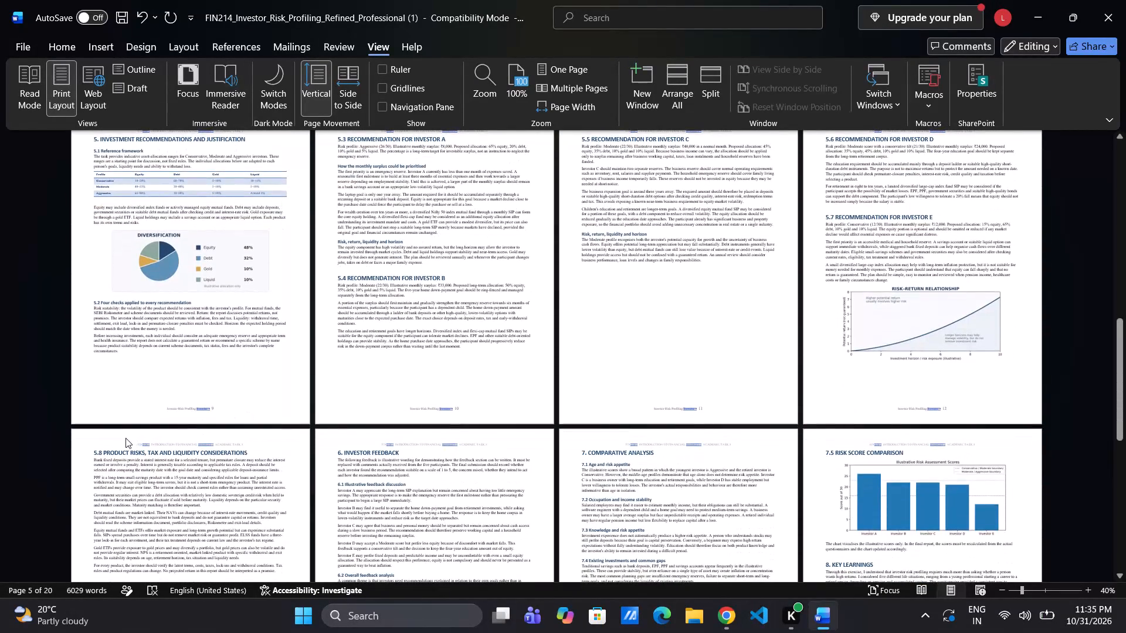
# Copy the section 5 heading text "INVESTMENT RECOMMENDATIONS AND JUSTIFICATION" without its number.
pyautogui.scroll(2, 126, 438)
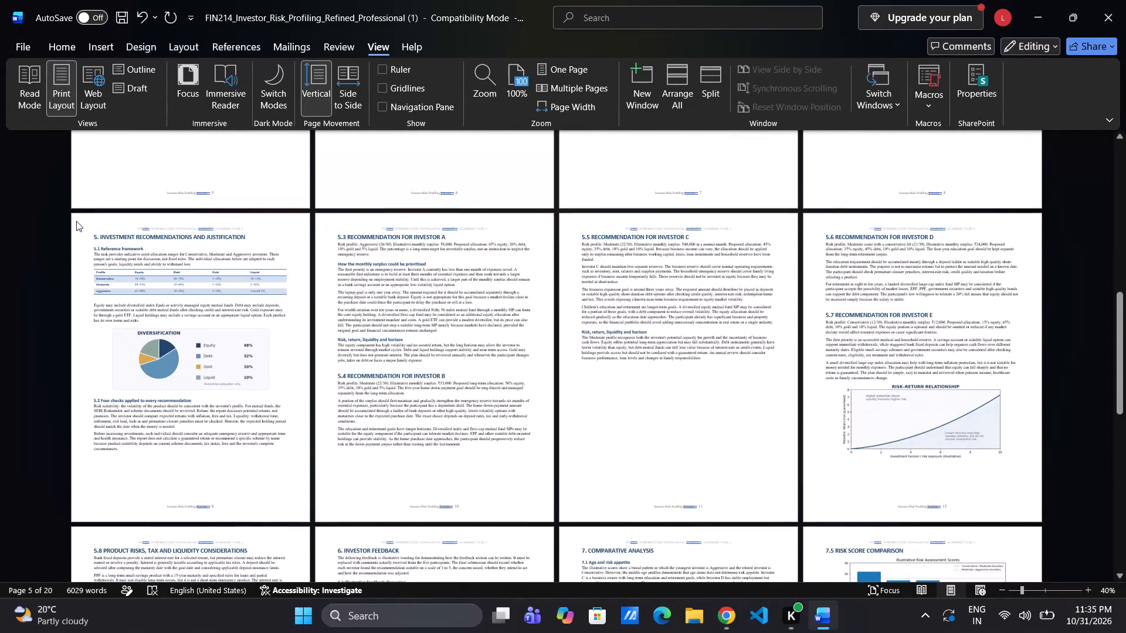
pyautogui.moveTo(97, 236); pyautogui.dragTo(255, 230)
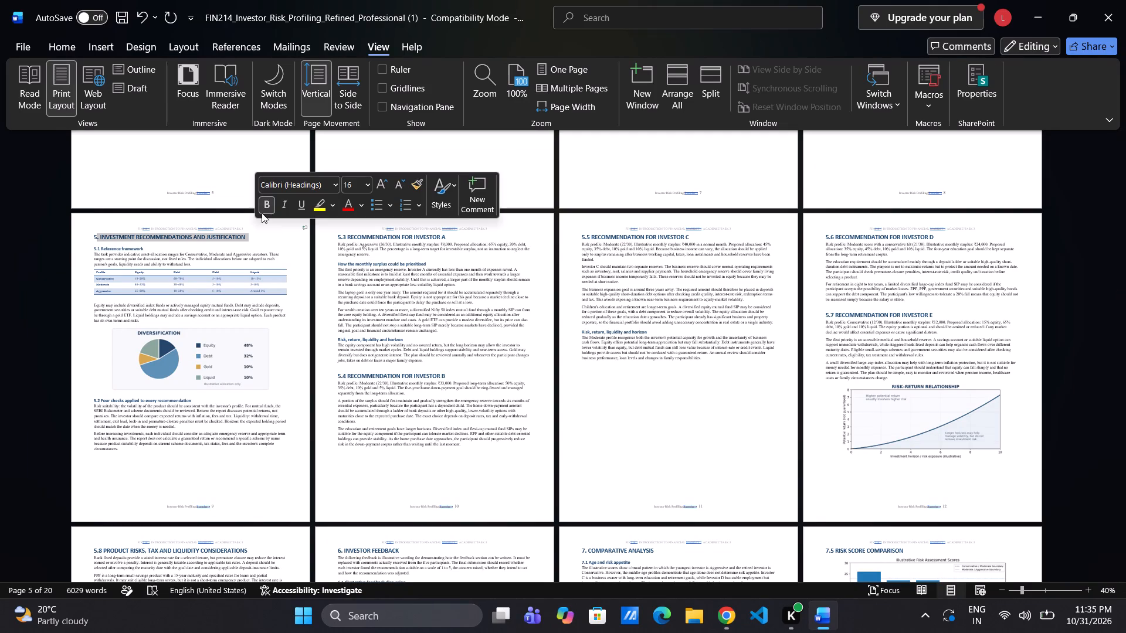
pyautogui.rightClick(218, 232)
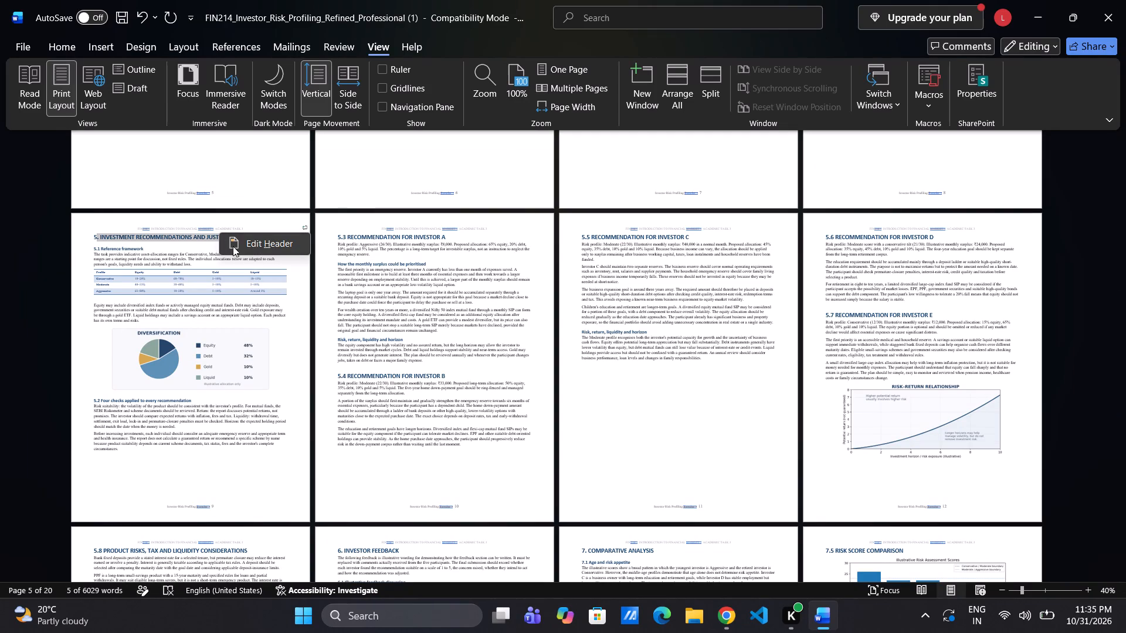
pyautogui.rightClick(195, 237)
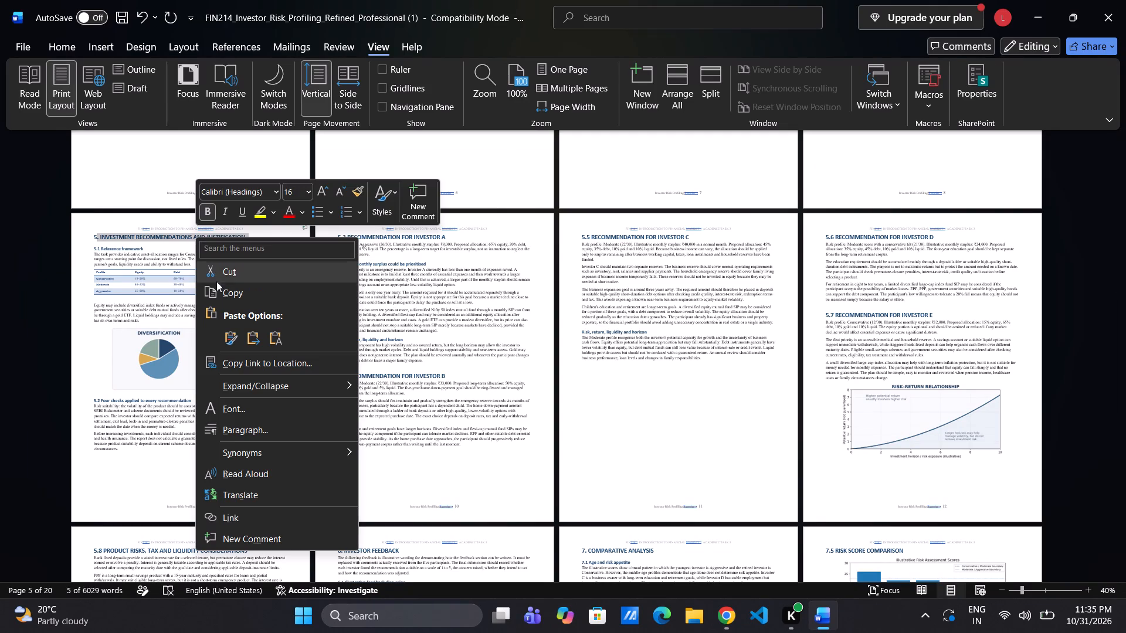
pyautogui.click(219, 289)
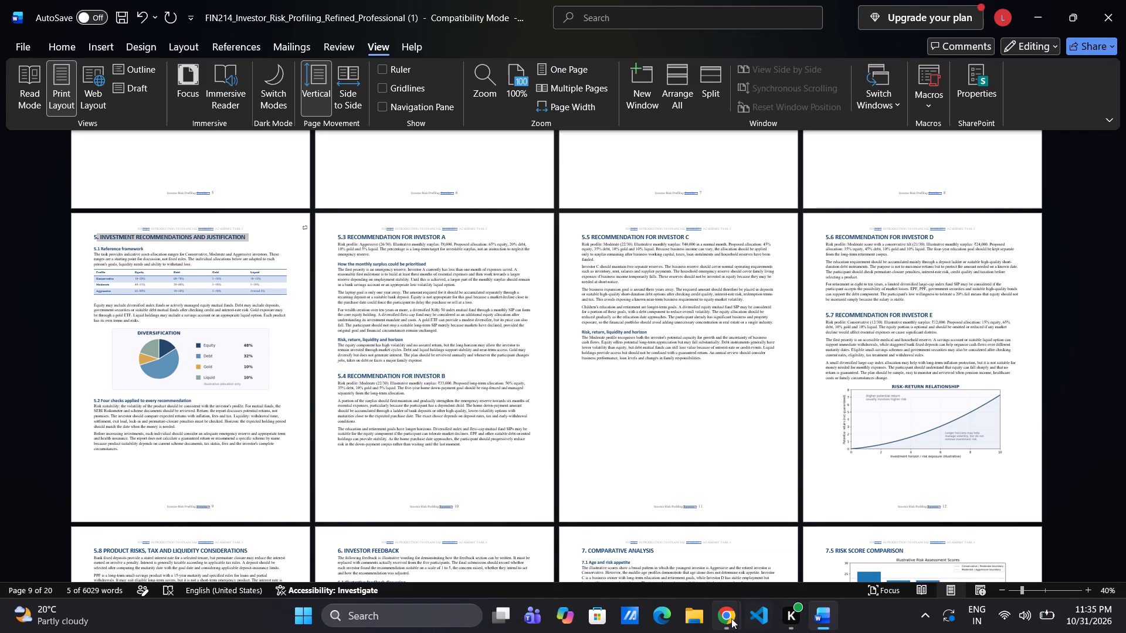
pyautogui.click(731, 618)
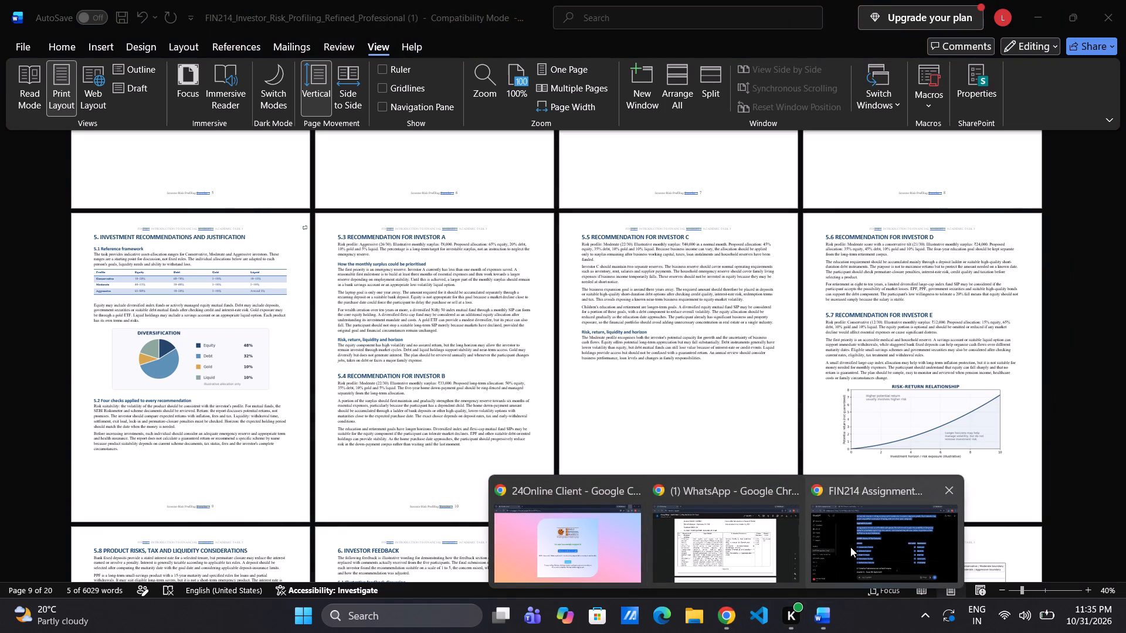
pyautogui.click(850, 547)
pyautogui.click(422, 566)
pyautogui.rightClick(422, 566)
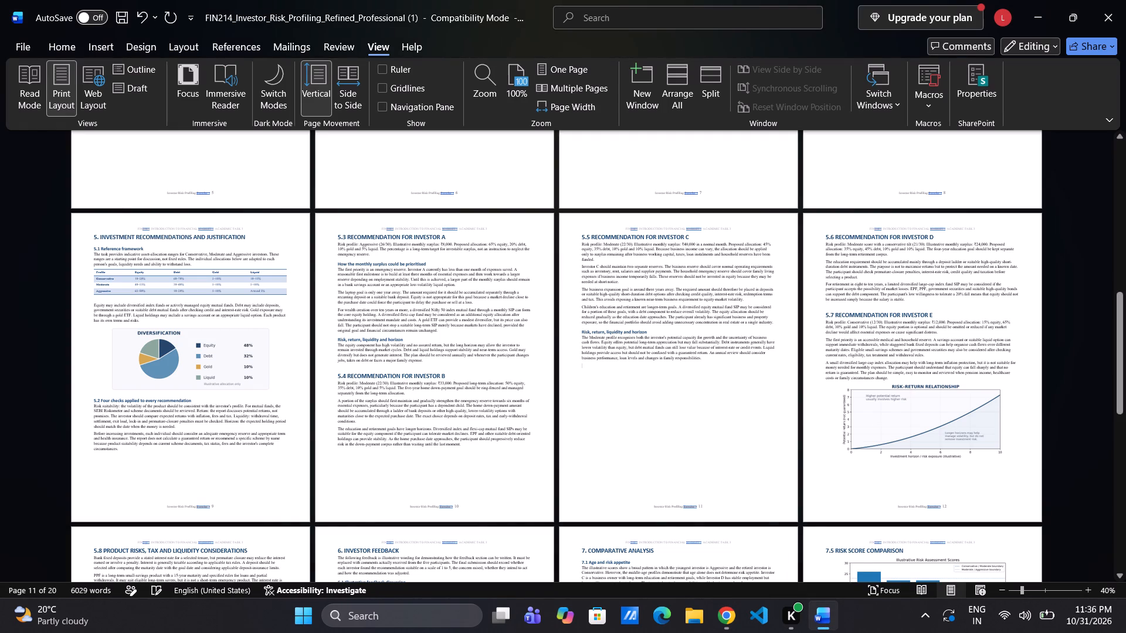
pyautogui.rightClick(581, 367)
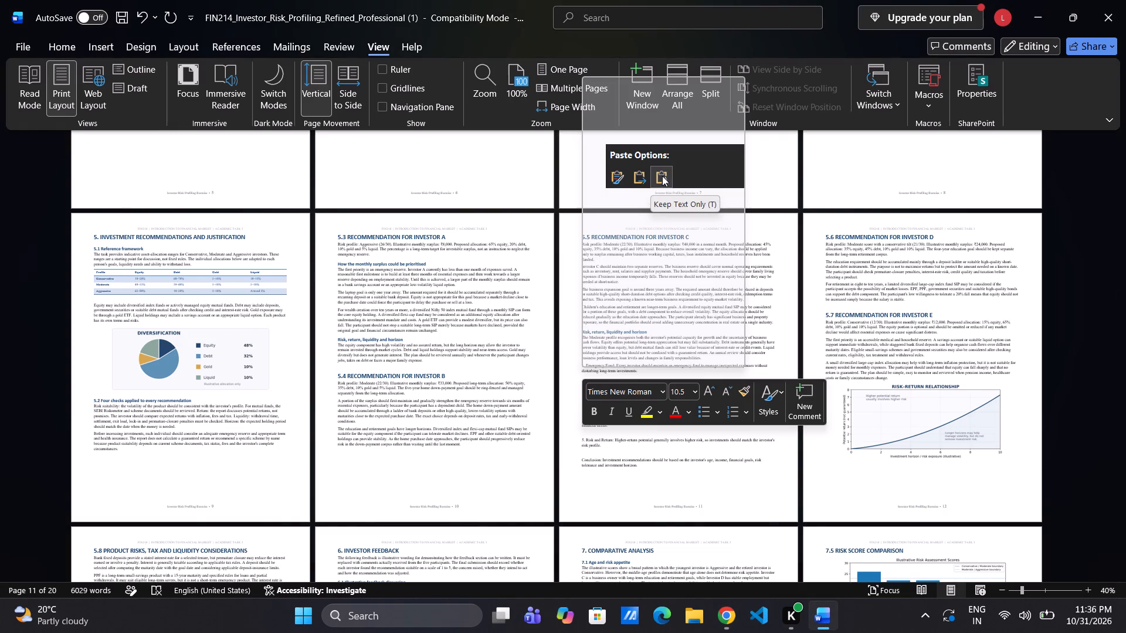
pyautogui.click(662, 176)
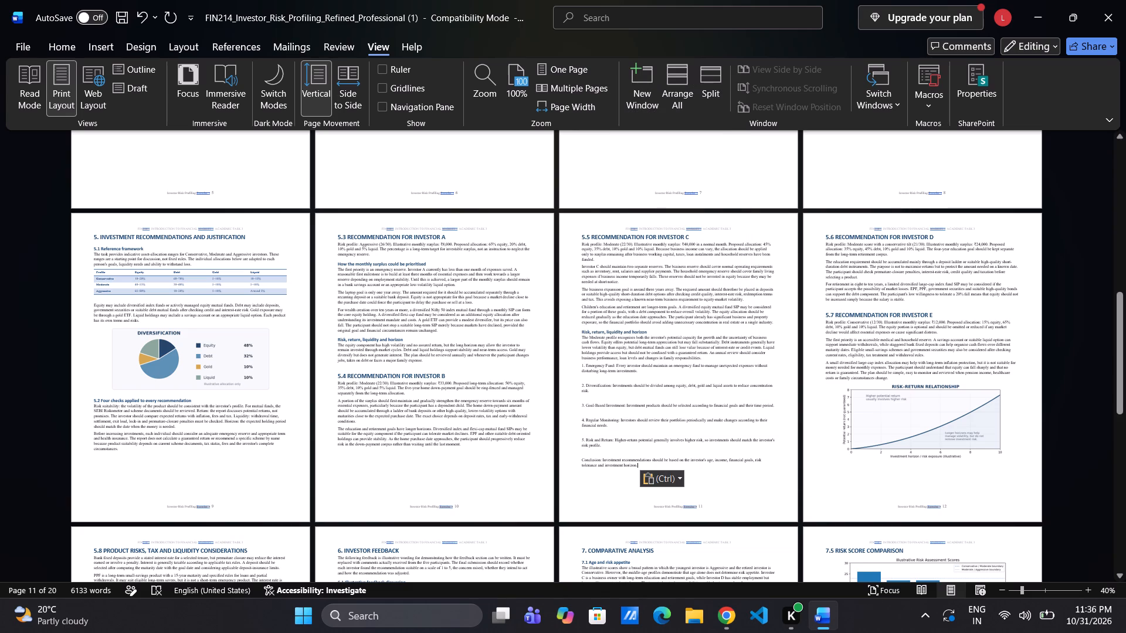
# Remove the blank lines between the five pasted points and the Conclusion paragraph in 5.5 Recommendation for Investor C.
pyautogui.click(589, 455)
pyautogui.press('BackSpace')
pyautogui.press('Up')
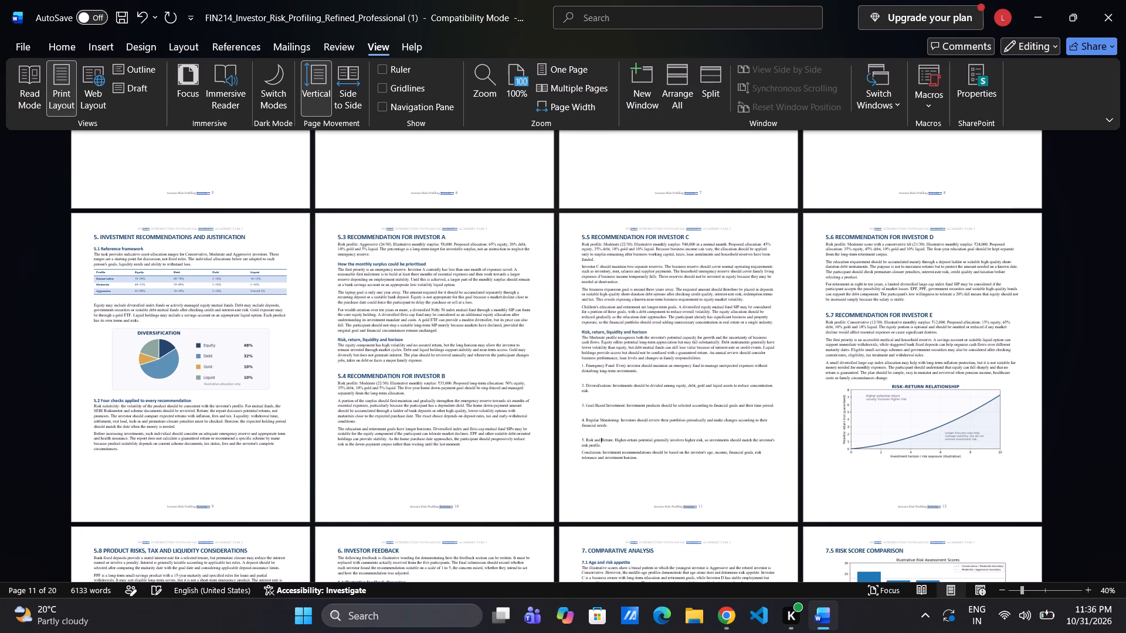
pyautogui.press('Up')
pyautogui.press('BackSpace')
pyautogui.press('Up')
pyautogui.press('Up')
pyautogui.press('BackSpace')
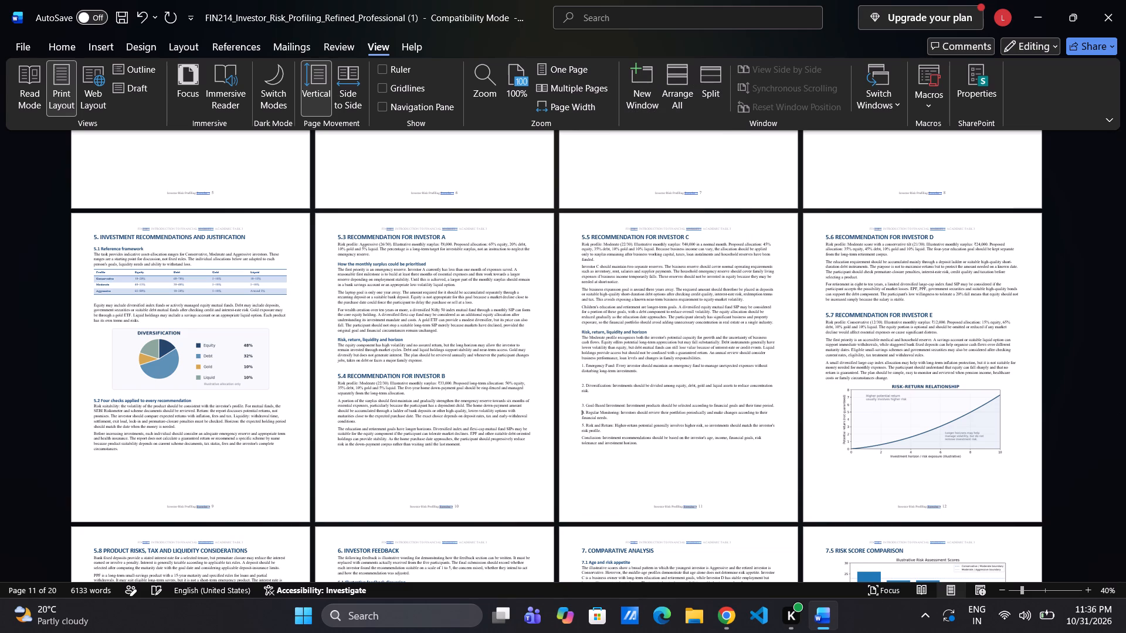
pyautogui.press('Up')
pyautogui.press('Up')
pyautogui.press('Down')
pyautogui.press('BackSpace')
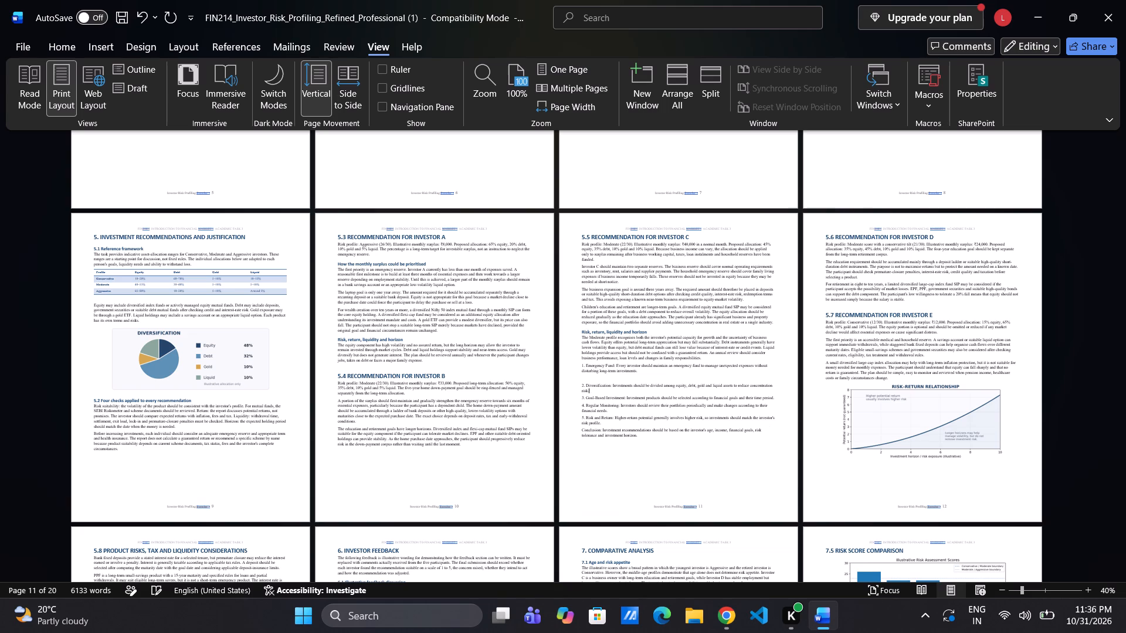
pyautogui.press('Up')
pyautogui.press('Up')
pyautogui.press('BackSpace')
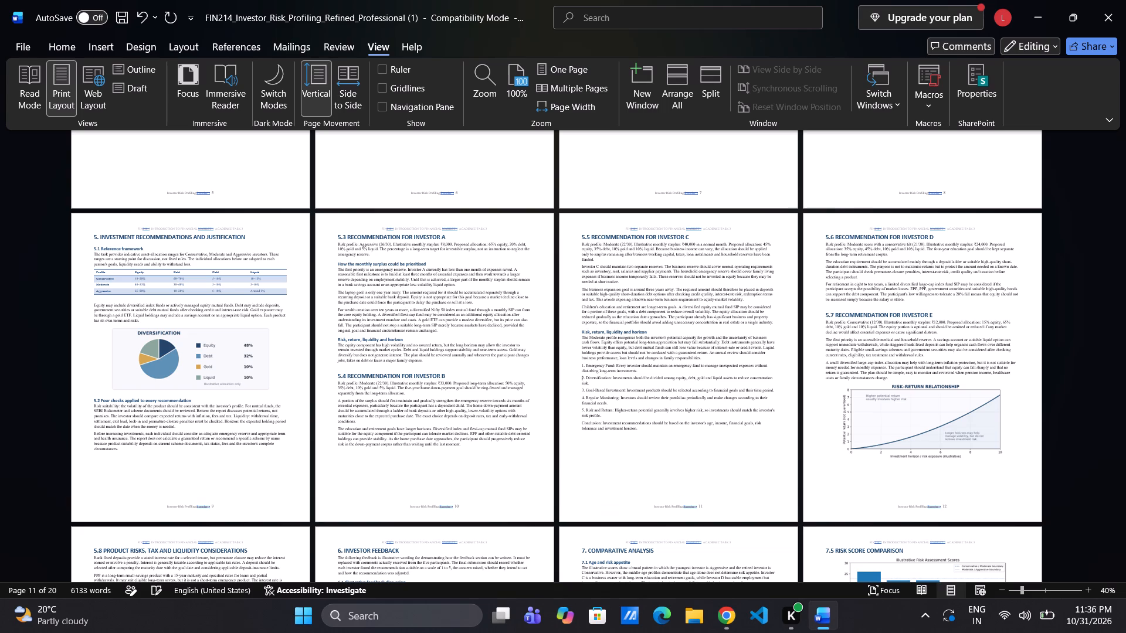
# Bold the labels "1. Emergency Fund:", "2. Diversification" and "3. Goal-Based Investment" in the pasted points.
pyautogui.keyDown('ctrl'); pyautogui.scroll(5, 574, 455); pyautogui.keyUp('ctrl')
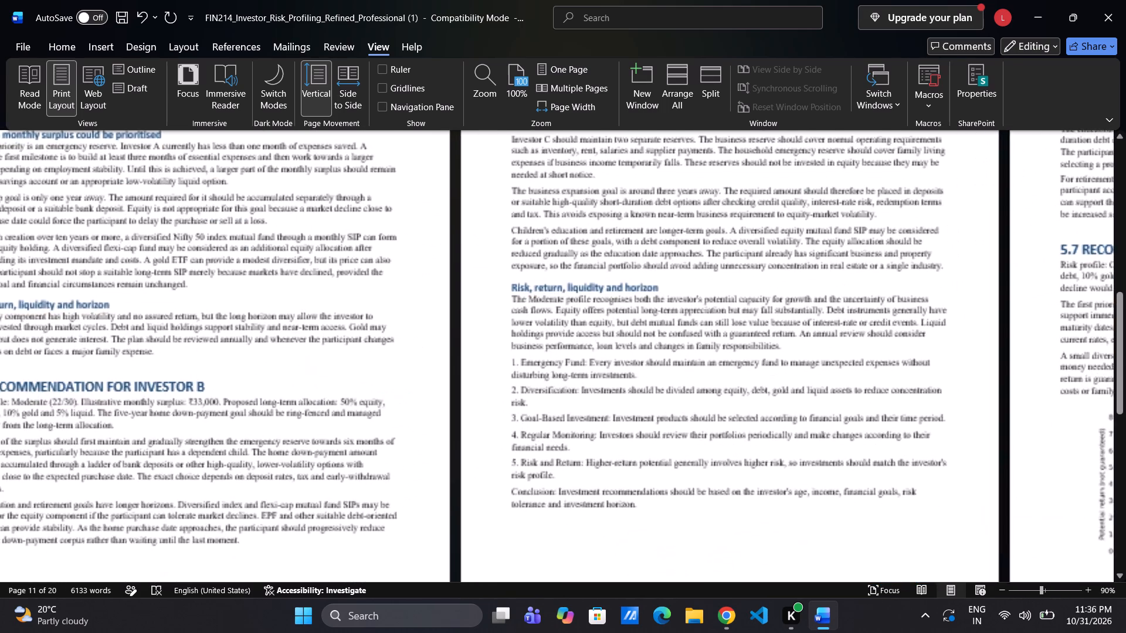
pyautogui.scroll(-3, 652, 377)
pyautogui.scroll(3, 652, 377)
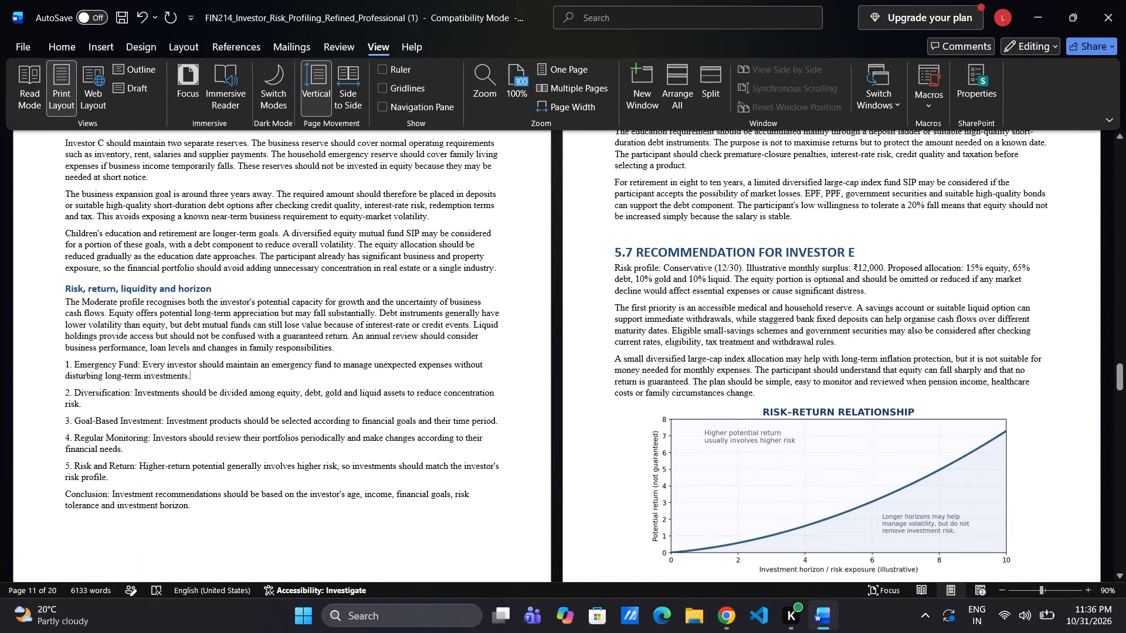
pyautogui.moveTo(64, 363); pyautogui.dragTo(126, 360)
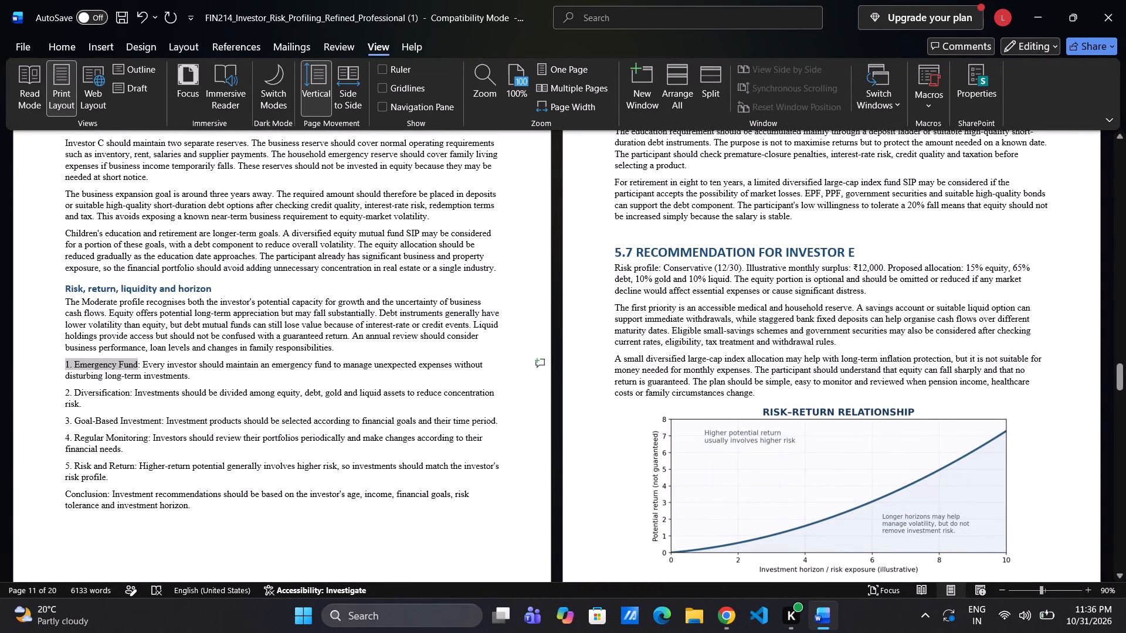
pyautogui.moveTo(126, 360); pyautogui.dragTo(140, 363)
pyautogui.click(151, 343)
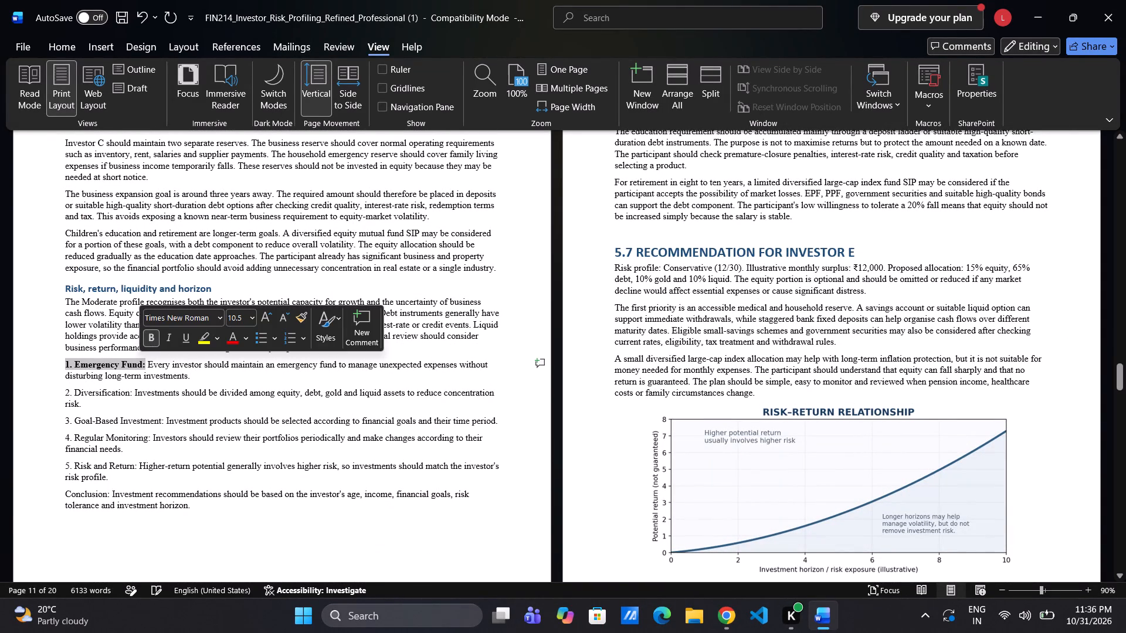
pyautogui.moveTo(64, 391); pyautogui.dragTo(128, 392)
pyautogui.click(136, 367)
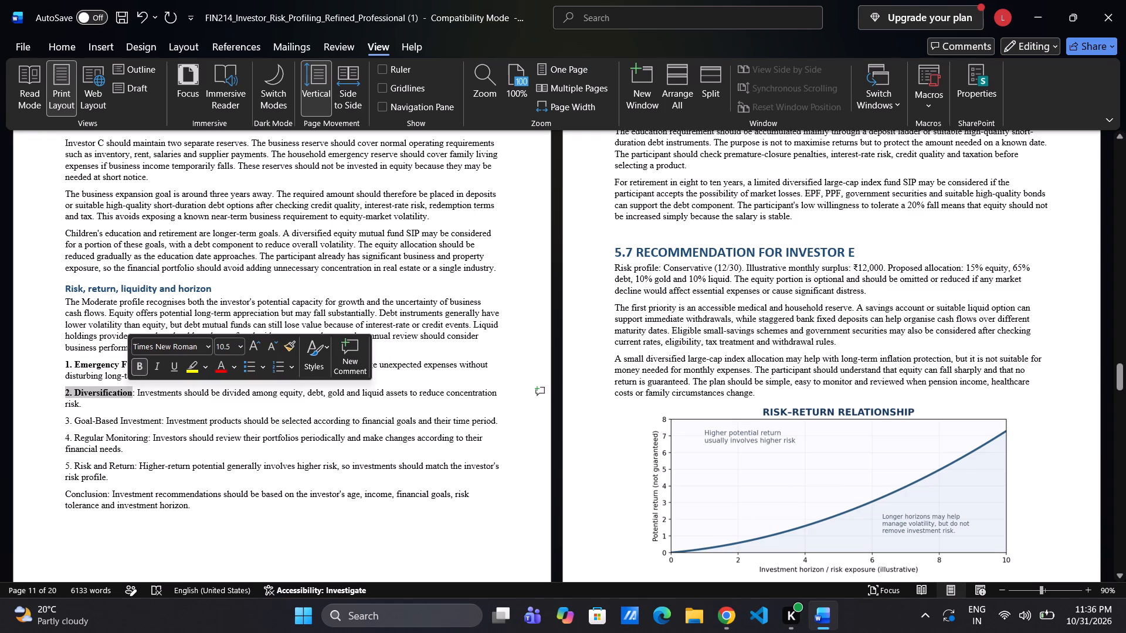
pyautogui.moveTo(64, 418); pyautogui.dragTo(159, 418)
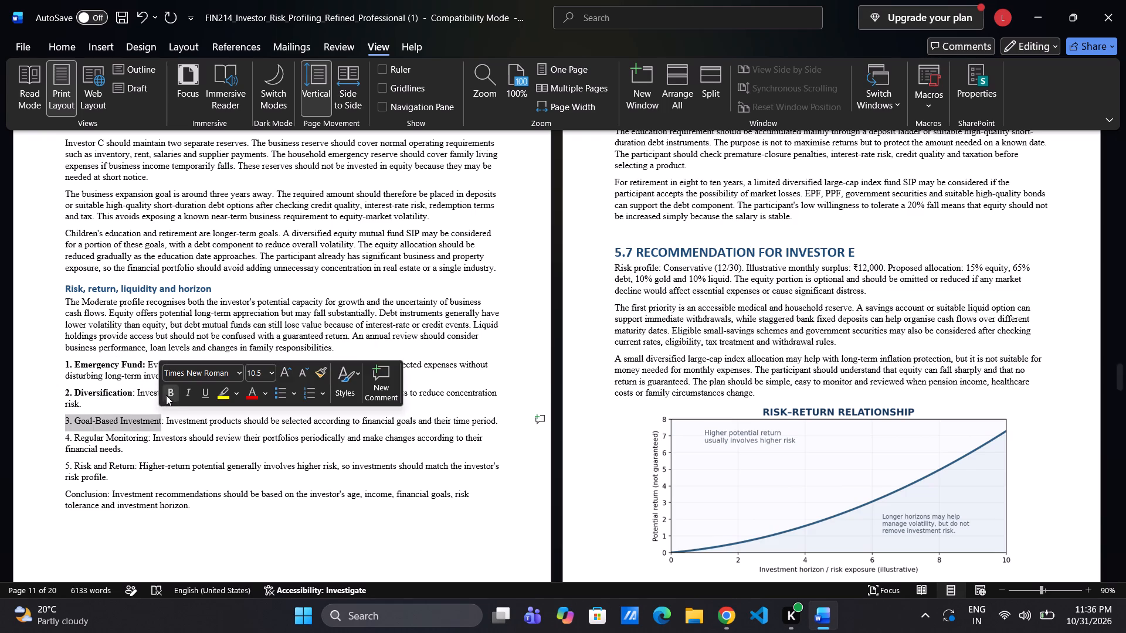
pyautogui.click(168, 395)
# Bold the labels "4. Regular Monitoring", "5. Risk and Return" and "Conclusion:" in the pasted text.
pyautogui.moveTo(64, 446); pyautogui.dragTo(117, 448)
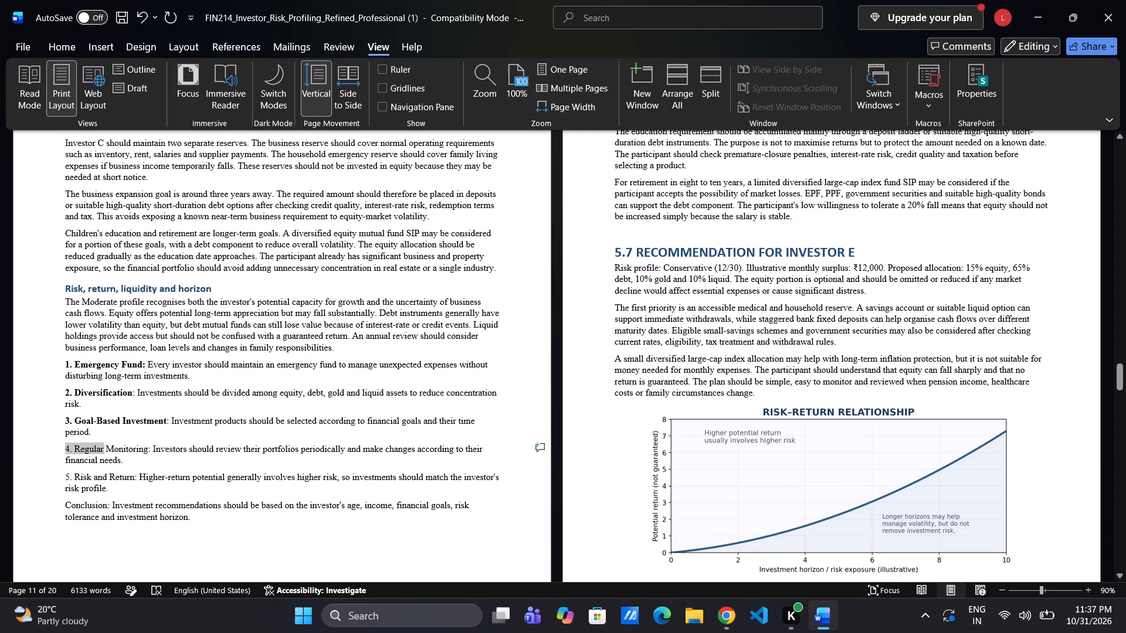
pyautogui.moveTo(117, 448); pyautogui.dragTo(140, 448)
pyautogui.click(152, 425)
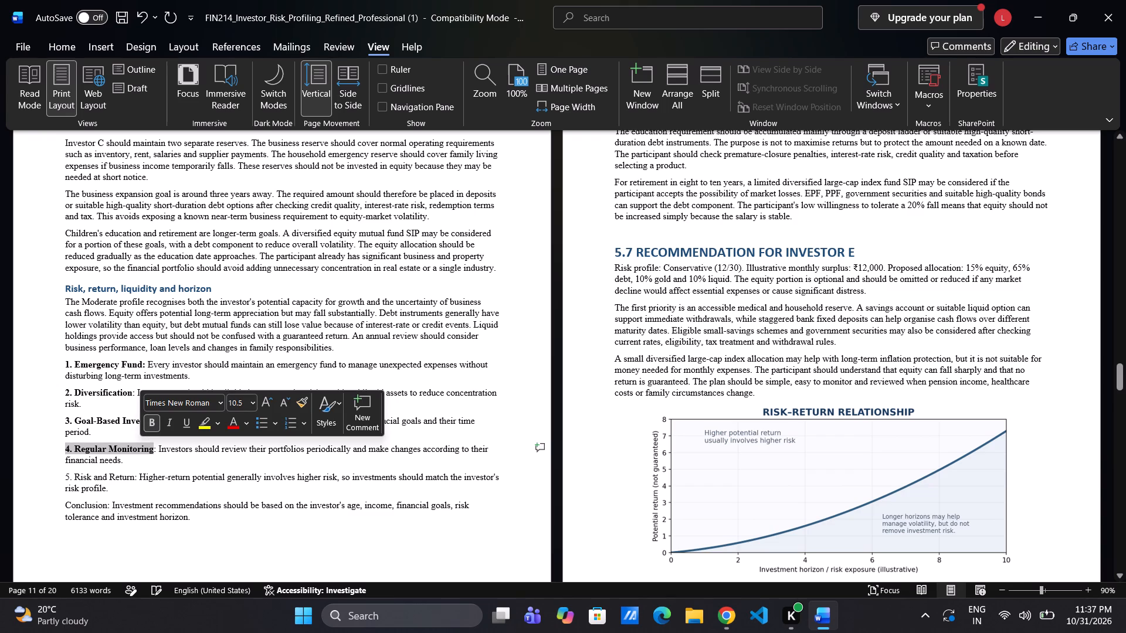
pyautogui.moveTo(63, 477); pyautogui.dragTo(134, 472)
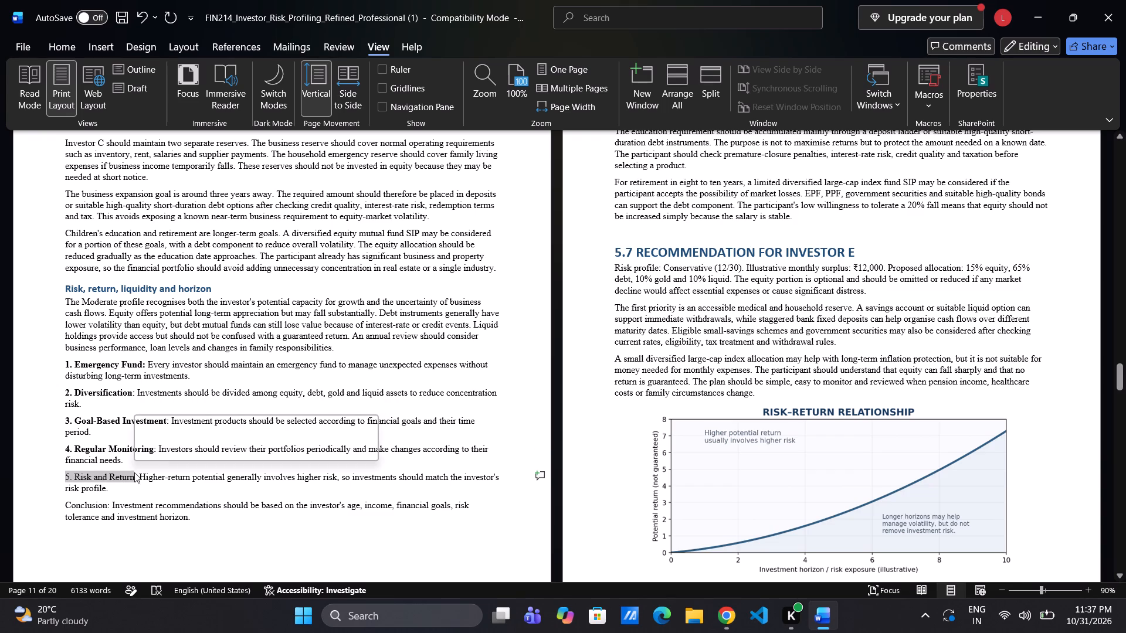
pyautogui.click(152, 441)
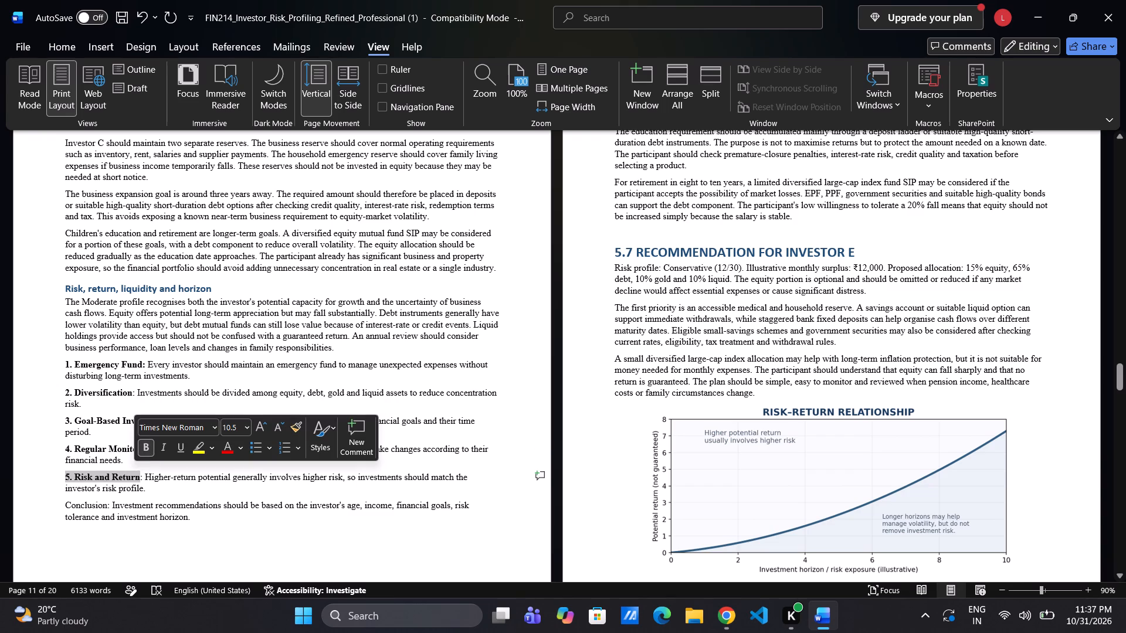
pyautogui.moveTo(64, 504); pyautogui.dragTo(109, 502)
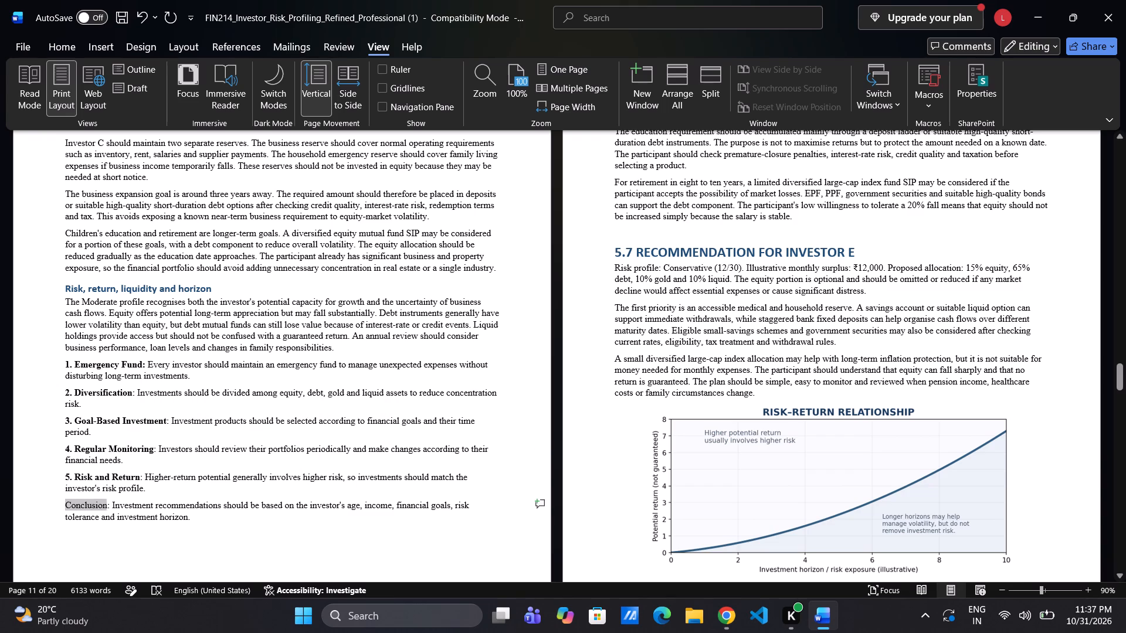
pyautogui.moveTo(109, 502); pyautogui.dragTo(111, 502)
pyautogui.click(124, 477)
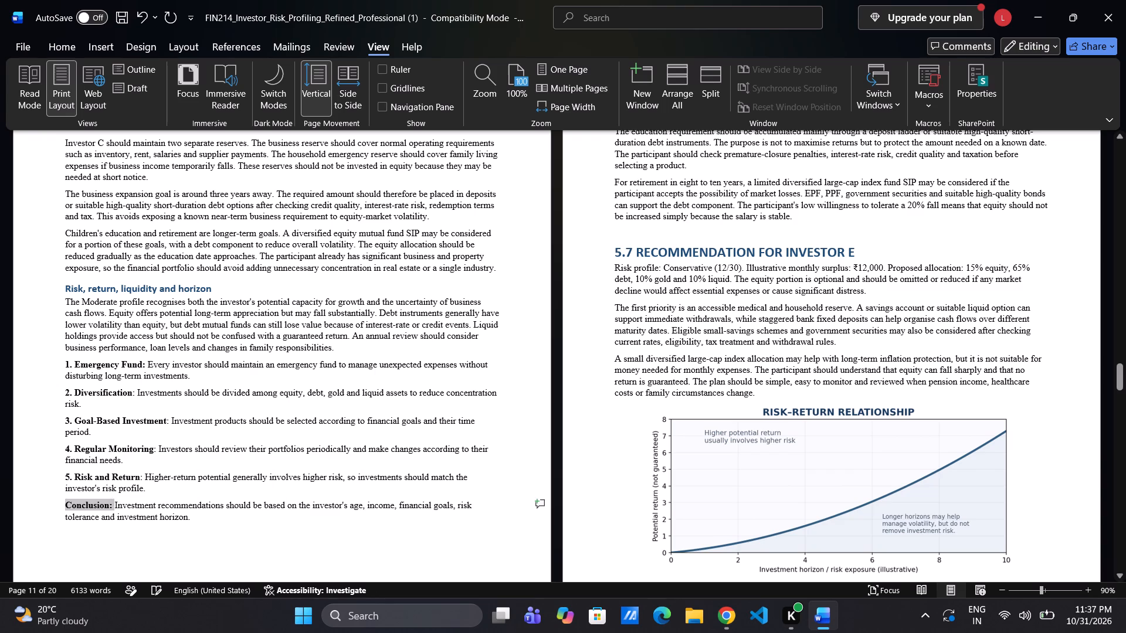
pyautogui.click(121, 554)
# Insert a blank line between the "Risk, return, liquidity and horizon" paragraph and the Emergency Fund point in section 5.5.
pyautogui.keyDown('ctrl'); pyautogui.scroll(-5, 121, 554); pyautogui.keyUp('ctrl')
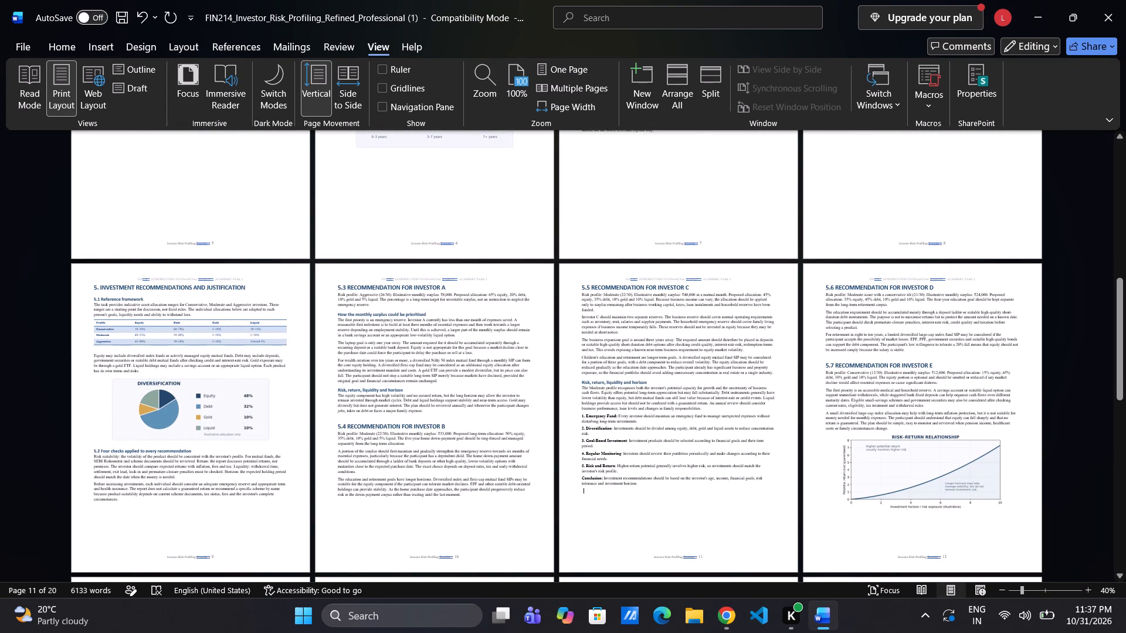
pyautogui.click(703, 405)
pyautogui.click(708, 410)
pyautogui.press('Return')
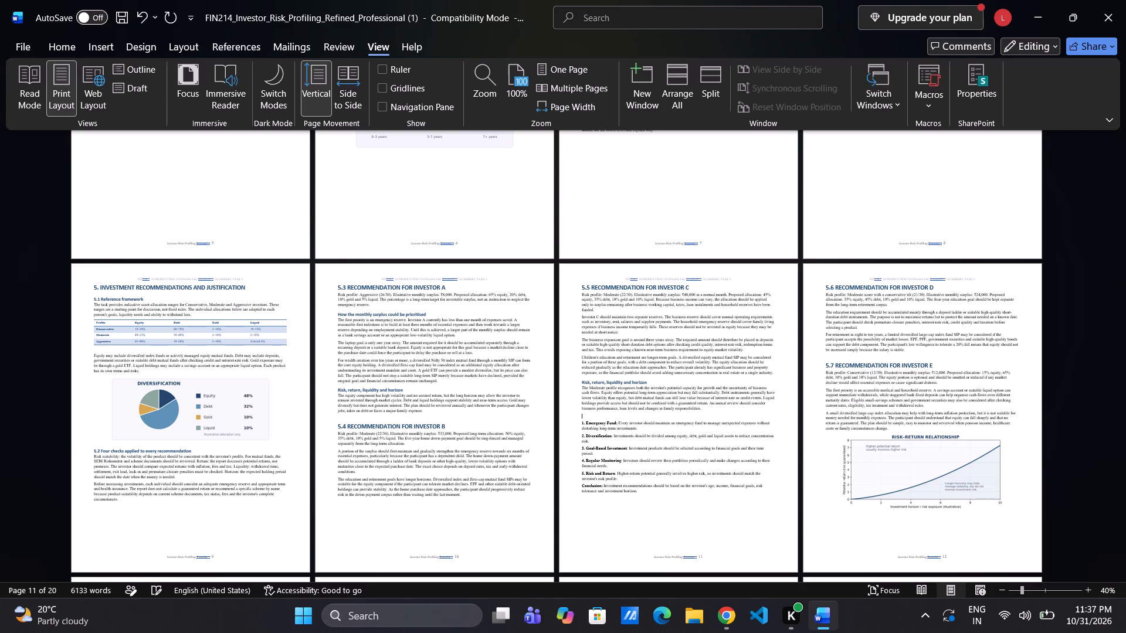
pyautogui.click(699, 524)
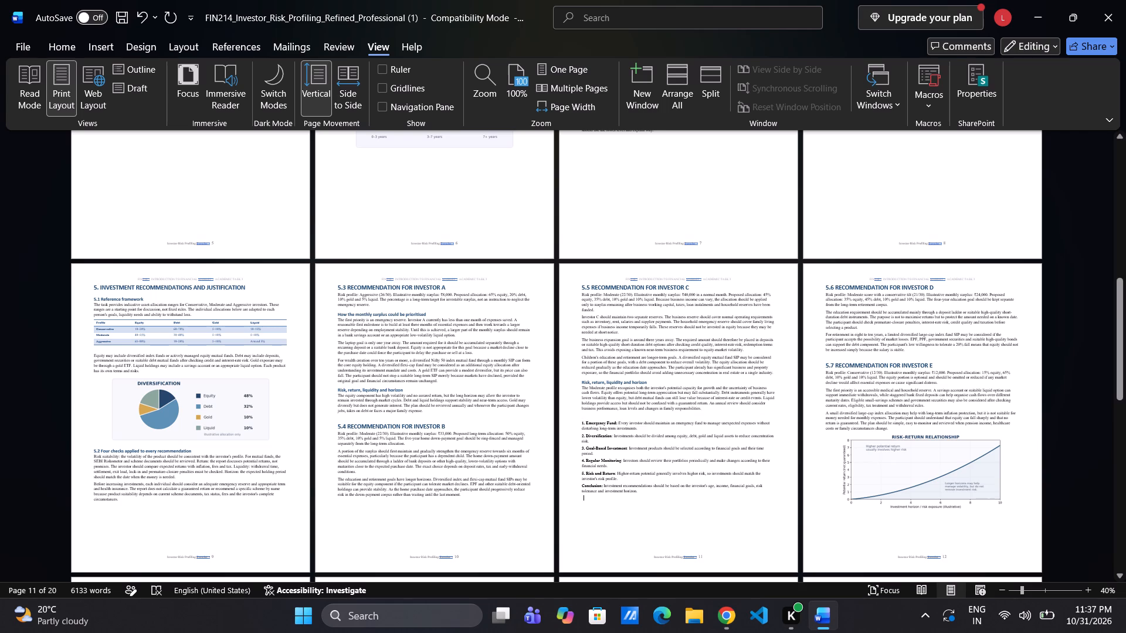
# Copy the section 3 heading text "RISK ASSESSMENT QUESTIONNAIRE" without its number.
pyautogui.scroll(-5, 699, 524)
pyautogui.scroll(5, 699, 524)
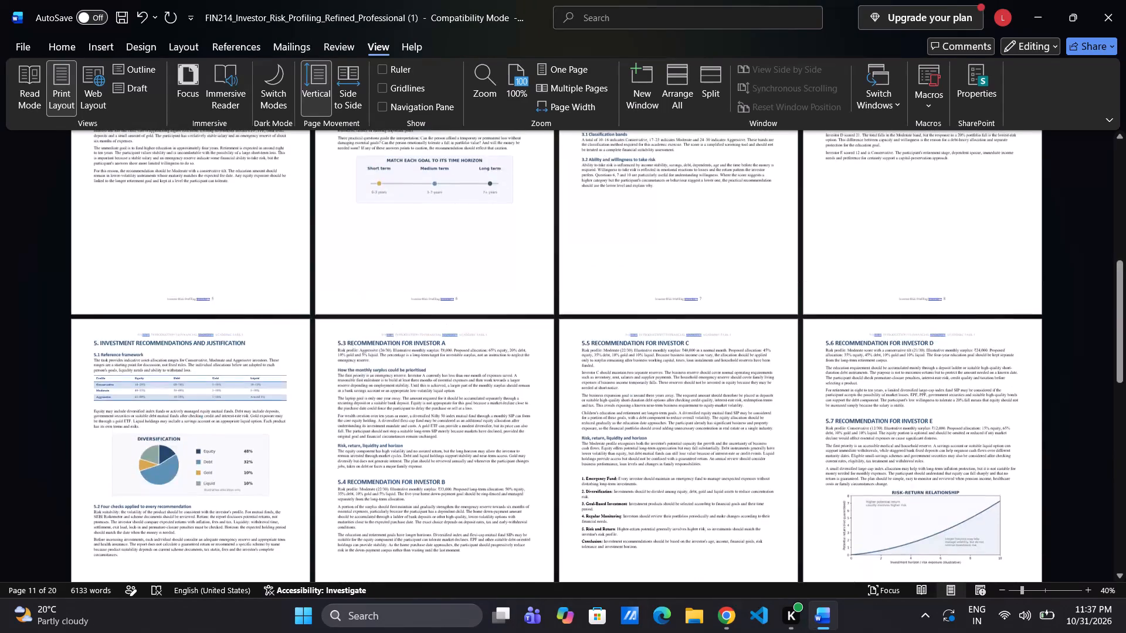
pyautogui.scroll(2, 699, 524)
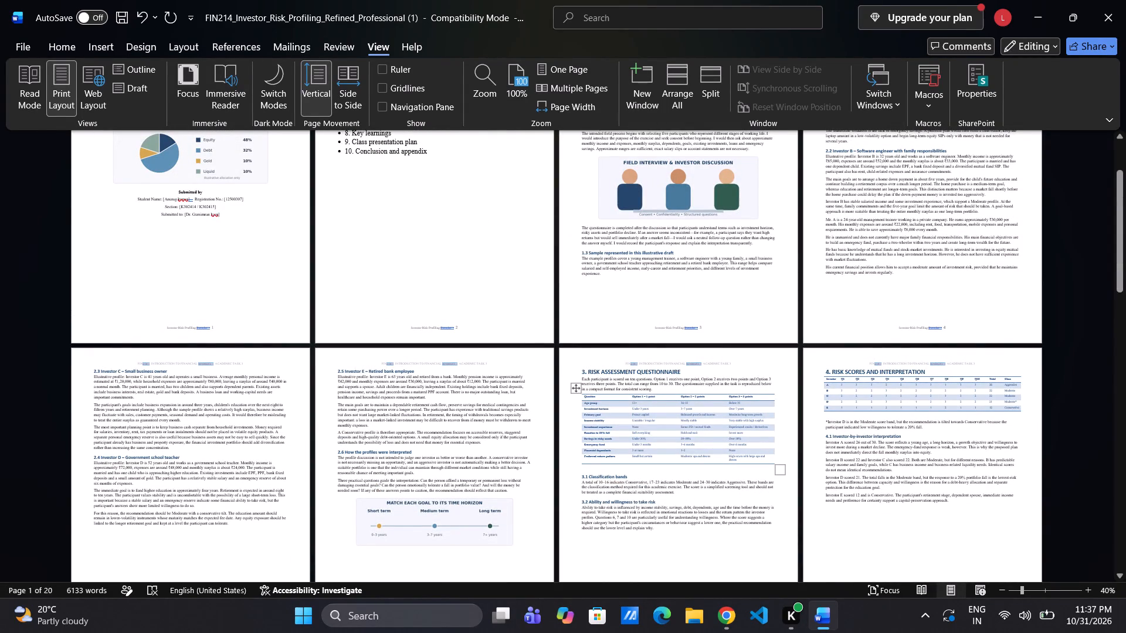
pyautogui.moveTo(588, 372); pyautogui.dragTo(670, 365)
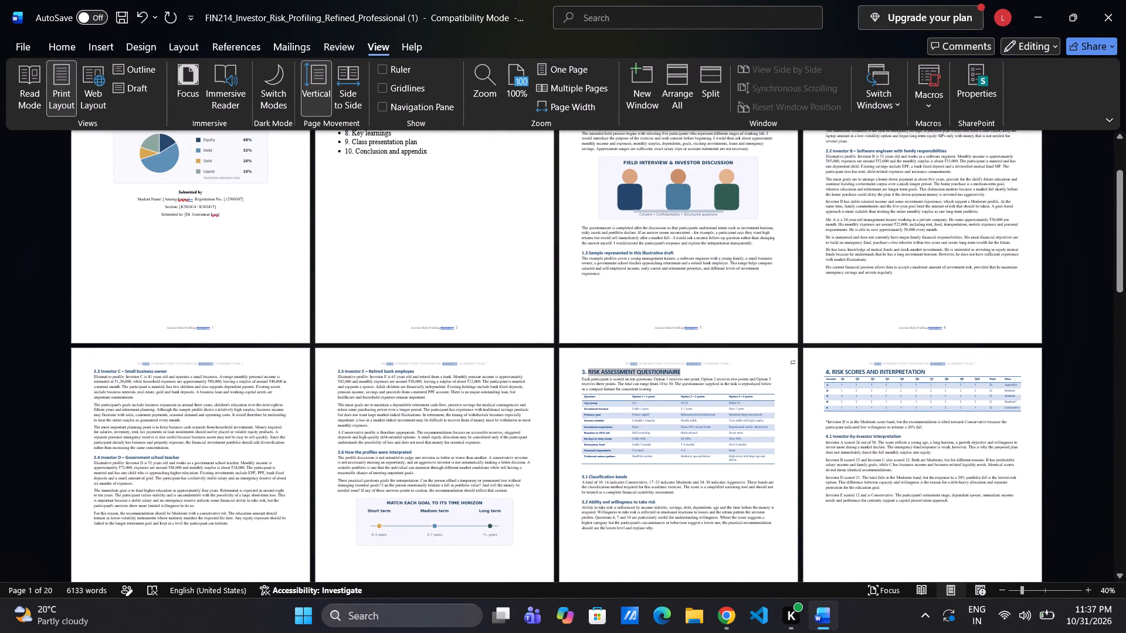
pyautogui.moveTo(670, 365); pyautogui.dragTo(690, 364)
pyautogui.rightClick(671, 370)
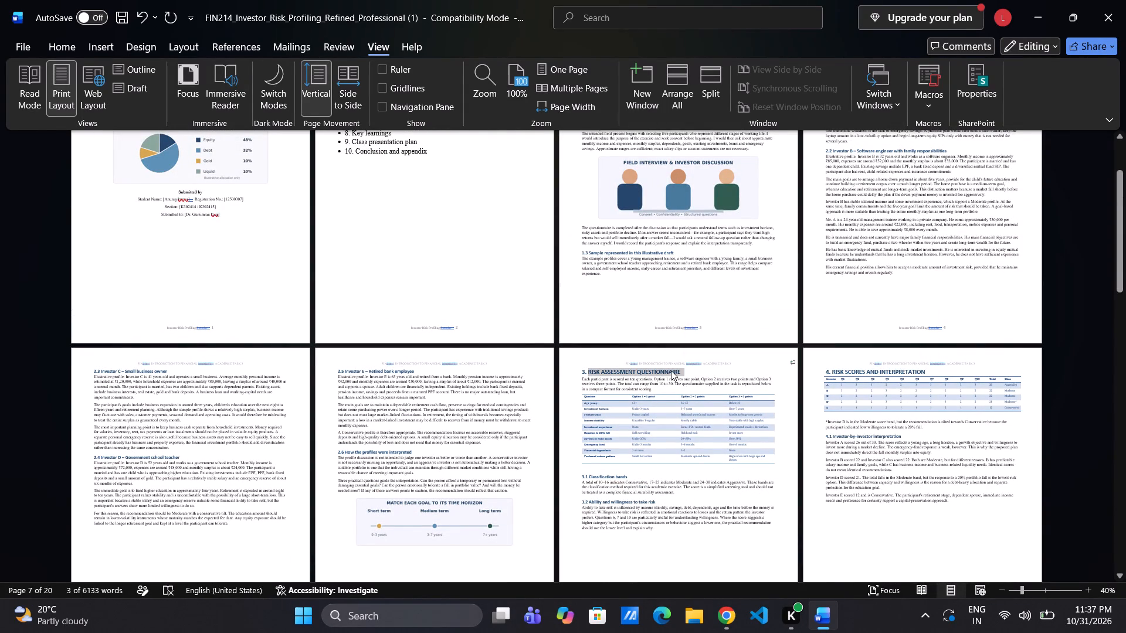
pyautogui.click(734, 110)
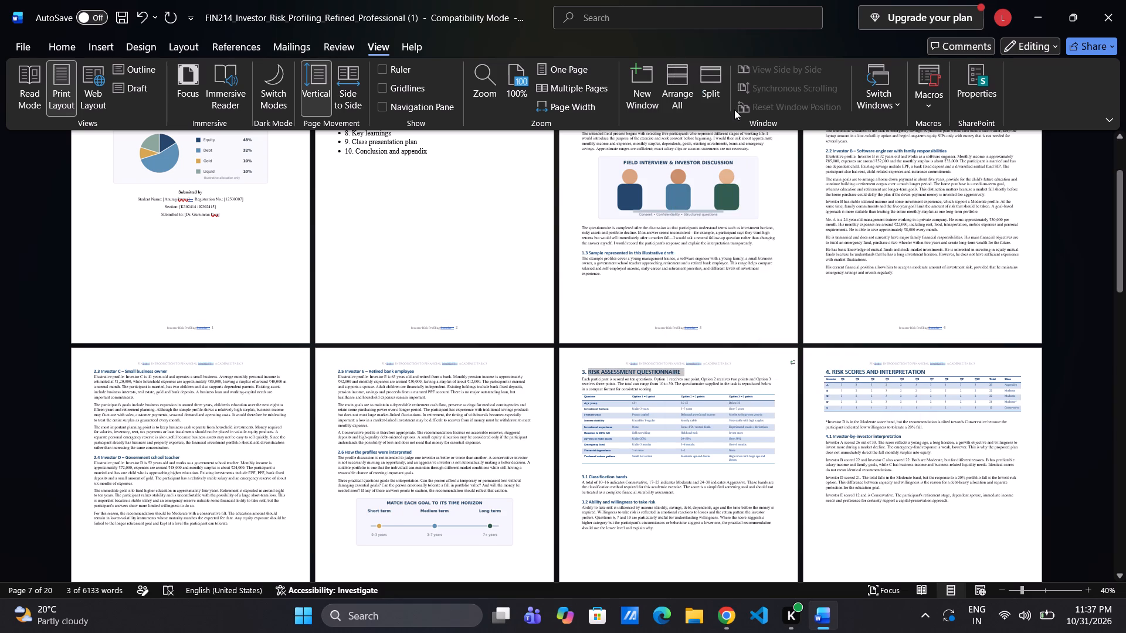
pyautogui.click(654, 311)
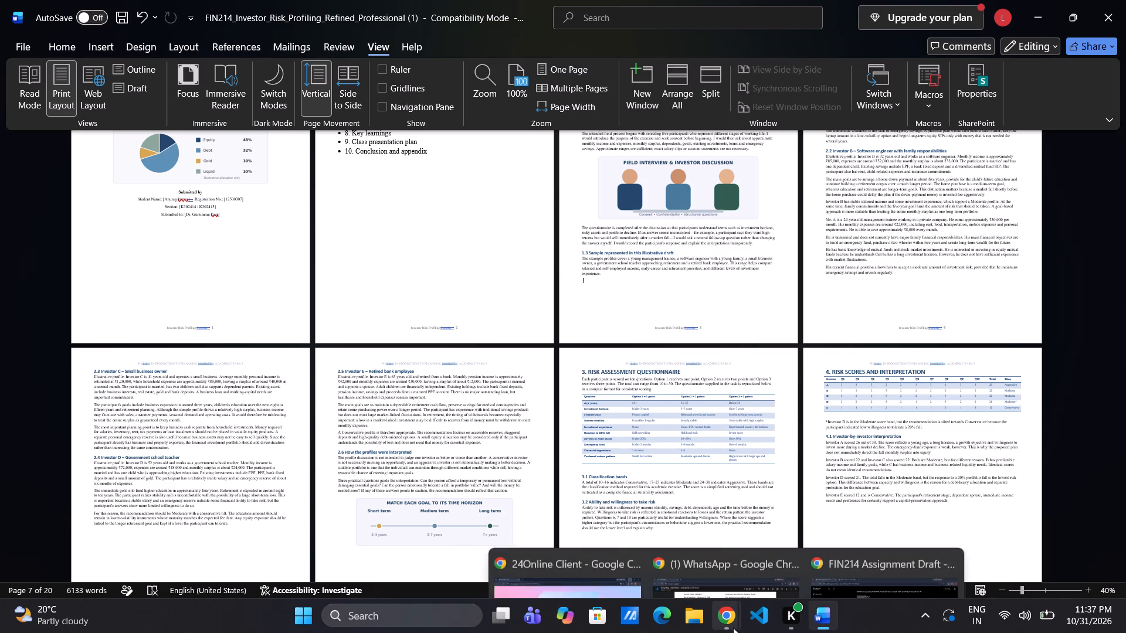
pyautogui.click(733, 626)
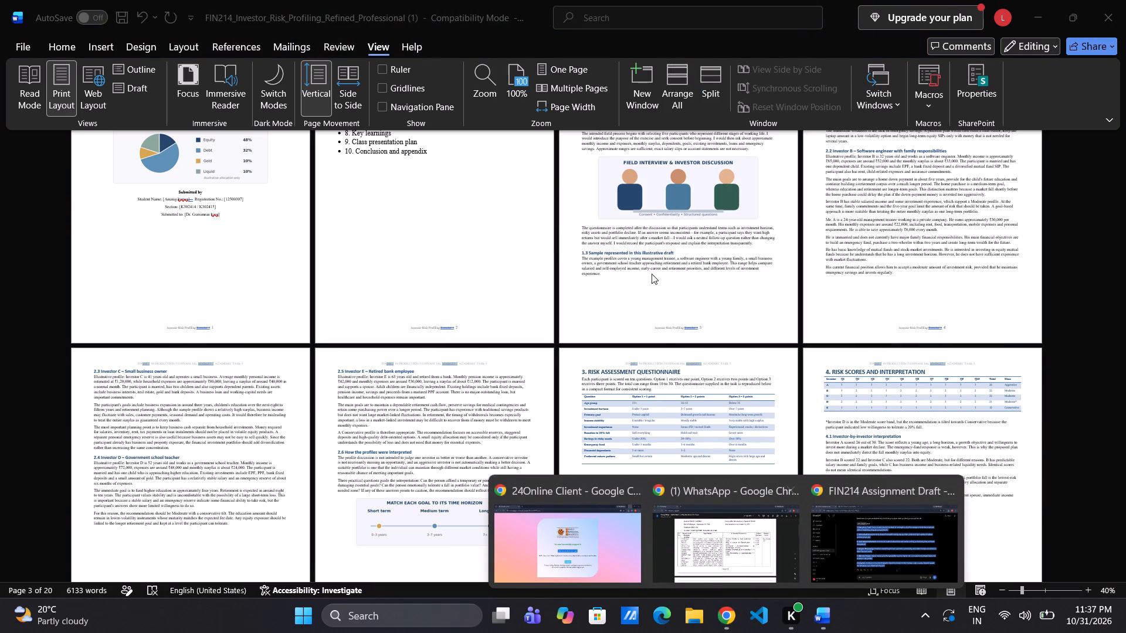
pyautogui.click(535, 230)
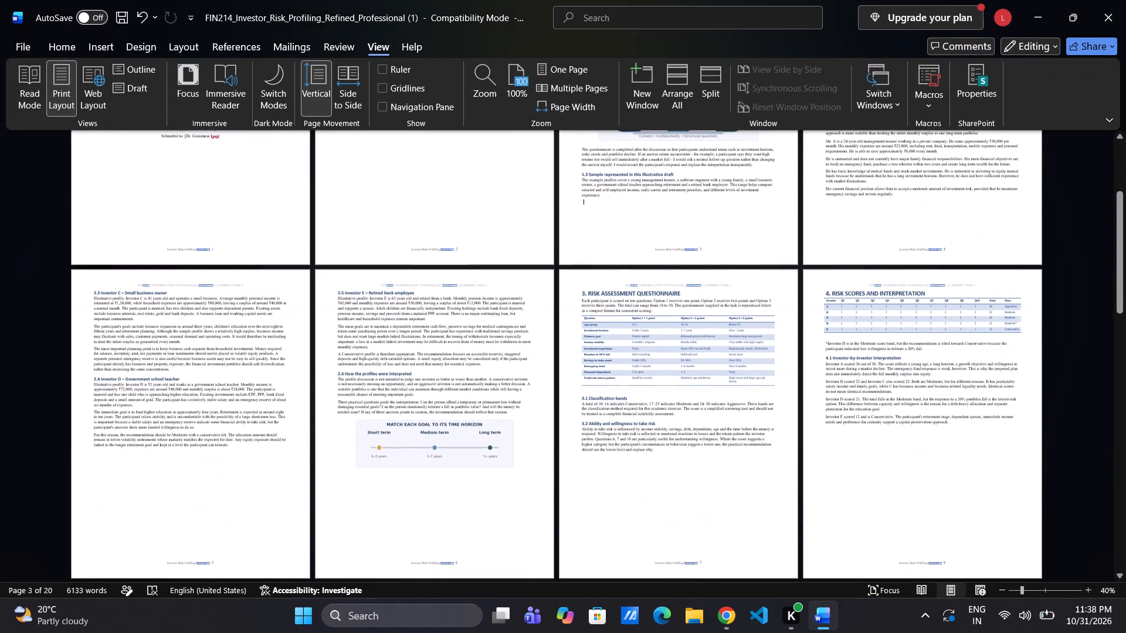
pyautogui.click(952, 421)
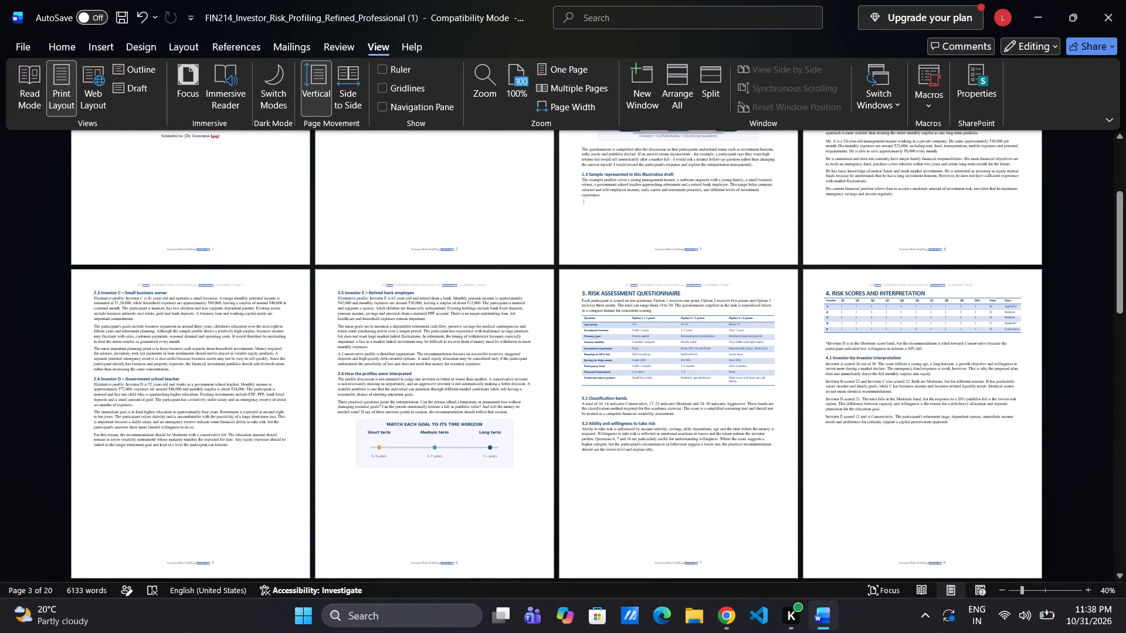
pyautogui.press('Return')
pyautogui.rightClick(826, 433)
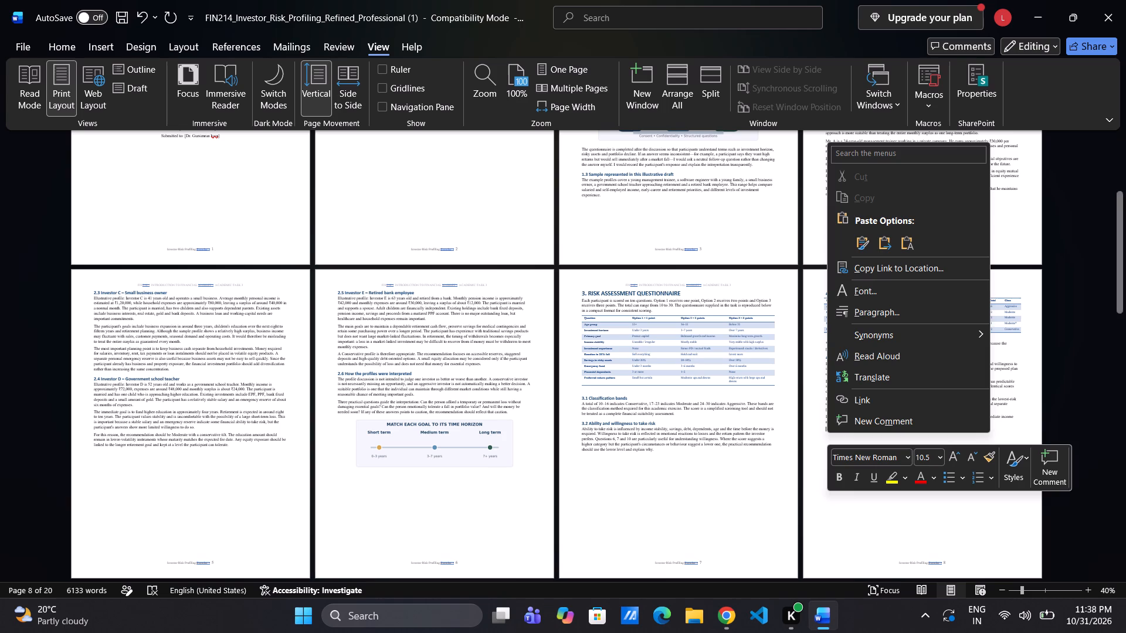
pyautogui.click(910, 240)
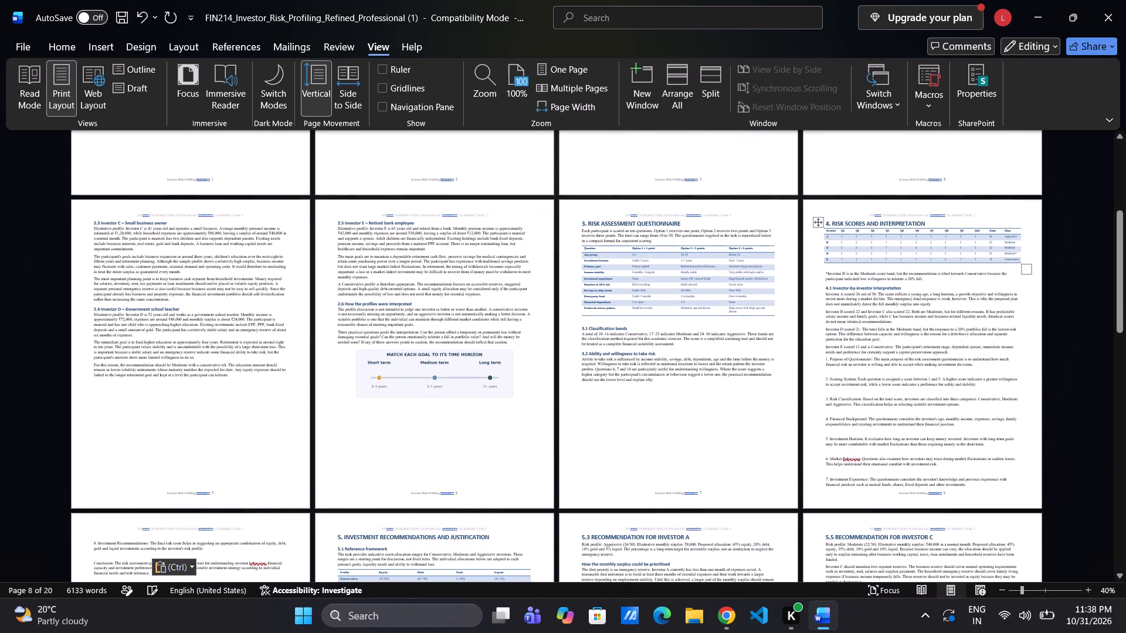
# Delete the pasted point 8 "Investment Recommendations" and the Conclusion that spill onto page 9.
pyautogui.scroll(-2, 616, 427)
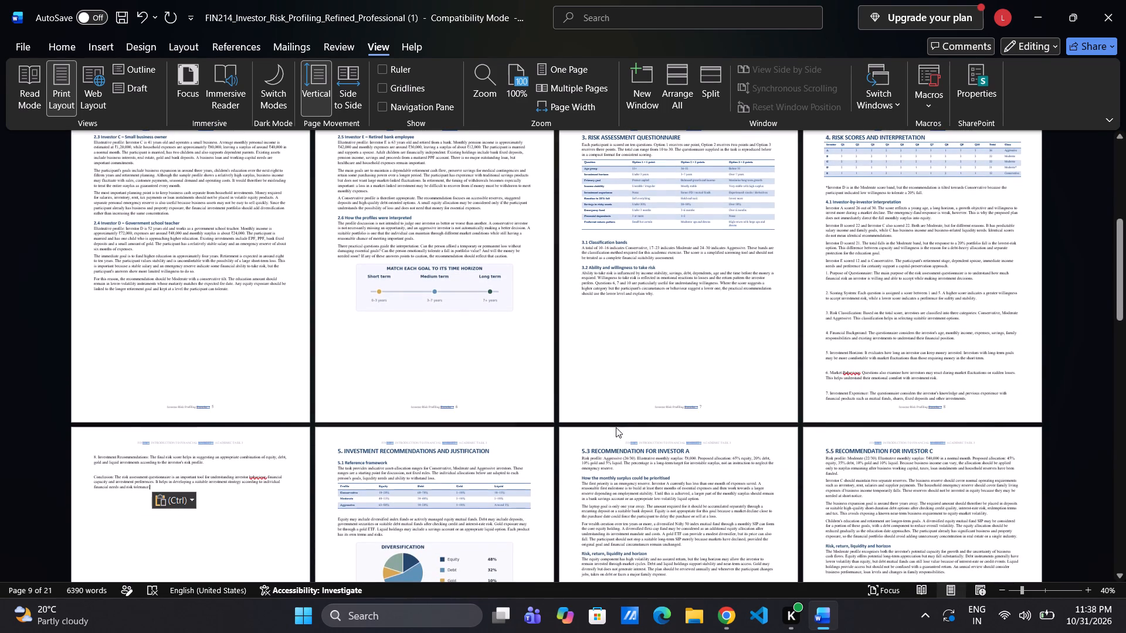
pyautogui.press('BackSpace')
pyautogui.press('BackSpace')
pyautogui.press('BackSpace')
pyautogui.press('BackSpace')
pyautogui.press('BackSpace')
pyautogui.press('BackSpace')
pyautogui.press('BackSpace')
pyautogui.press('BackSpace')
pyautogui.press('BackSpace')
pyautogui.press('BackSpace')
pyautogui.press('BackSpace')
pyautogui.press('BackSpace')
pyautogui.press('BackSpace')
pyautogui.press('BackSpace')
pyautogui.press('BackSpace')
pyautogui.press('BackSpace')
pyautogui.press('BackSpace')
pyautogui.press('BackSpace')
pyautogui.press('BackSpace')
pyautogui.press('BackSpace')
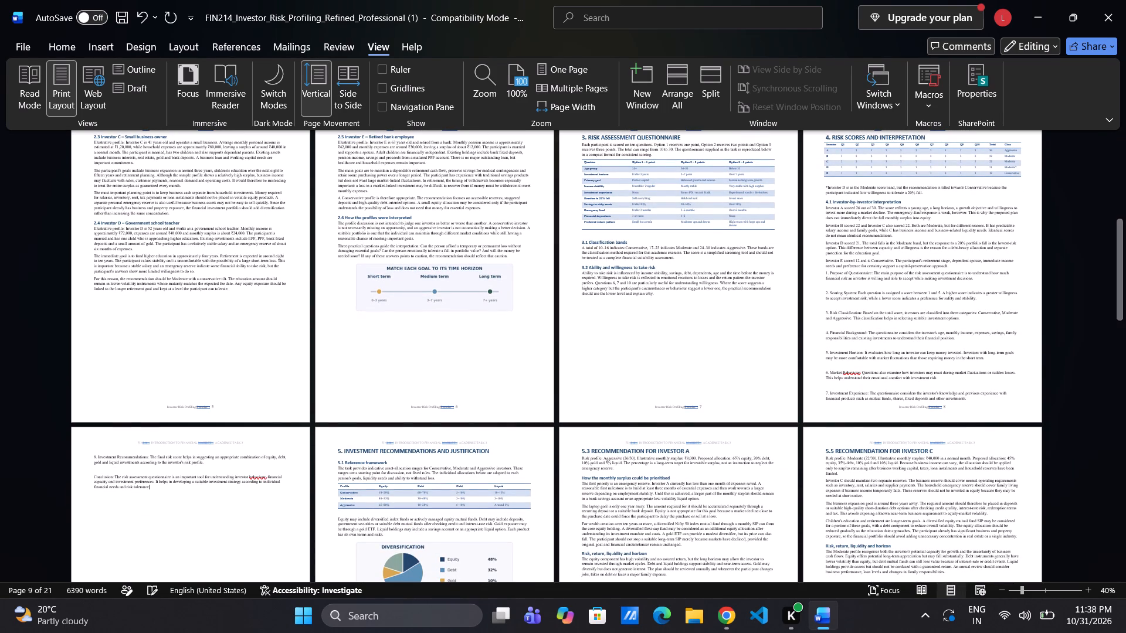
pyautogui.press('BackSpace')
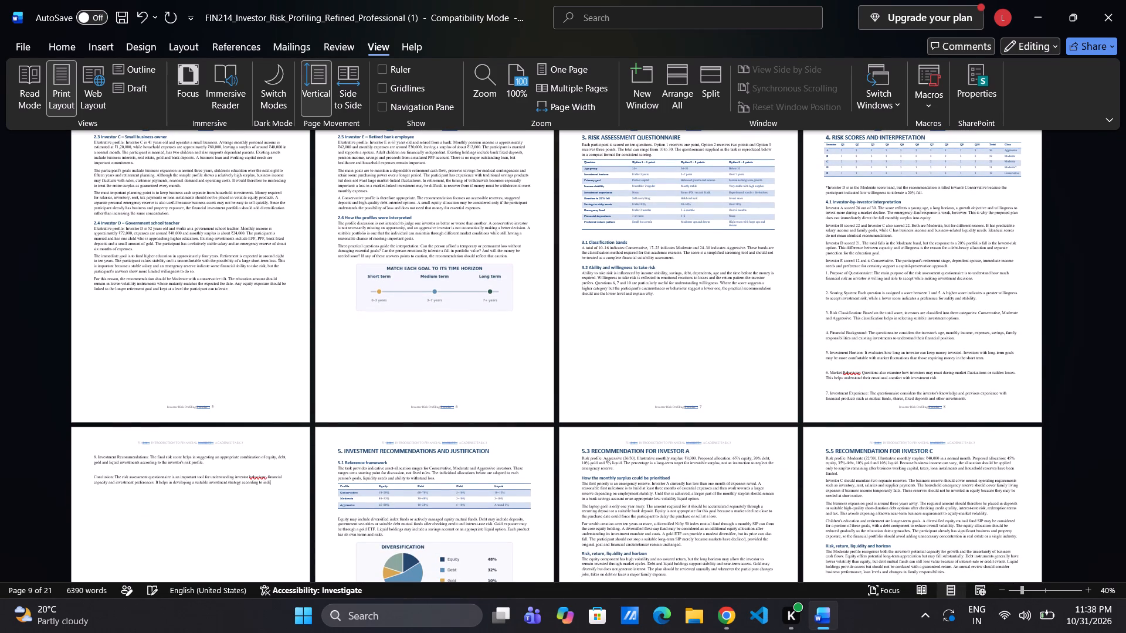
pyautogui.moveTo(89, 459); pyautogui.dragTo(287, 491)
pyautogui.press('BackSpace')
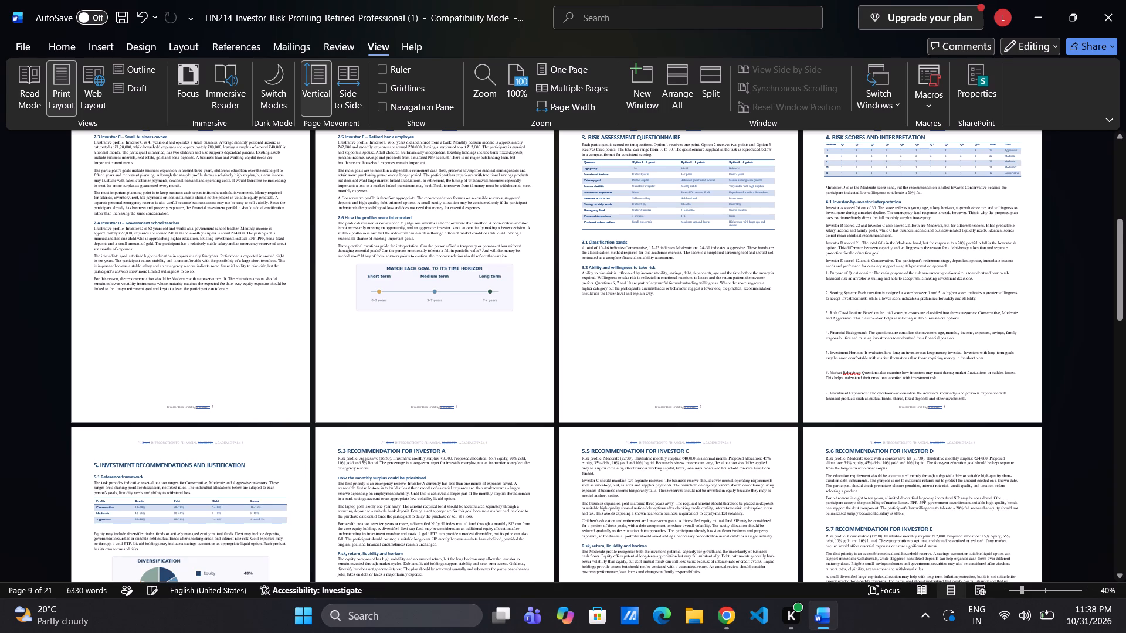
# Delete the pasted point "7. Investment Experience" at the bottom of page 8.
pyautogui.keyDown('ctrl'); pyautogui.scroll(5, 794, 321); pyautogui.keyUp('ctrl')
pyautogui.scroll(2, 779, 336)
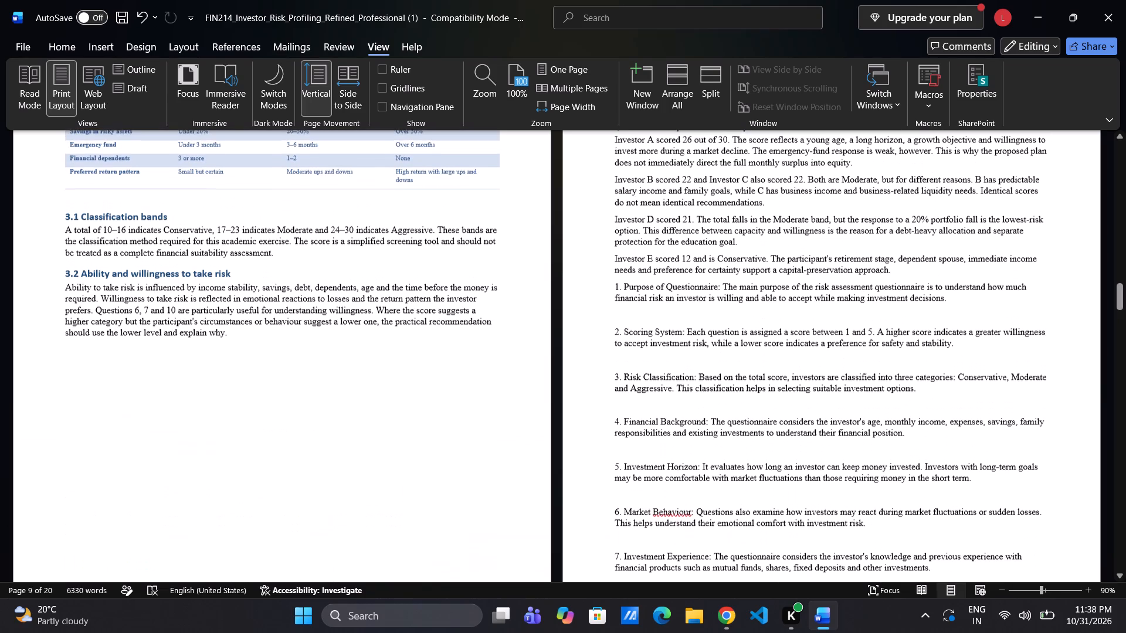
pyautogui.click(637, 314)
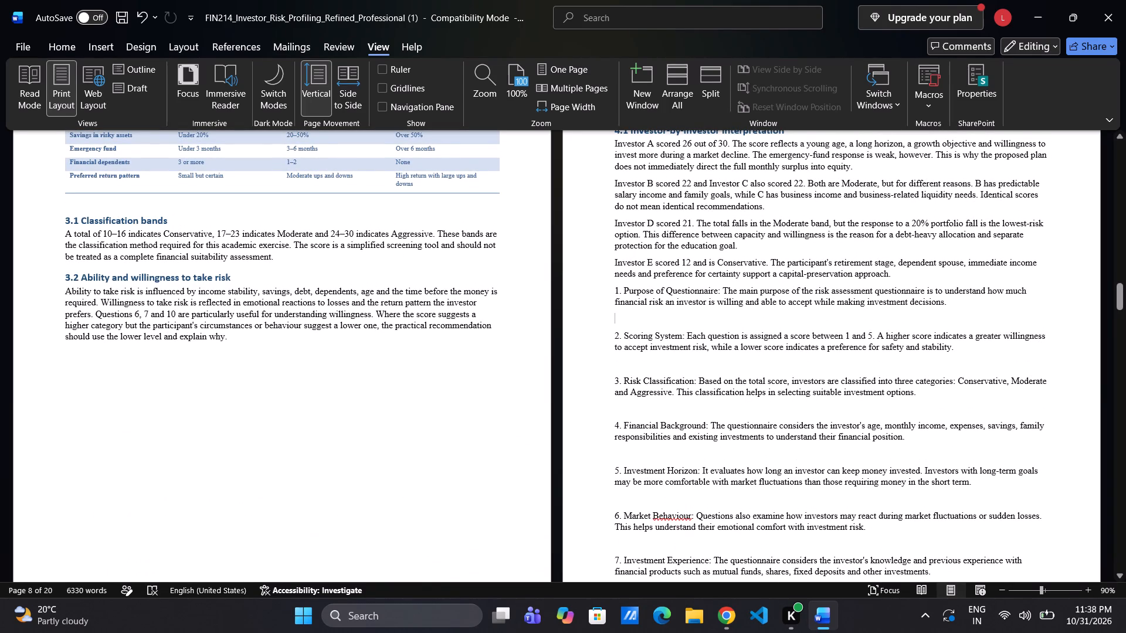
pyautogui.scroll(-2, 897, 270)
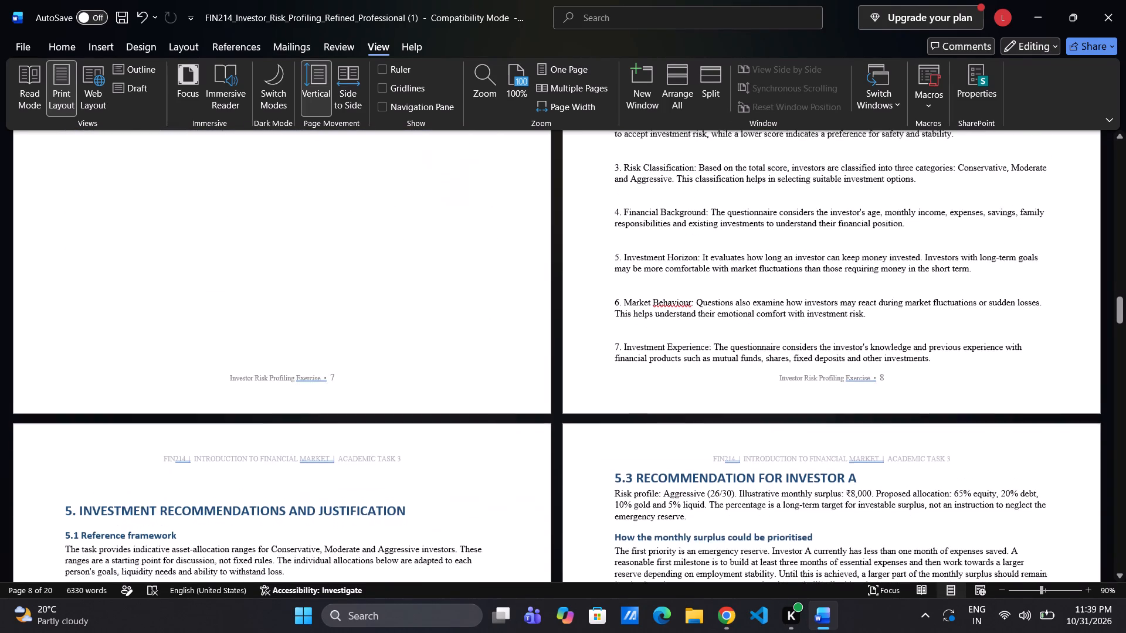
pyautogui.moveTo(612, 337); pyautogui.dragTo(975, 369)
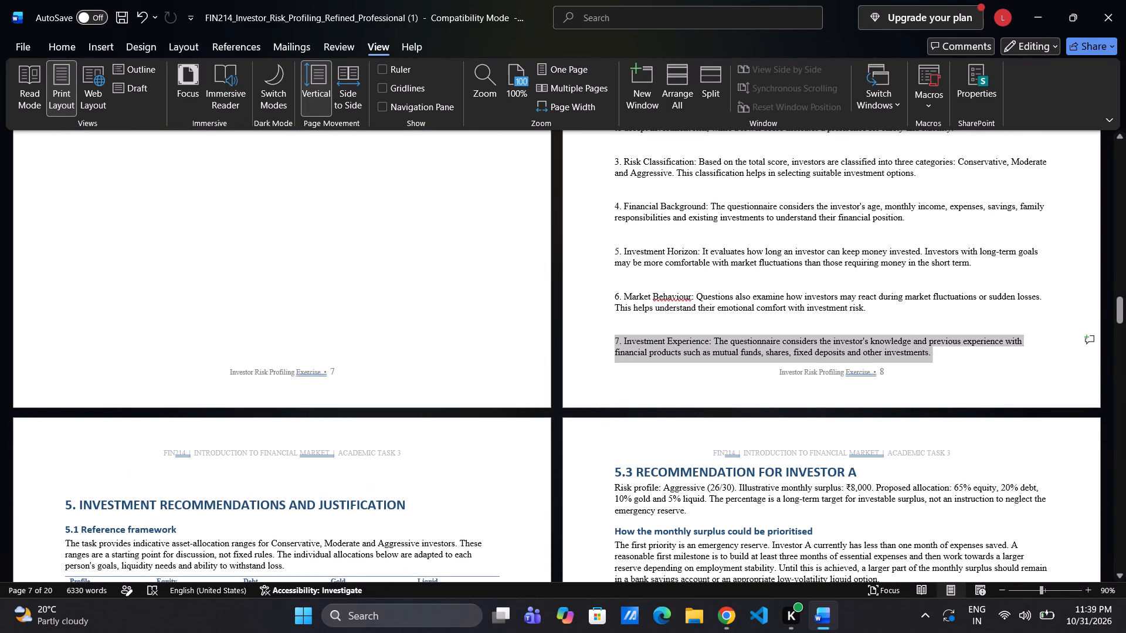
pyautogui.moveTo(975, 369); pyautogui.dragTo(975, 366)
pyautogui.press('BackSpace')
# Insert a blank line between the Investor E paragraph and the "1. Purpose of Questionnaire" point in section 4.1.
pyautogui.scroll(2, 833, 380)
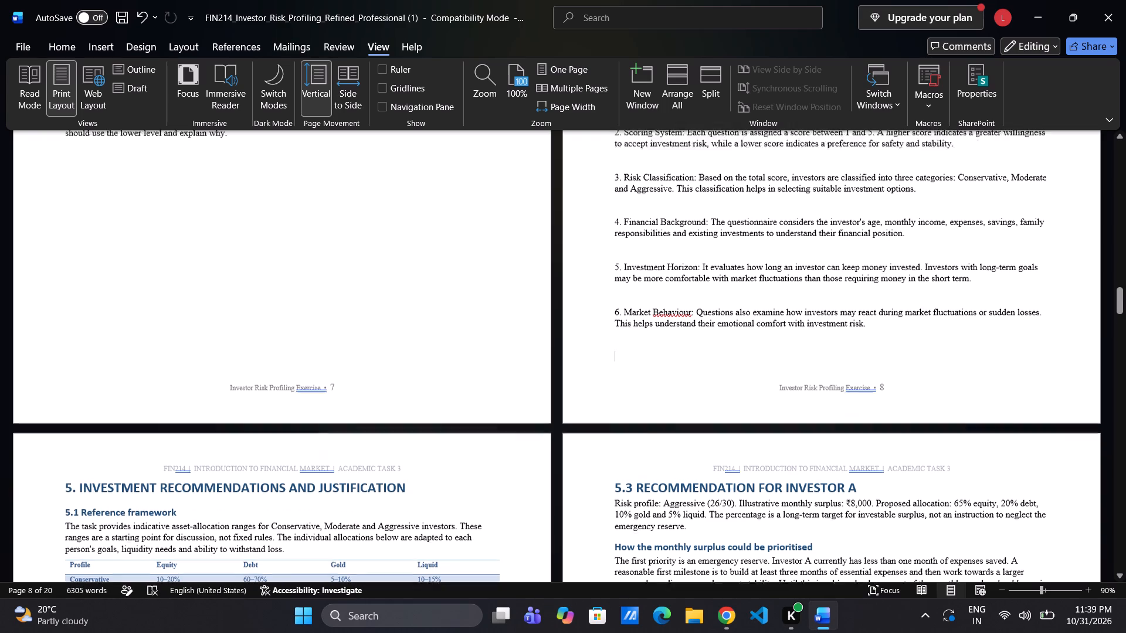
pyautogui.scroll(2, 833, 380)
pyautogui.scroll(-1, 831, 434)
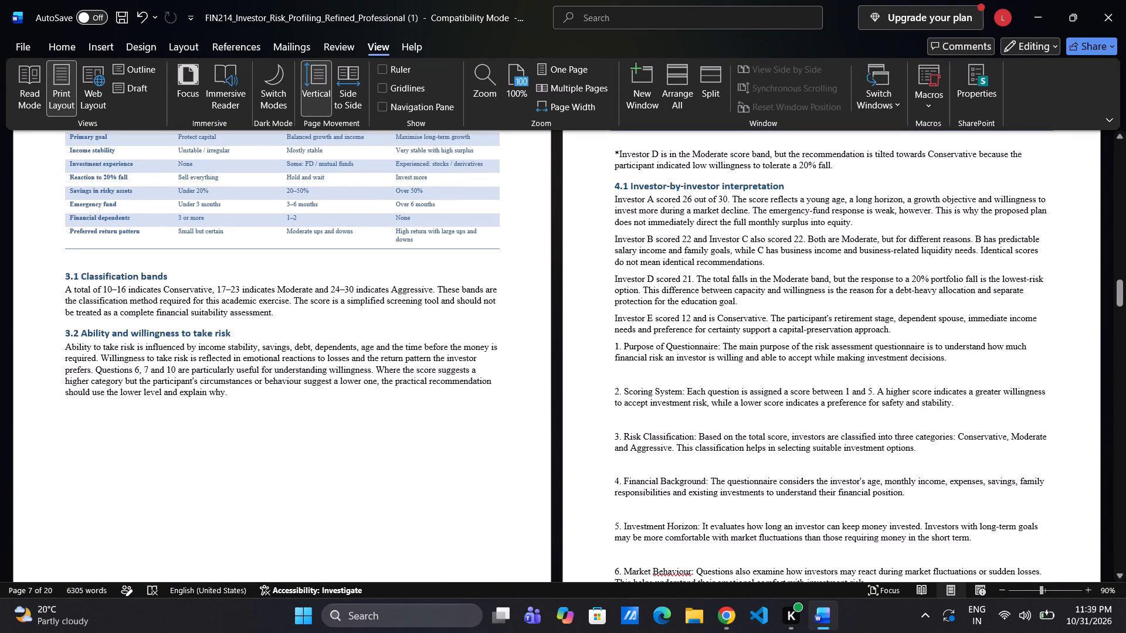
pyautogui.click(929, 331)
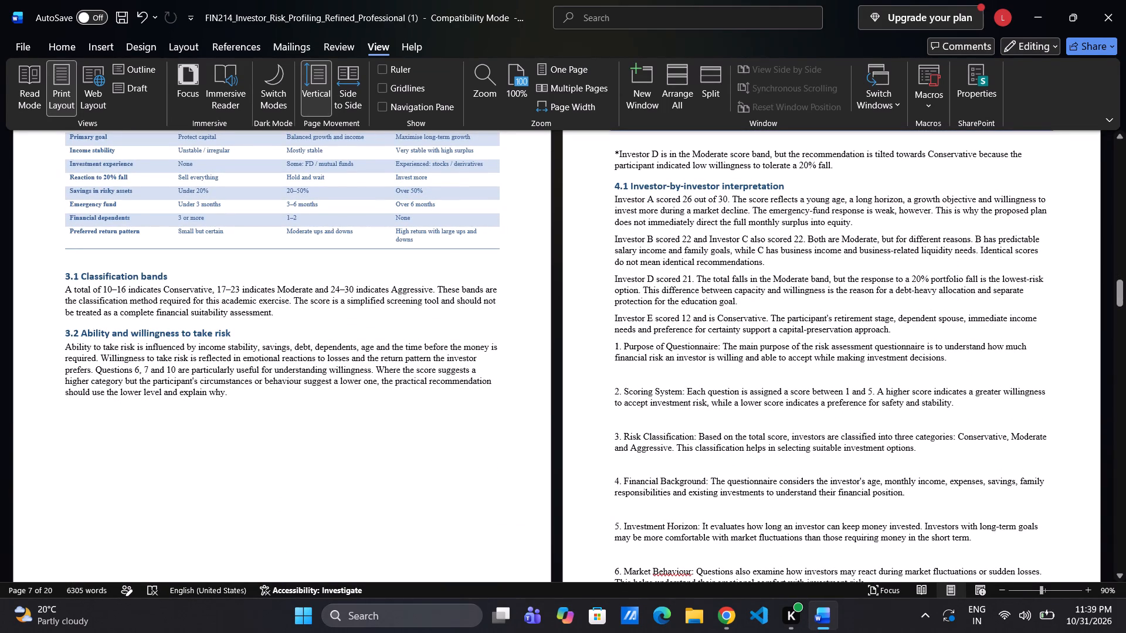
pyautogui.click(929, 331)
pyautogui.click(929, 331)
pyautogui.press('Return')
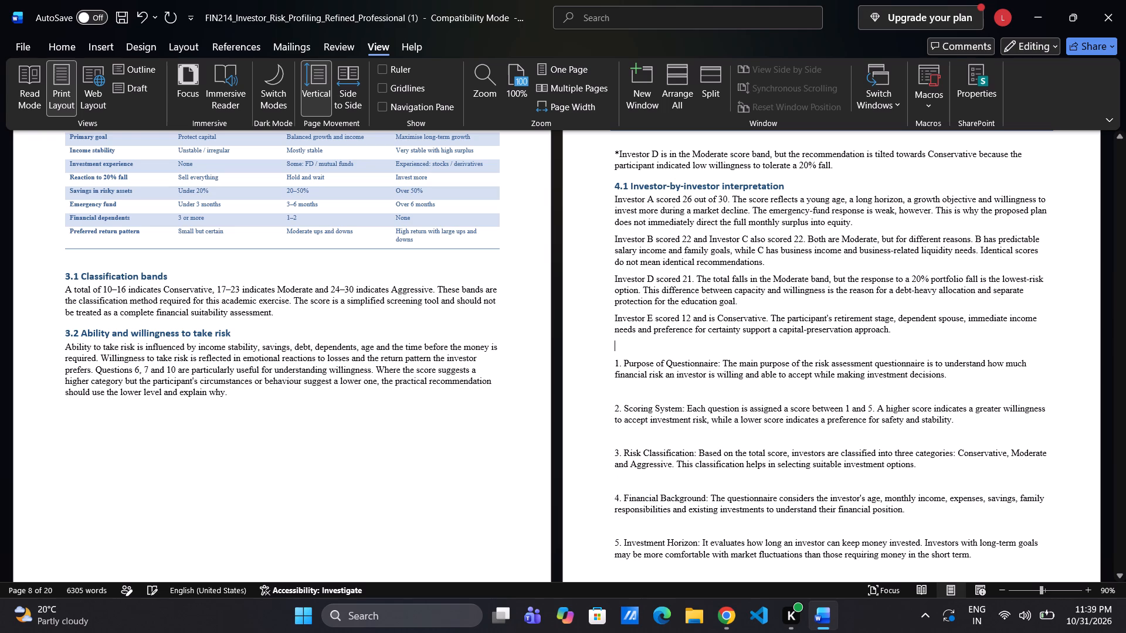
# Bold the labels "1. Purpose of Questionnaire:" and "2. Scoring System:" in the pasted points.
pyautogui.moveTo(612, 361); pyautogui.dragTo(642, 361)
pyautogui.moveTo(642, 361); pyautogui.dragTo(721, 360)
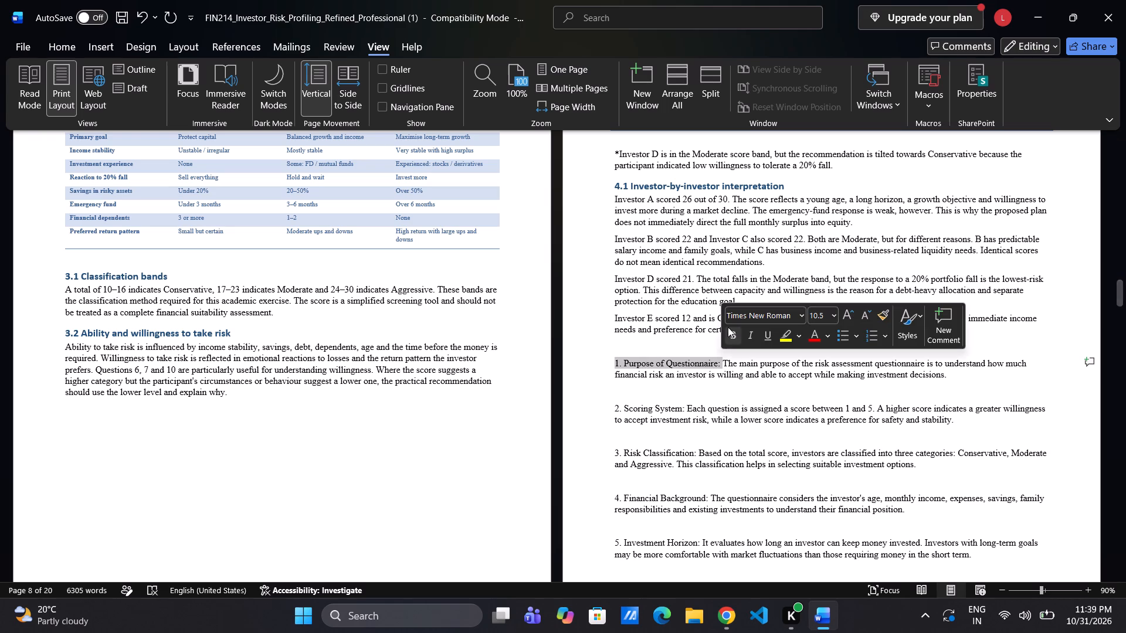
pyautogui.click(730, 326)
pyautogui.click(731, 331)
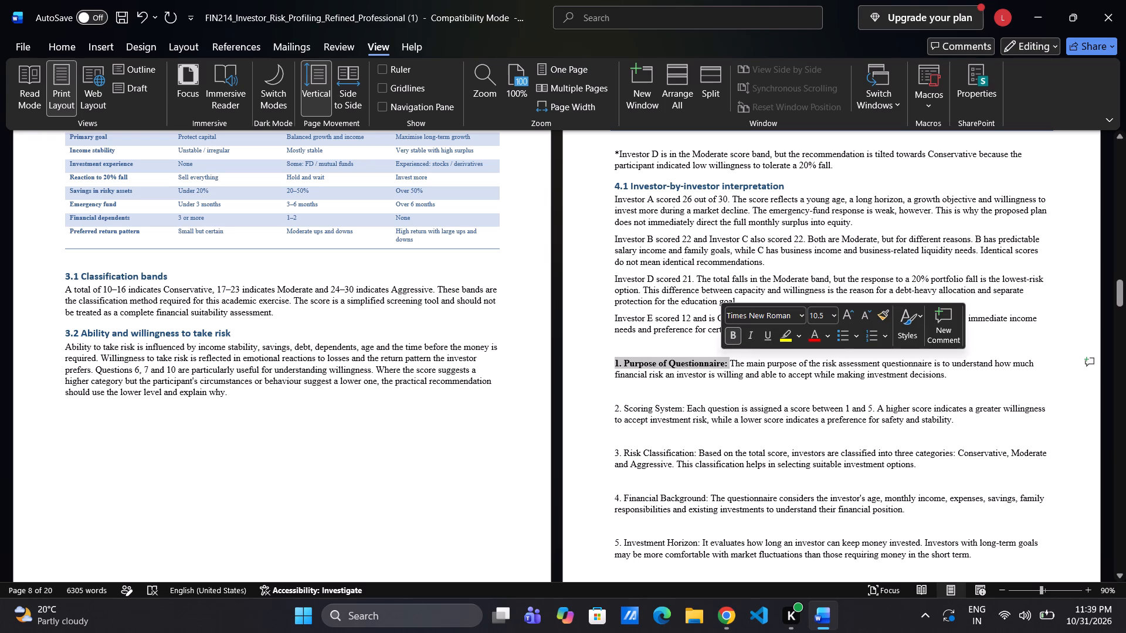
pyautogui.moveTo(615, 404); pyautogui.dragTo(706, 406)
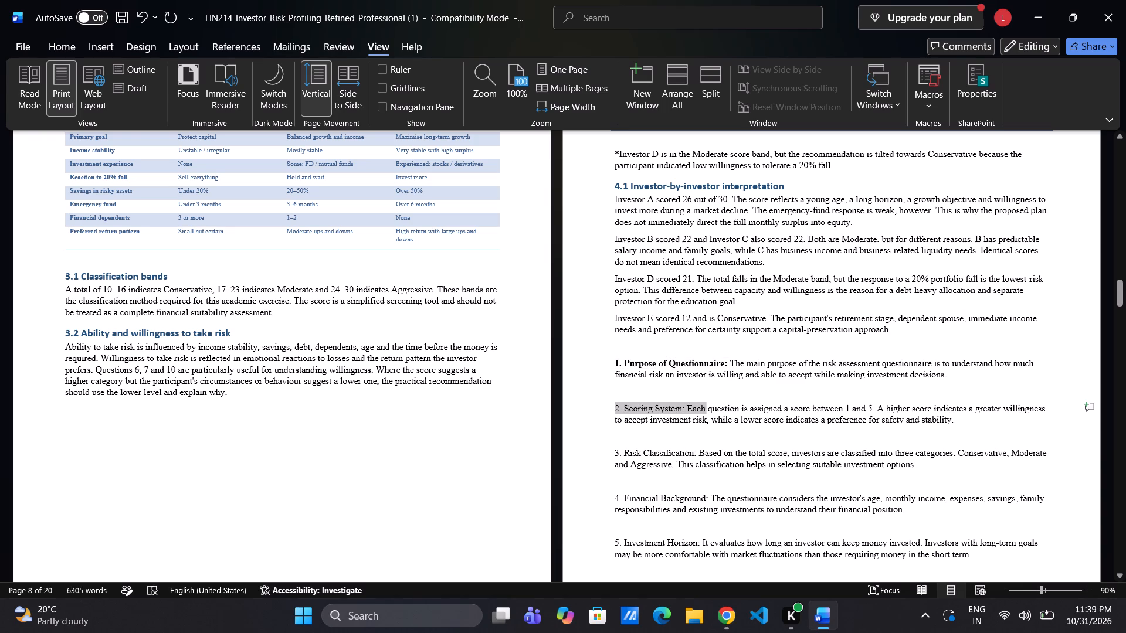
pyautogui.moveTo(706, 406); pyautogui.dragTo(722, 406)
pyautogui.moveTo(722, 406); pyautogui.dragTo(654, 405)
pyautogui.moveTo(654, 405); pyautogui.dragTo(683, 403)
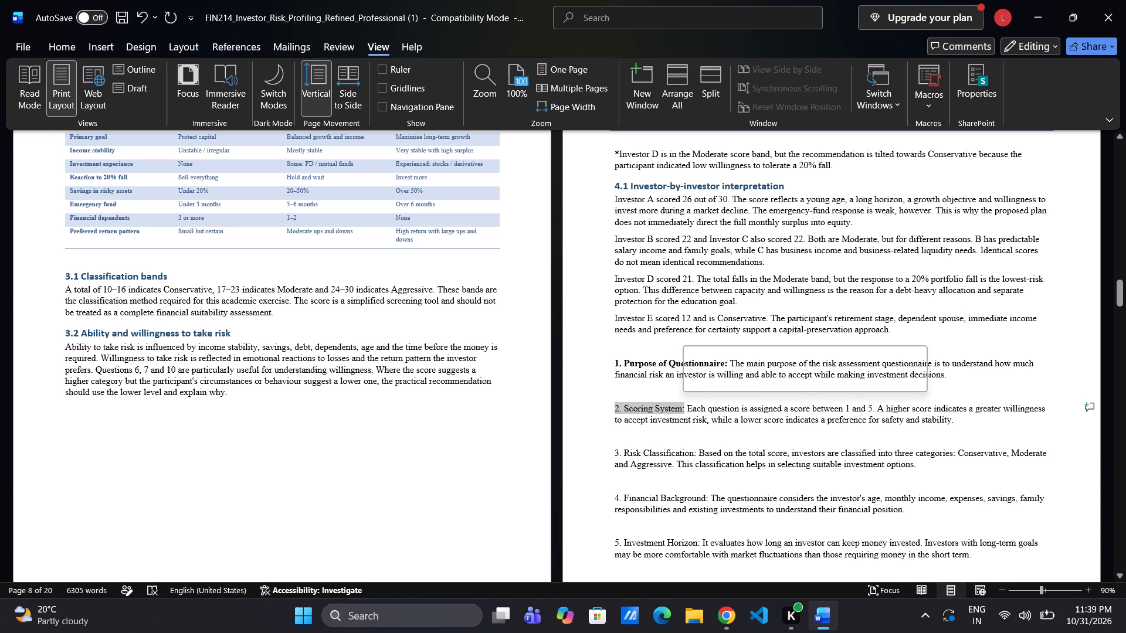
pyautogui.click(693, 373)
# Bold the labels "3. Risk Classification" and "4. Financial Background:" in the pasted points of section 4.1.
pyautogui.moveTo(615, 445); pyautogui.dragTo(674, 446)
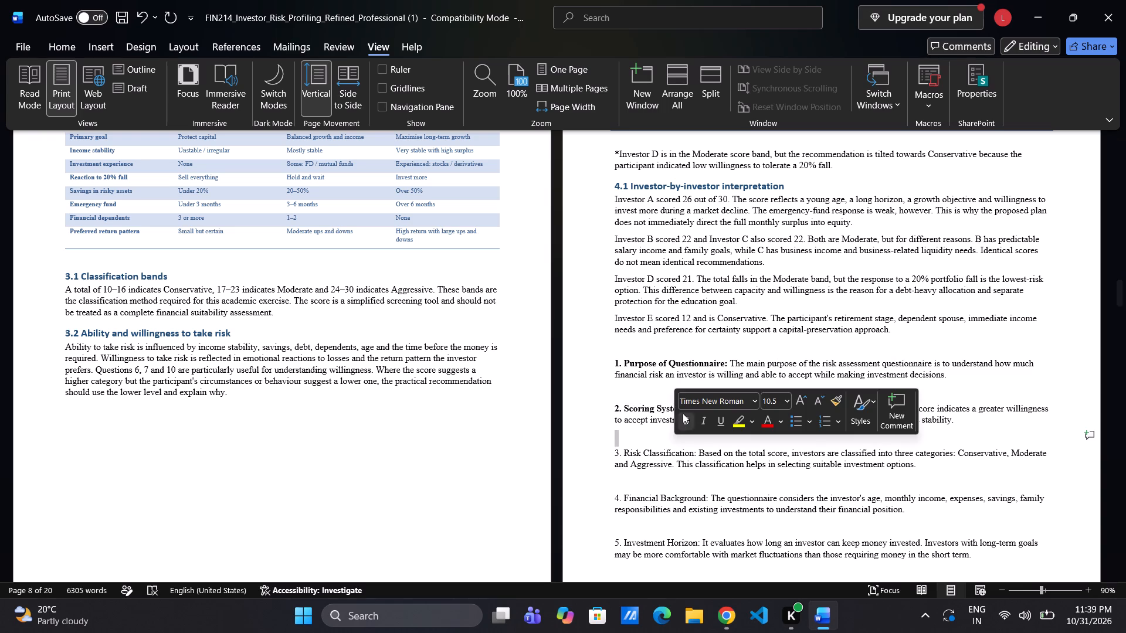
pyautogui.click(683, 413)
pyautogui.click(686, 423)
pyautogui.moveTo(615, 455); pyautogui.dragTo(680, 450)
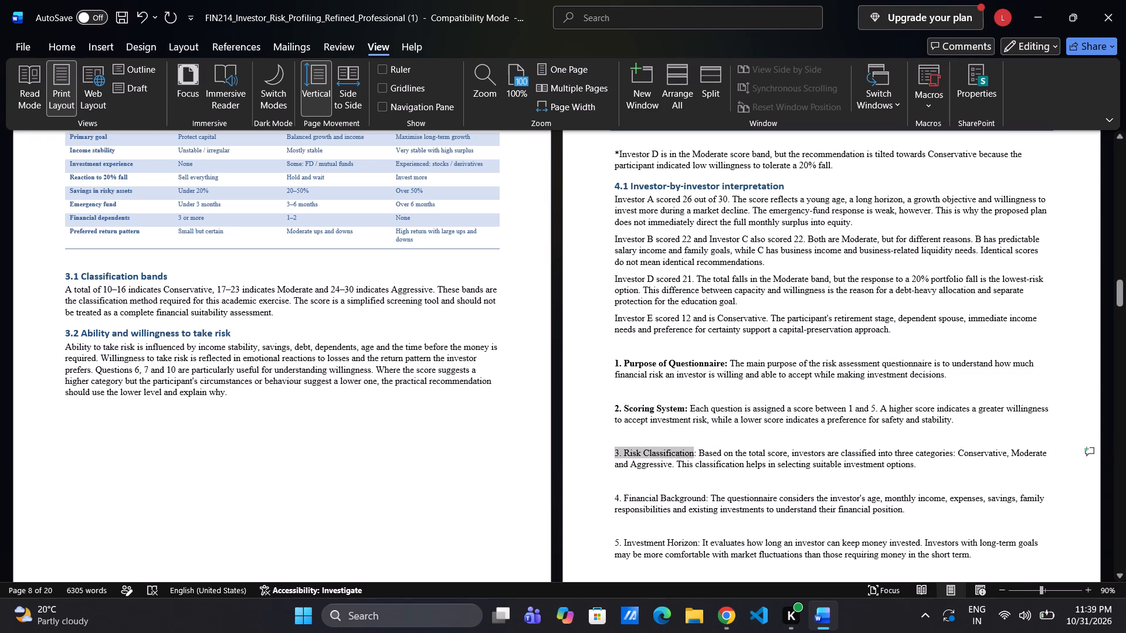
pyautogui.moveTo(680, 450); pyautogui.dragTo(682, 450)
pyautogui.click(696, 424)
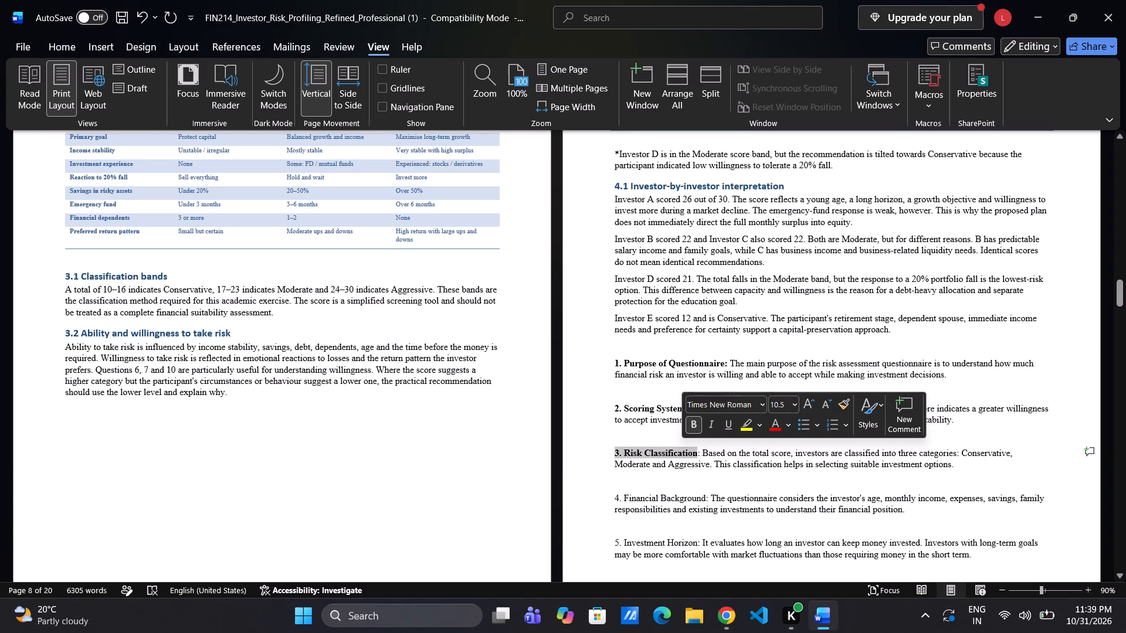
pyautogui.moveTo(614, 496); pyautogui.dragTo(708, 495)
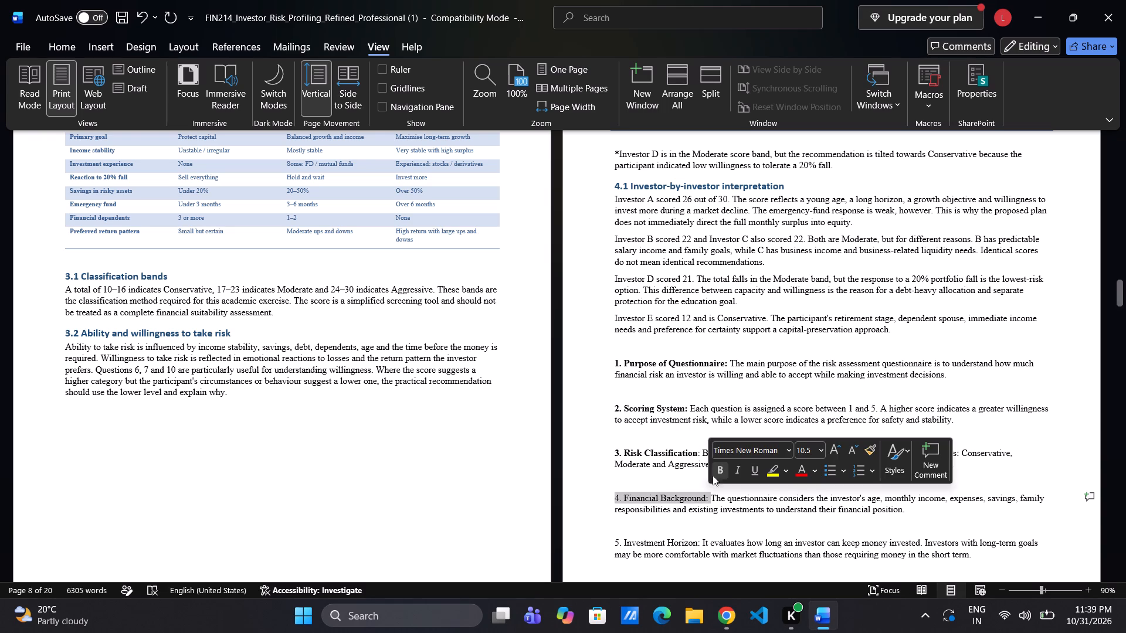
pyautogui.click(716, 471)
# Bold the labels "5. Investment Horizon:" and "6. Market Behaviour" in the pasted points of section 4.1.
pyautogui.moveTo(614, 542); pyautogui.dragTo(701, 537)
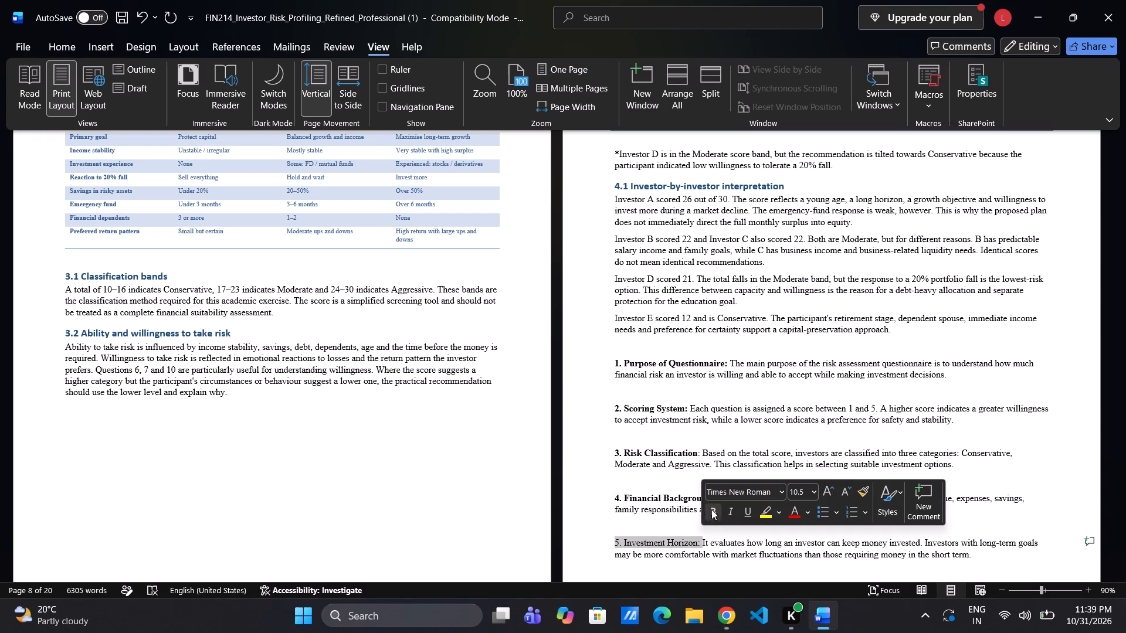
pyautogui.click(711, 509)
pyautogui.click(654, 477)
pyautogui.scroll(-3, 654, 477)
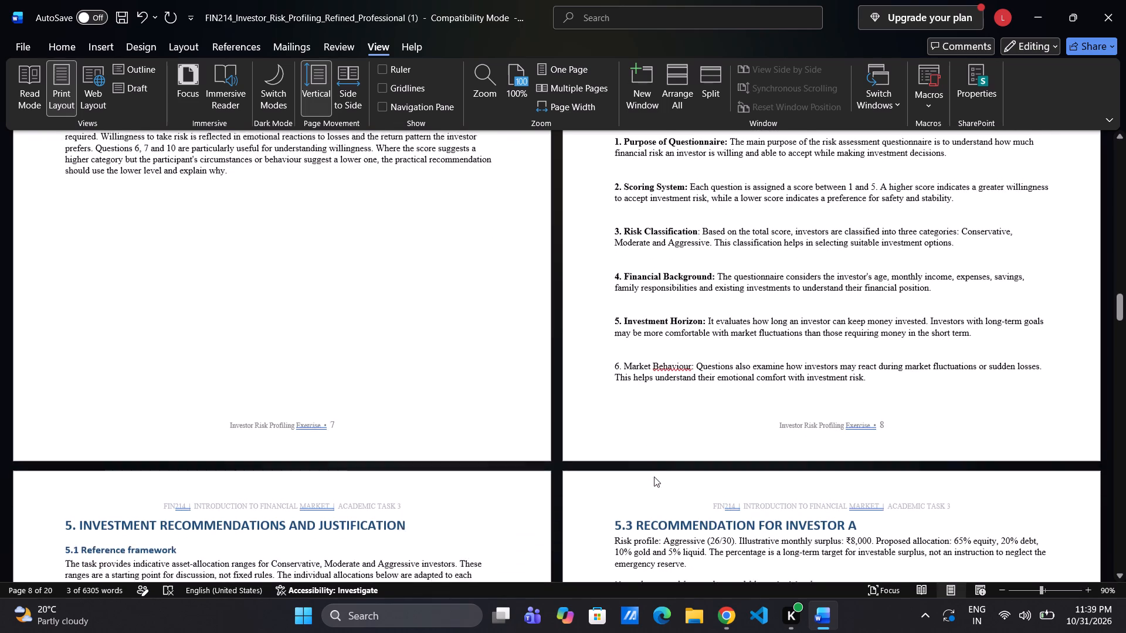
pyautogui.moveTo(612, 352); pyautogui.dragTo(700, 357)
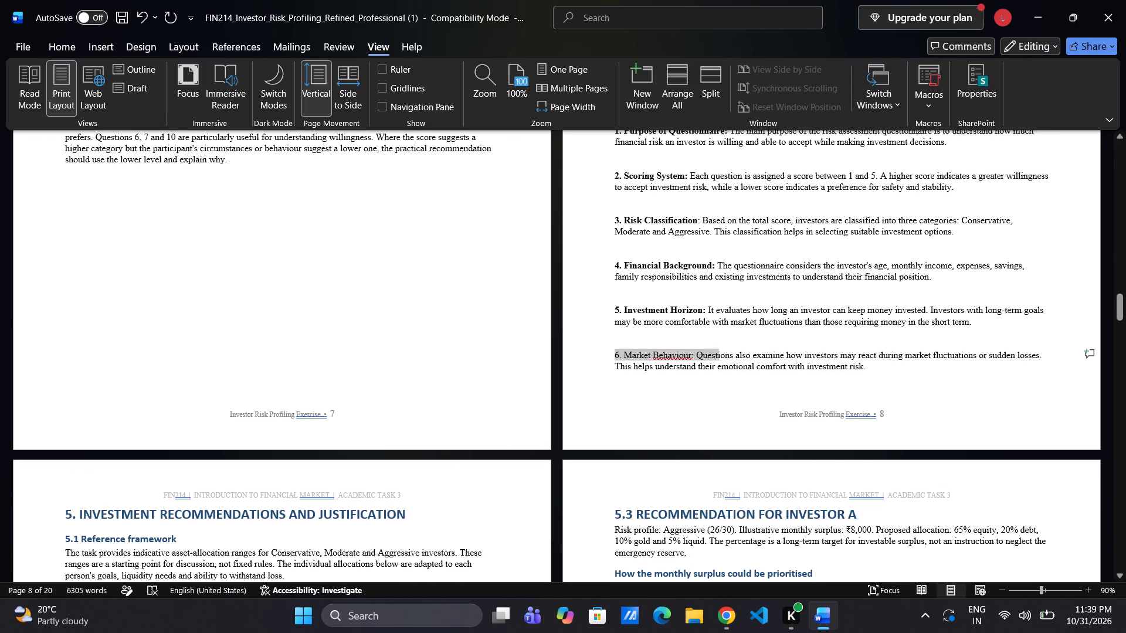
pyautogui.moveTo(700, 357); pyautogui.dragTo(692, 352)
pyautogui.click(701, 324)
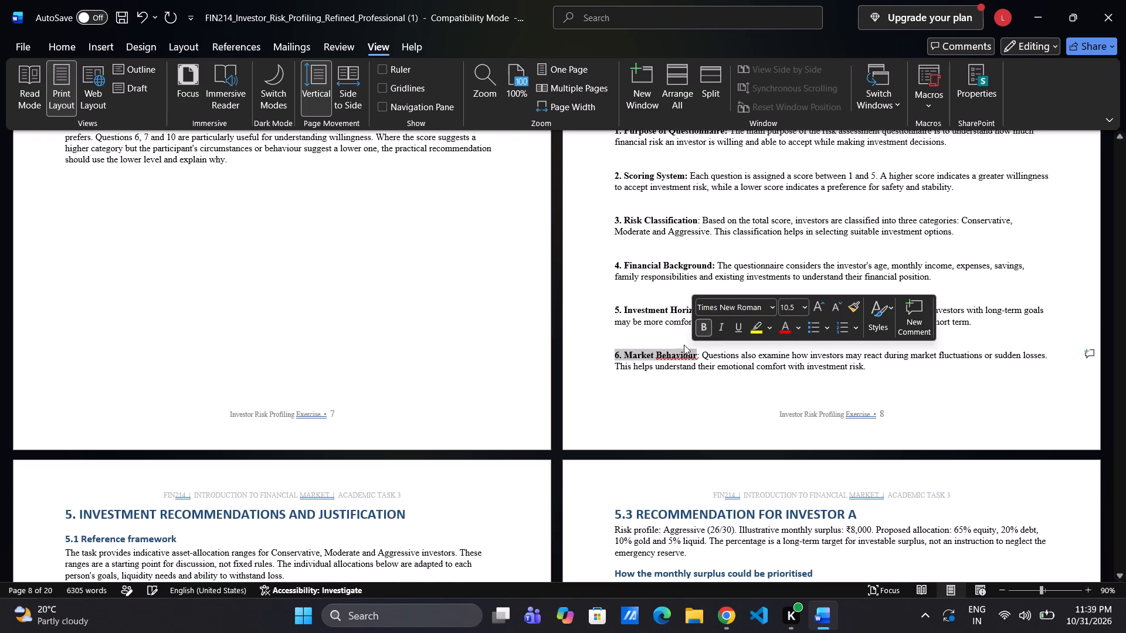
pyautogui.click(637, 399)
# Review the page layout of the whole report from the overview, through to the Conclusion on the last page.
pyautogui.keyDown('ctrl'); pyautogui.scroll(-5, 637, 399); pyautogui.keyUp('ctrl')
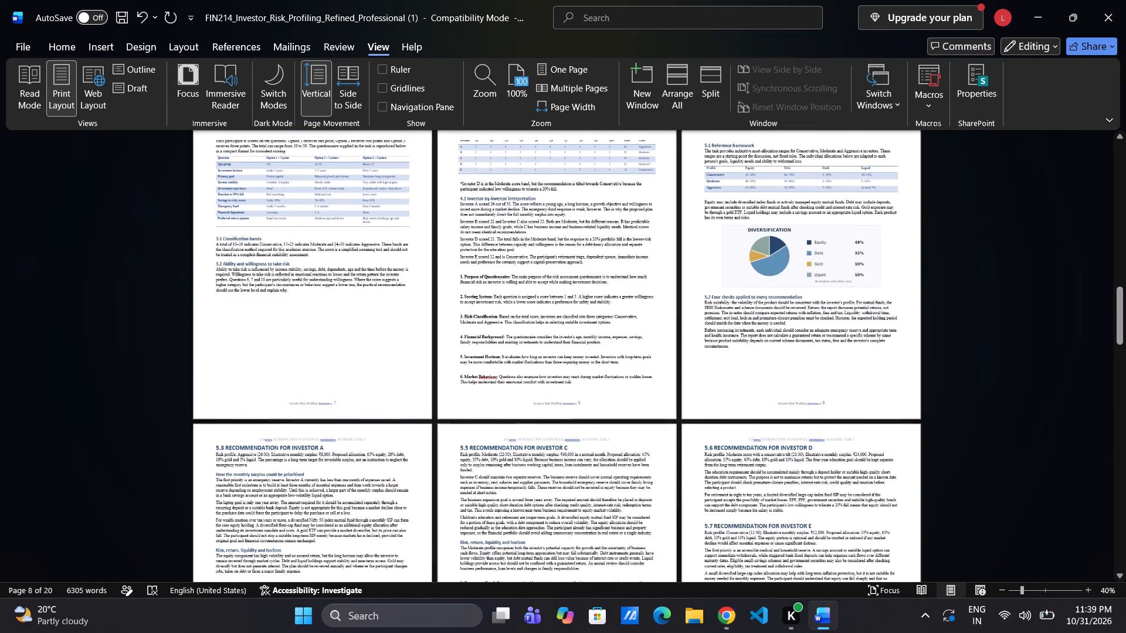
pyautogui.scroll(2, 637, 399)
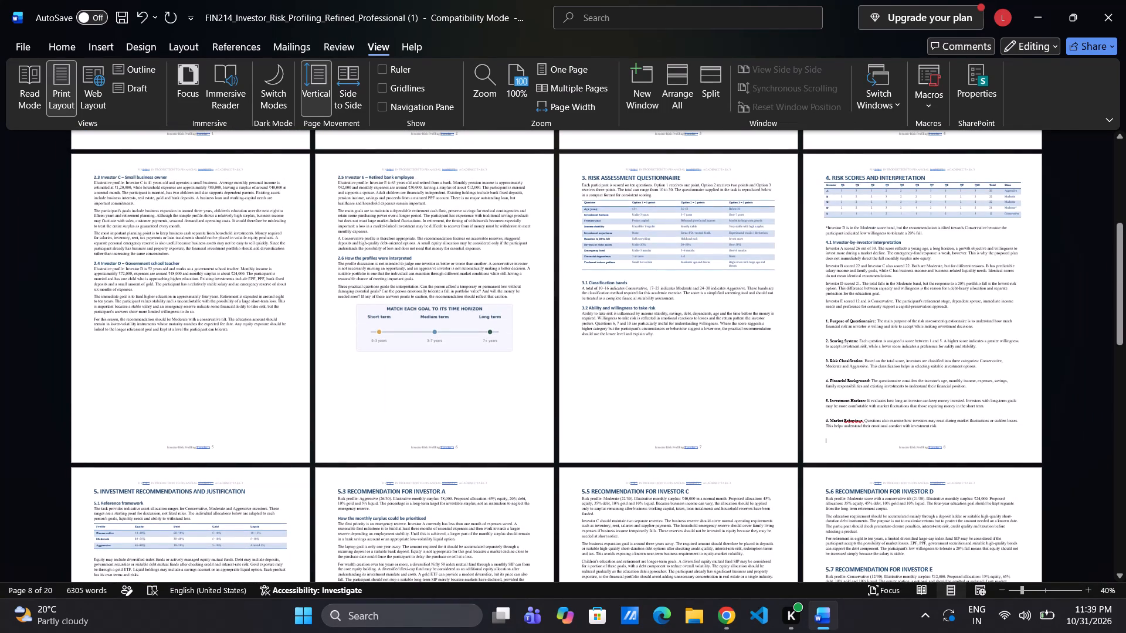
pyautogui.scroll(4, 637, 399)
pyautogui.scroll(-7, 637, 399)
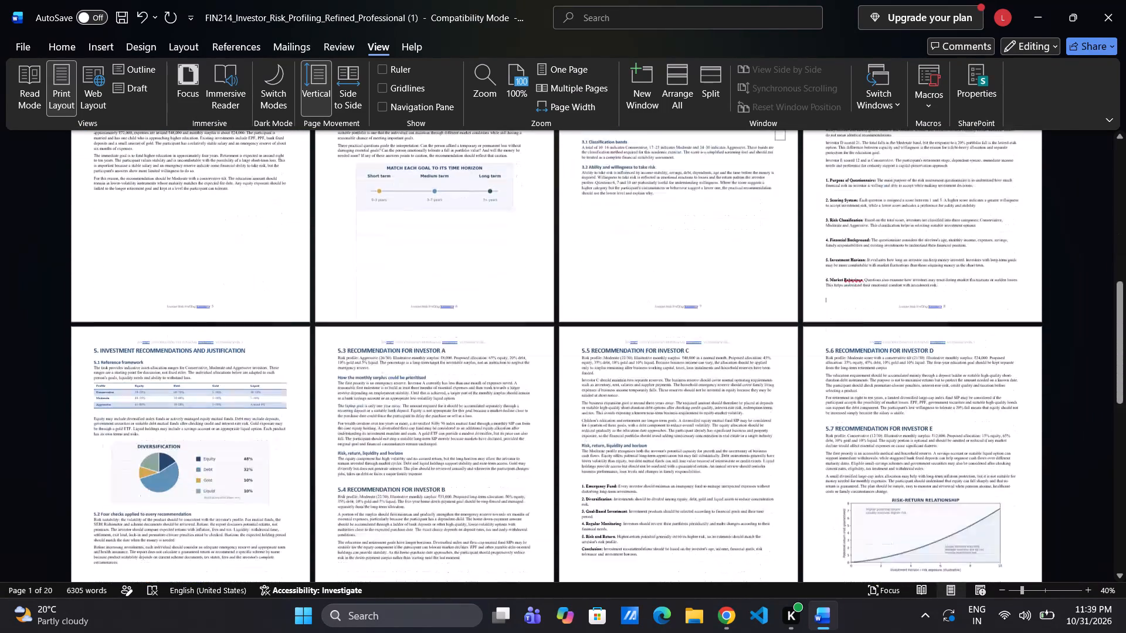
pyautogui.scroll(-13, 637, 399)
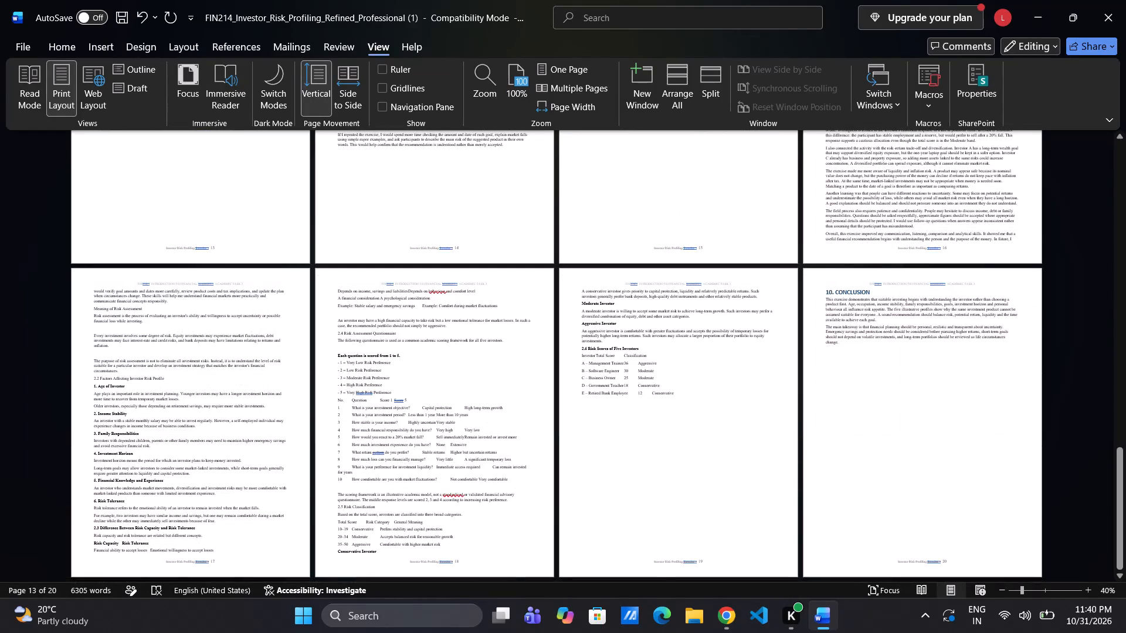
pyautogui.scroll(14, 644, 428)
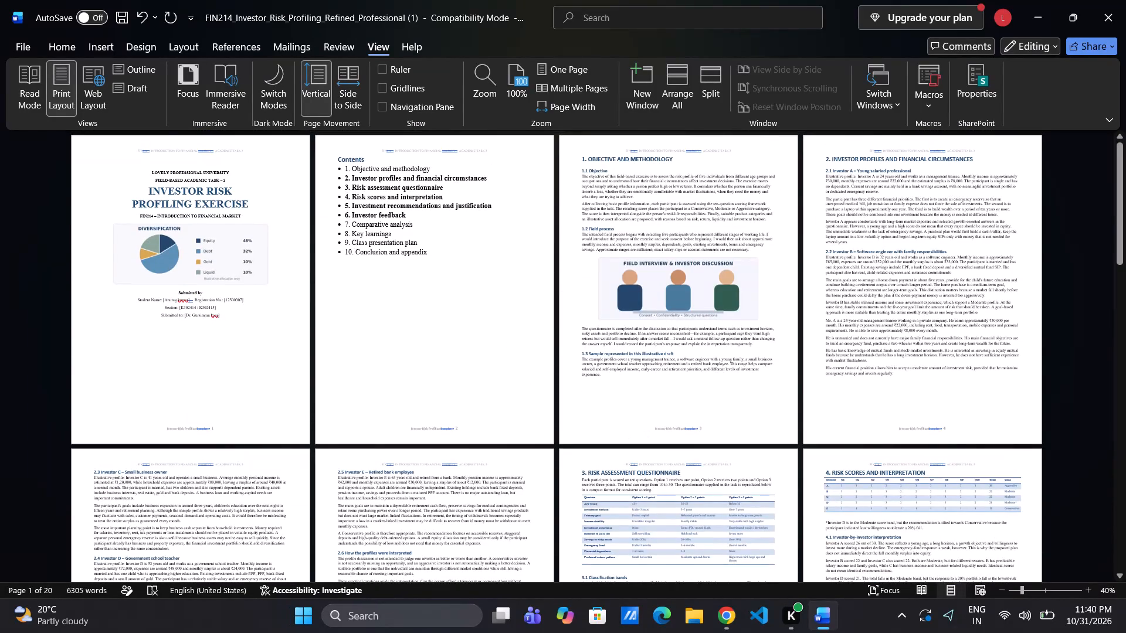
# Insert three blank lines above "LOVELY PROFESSIONAL UNIVERSITY" on the cover page.
pyautogui.click(201, 356)
pyautogui.keyDown('ctrl'); pyautogui.scroll(2, 201, 356); pyautogui.keyUp('ctrl')
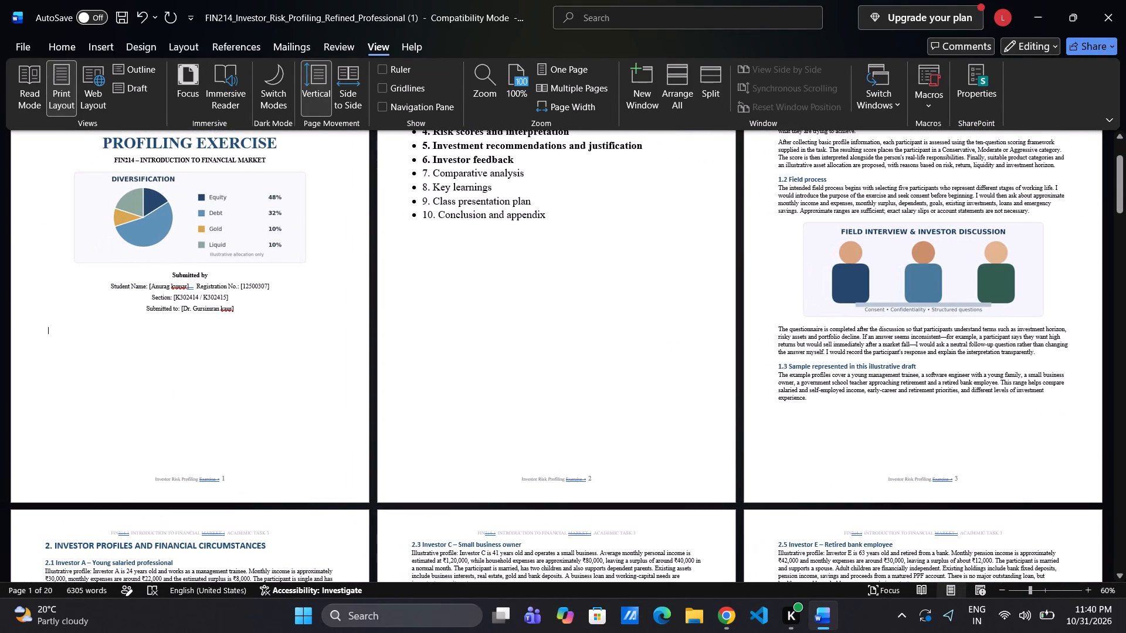
pyautogui.keyDown('ctrl'); pyautogui.scroll(1, 201, 356); pyautogui.keyUp('ctrl')
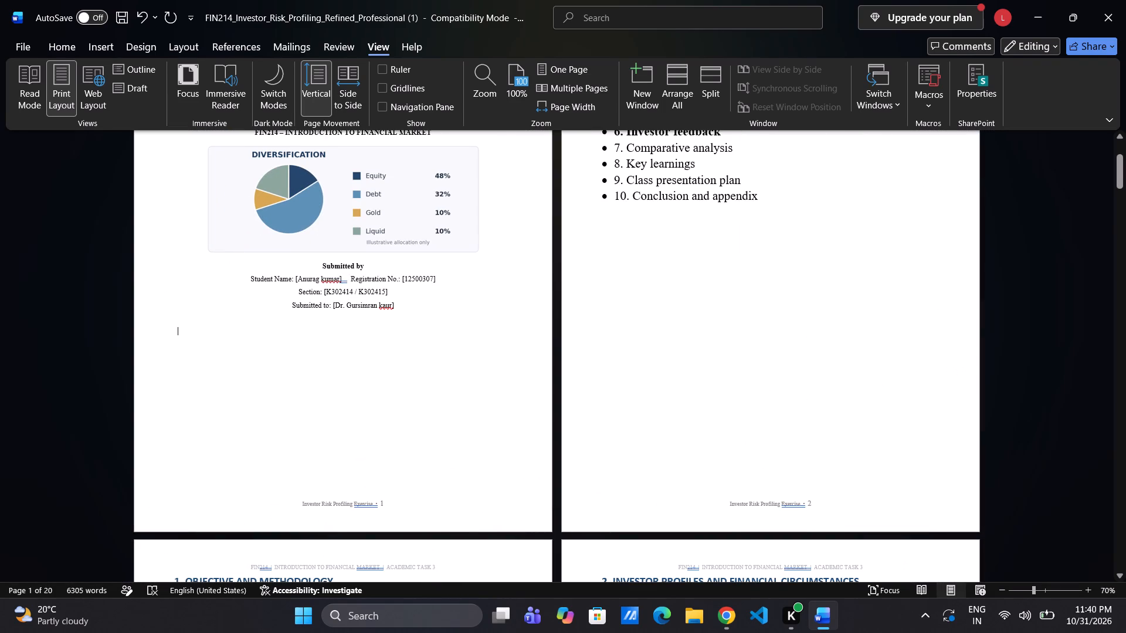
pyautogui.keyDown('ctrl'); pyautogui.scroll(2, 201, 356); pyautogui.keyUp('ctrl')
pyautogui.scroll(2, 334, 413)
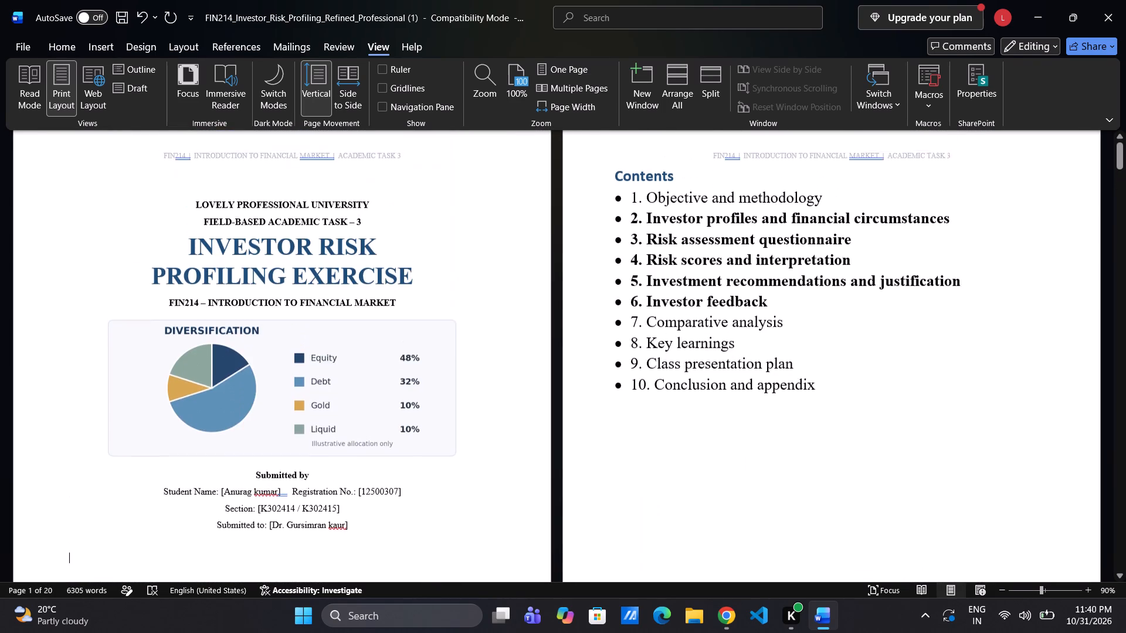
pyautogui.scroll(1, 334, 413)
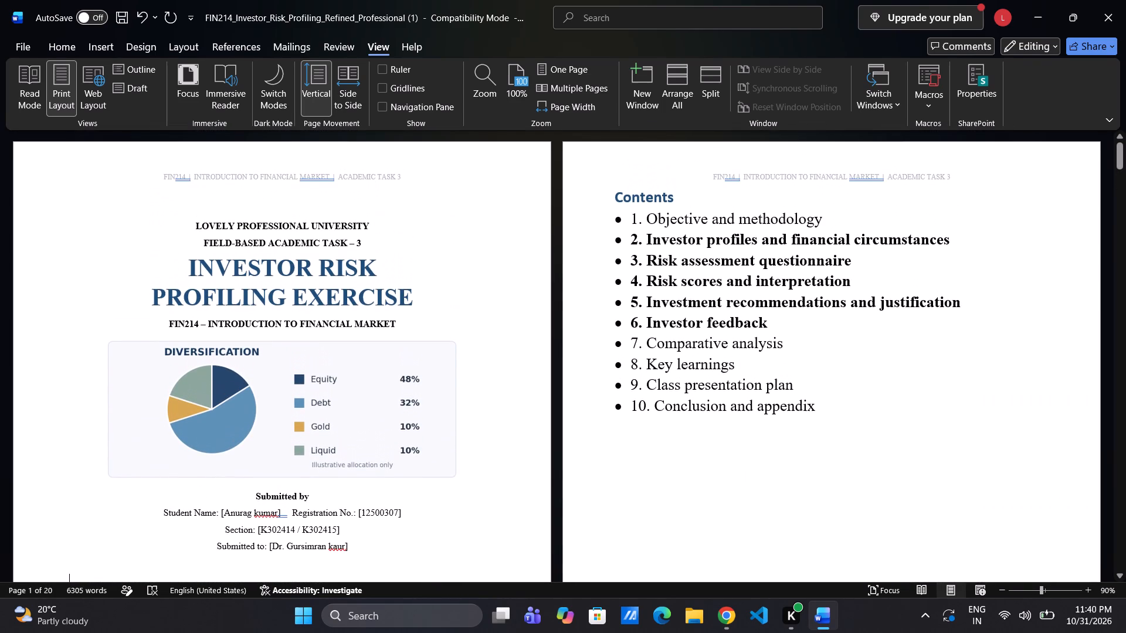
pyautogui.click(259, 204)
pyautogui.press('Return')
pyautogui.press('Return')
pyautogui.press('Return')
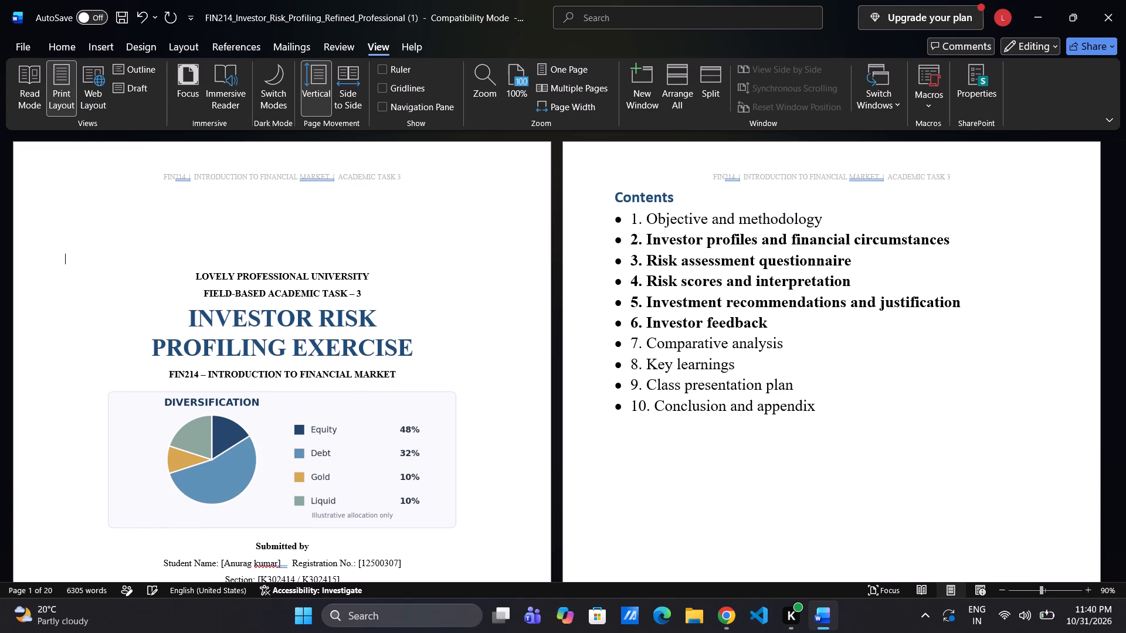
# Check the cover page's vertical placement and insert one more blank line above "LOVELY PROFESSIONAL UNIVERSITY".
pyautogui.scroll(-1, 259, 204)
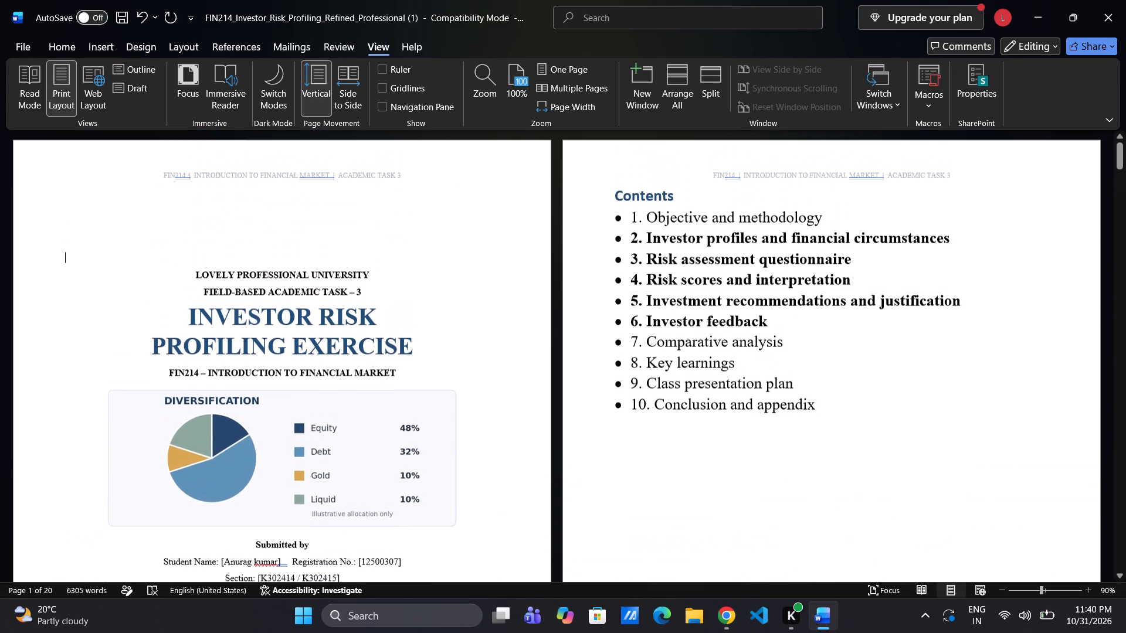
pyautogui.scroll(-1, 259, 204)
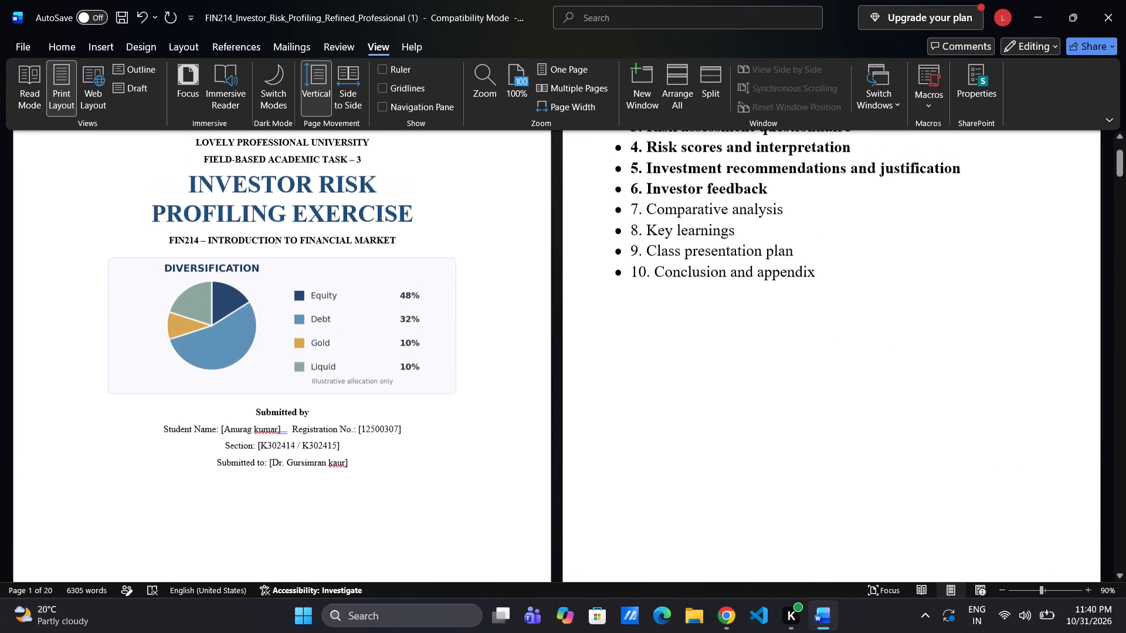
pyautogui.scroll(-1, 259, 204)
pyautogui.keyDown('ctrl'); pyautogui.scroll(-5, 259, 204); pyautogui.keyUp('ctrl')
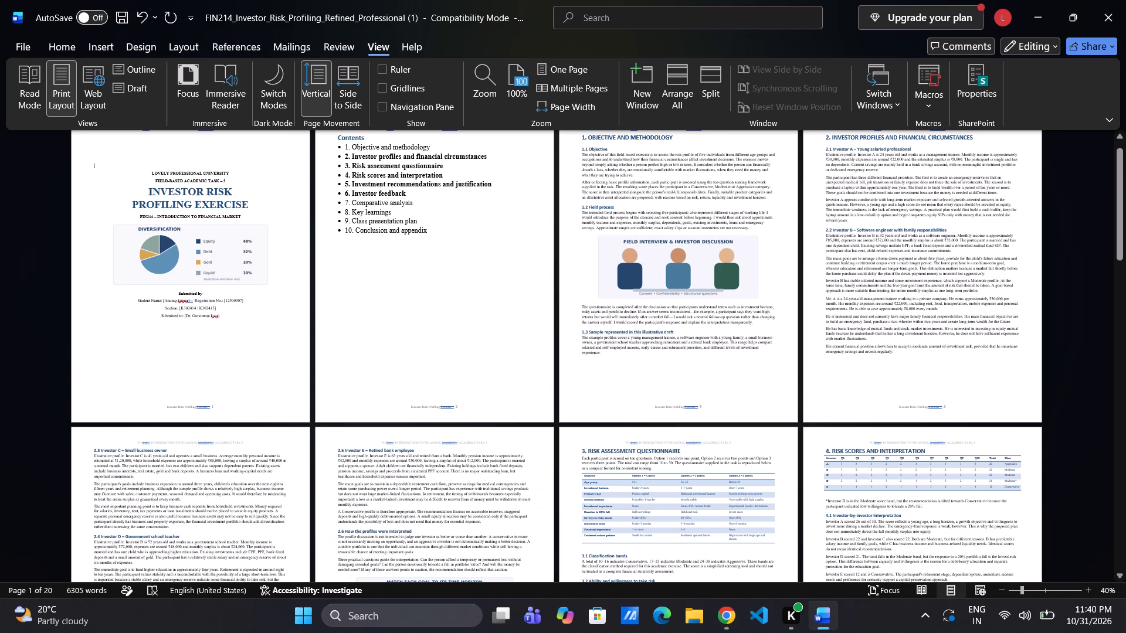
pyautogui.click(228, 386)
pyautogui.keyDown('ctrl'); pyautogui.scroll(7, 228, 386); pyautogui.keyUp('ctrl')
pyautogui.scroll(4, 228, 386)
pyautogui.scroll(-1, 228, 386)
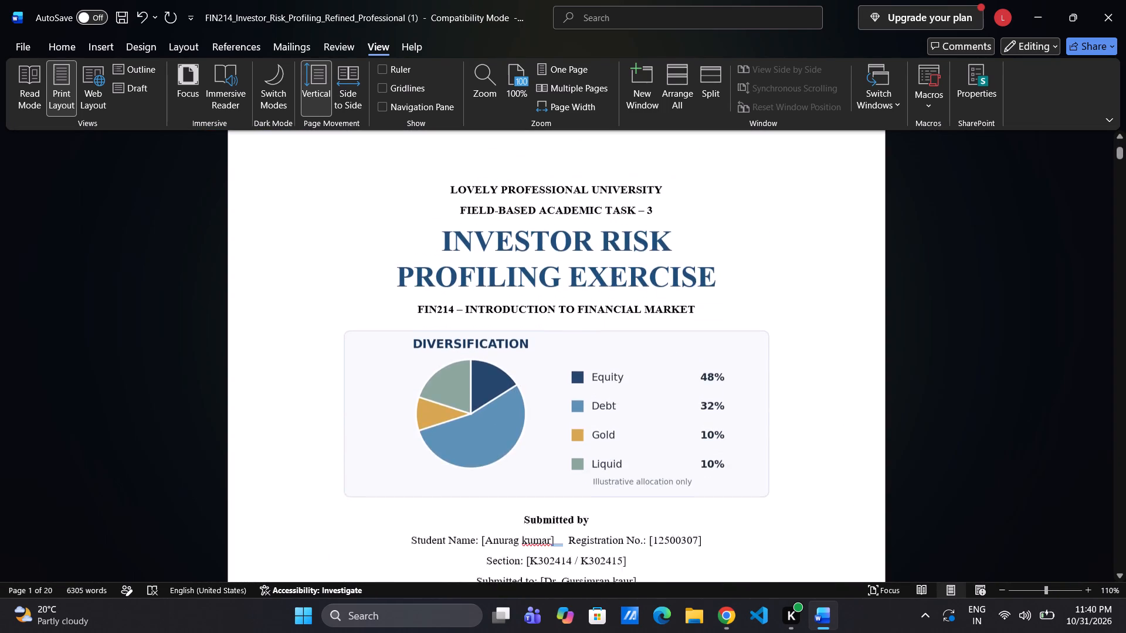
pyautogui.scroll(-1, 228, 386)
pyautogui.keyDown('ctrl'); pyautogui.scroll(-4, 228, 386); pyautogui.keyUp('ctrl')
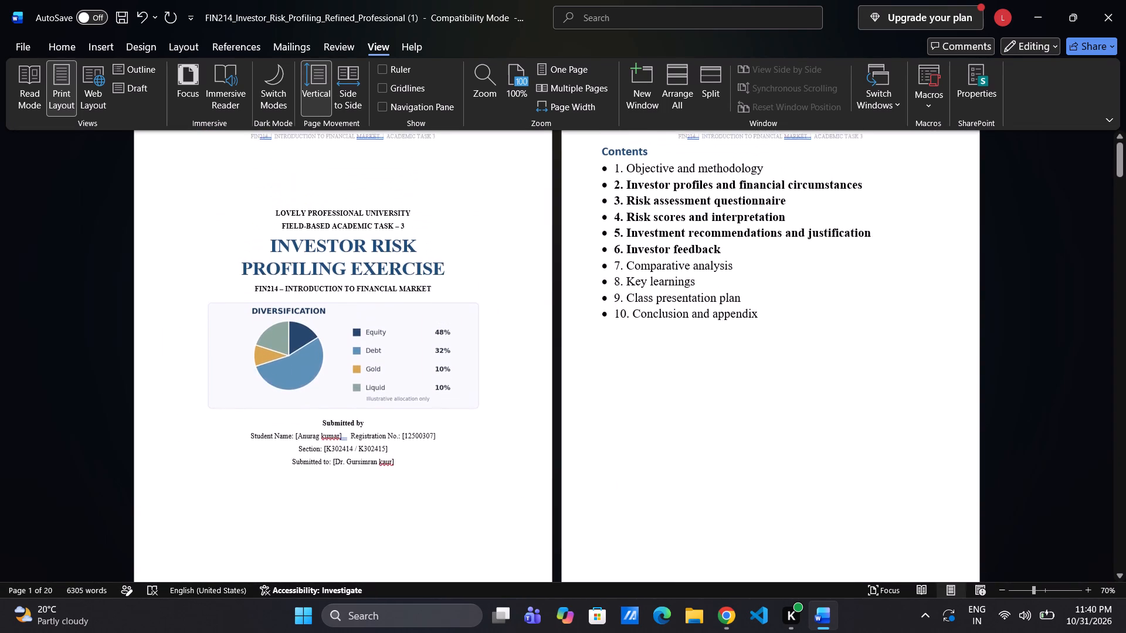
pyautogui.click(281, 176)
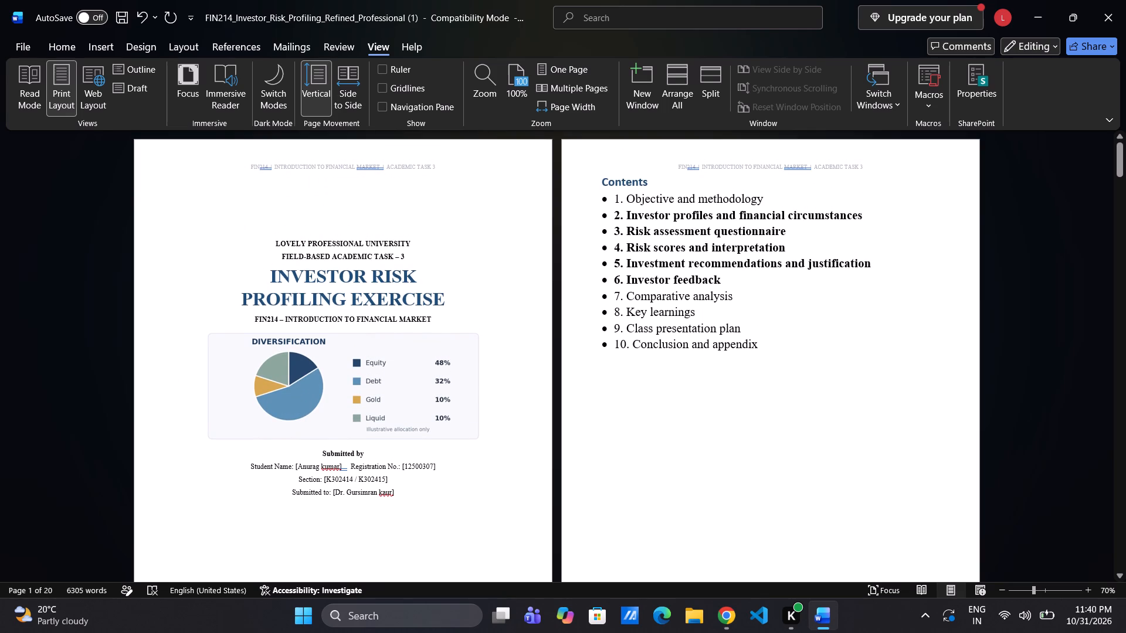
pyautogui.press('Return')
# Look through the report from the cover page to section 7, examining the content and empty space around sections 5.8 and 6.
pyautogui.scroll(-2, 262, 236)
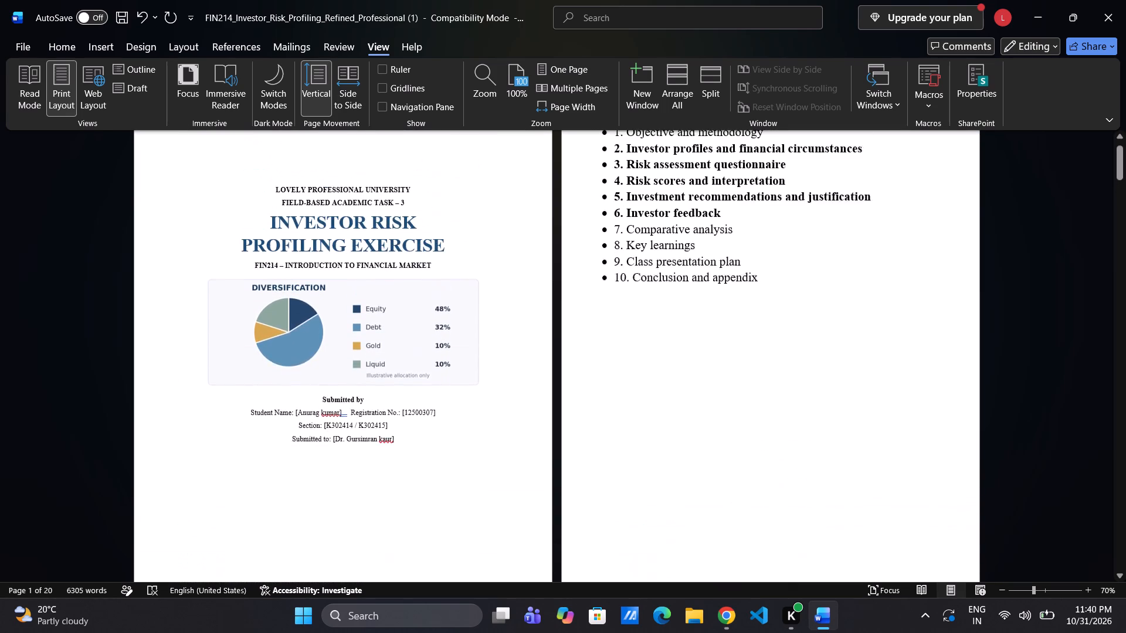
pyautogui.scroll(-2, 262, 236)
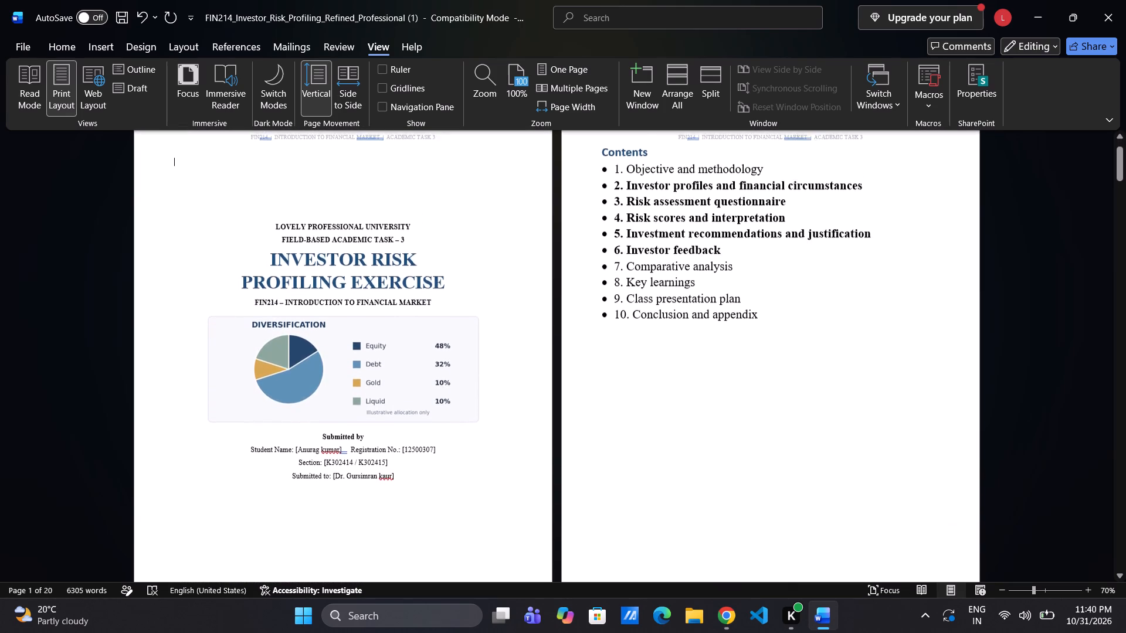
pyautogui.scroll(-3, 262, 236)
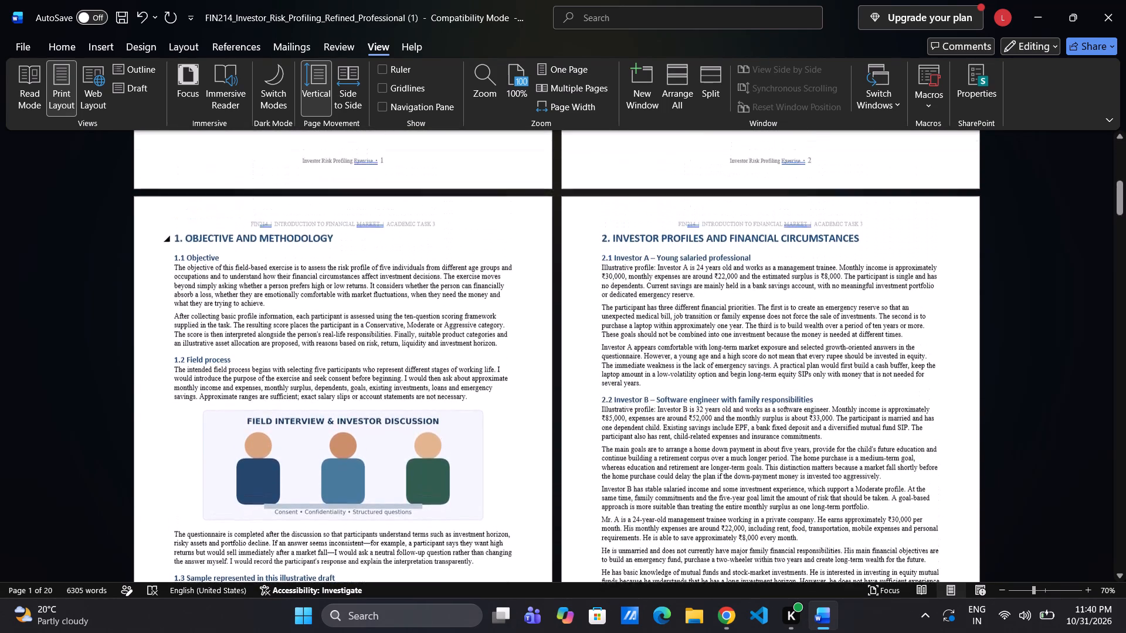
pyautogui.scroll(-3, 262, 236)
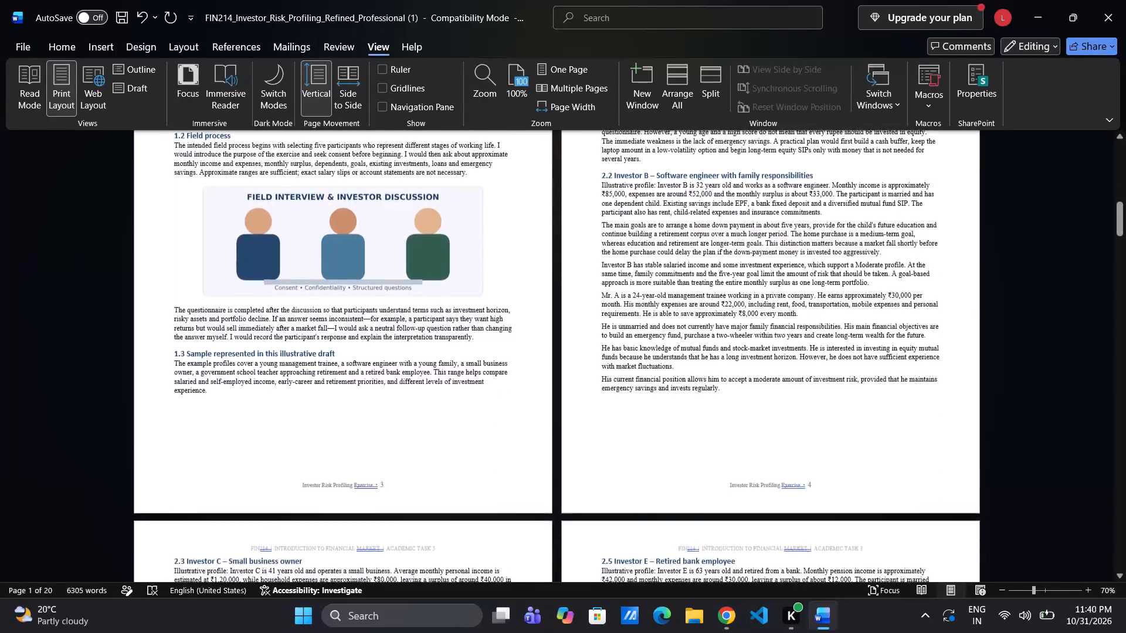
pyautogui.scroll(-7, 262, 236)
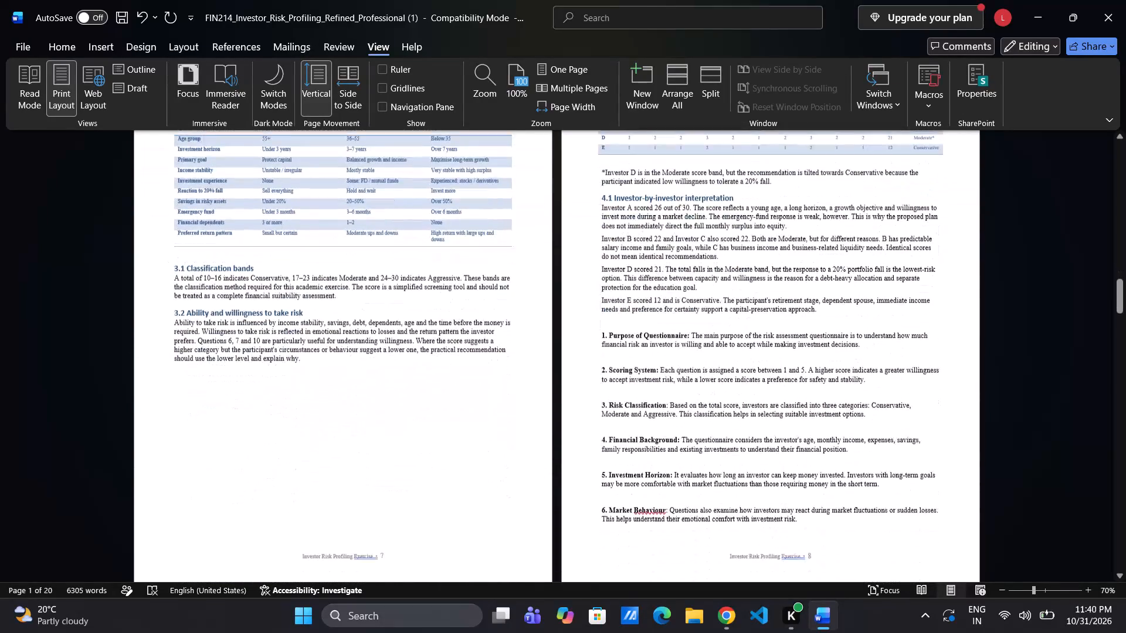
pyautogui.scroll(-5, 262, 236)
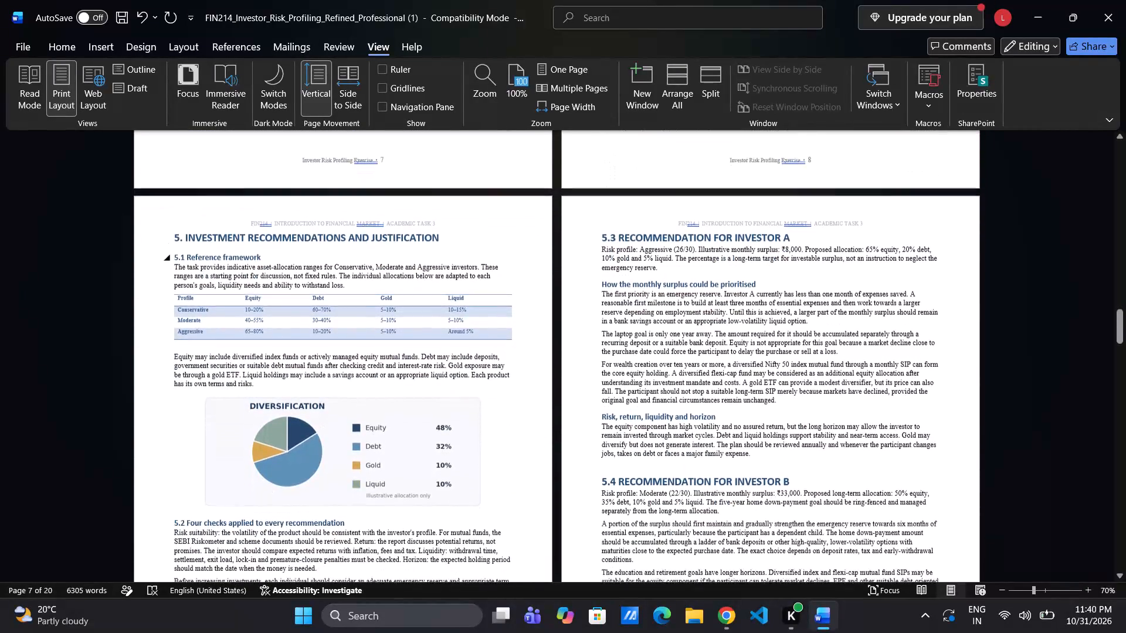
pyautogui.scroll(-6, 262, 236)
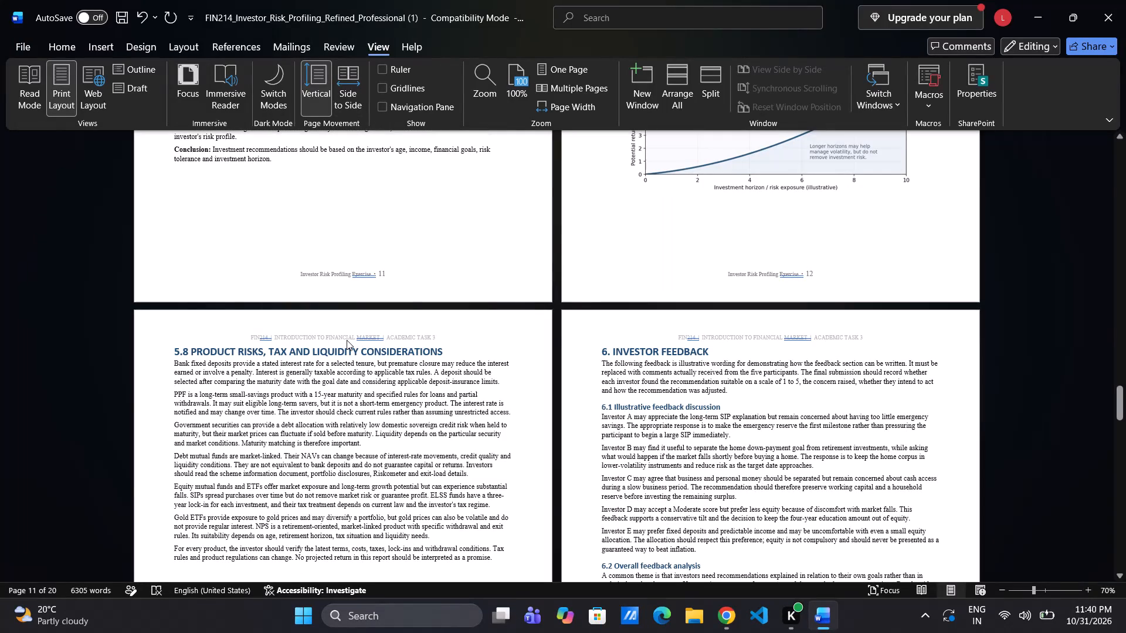
pyautogui.scroll(-4, 359, 264)
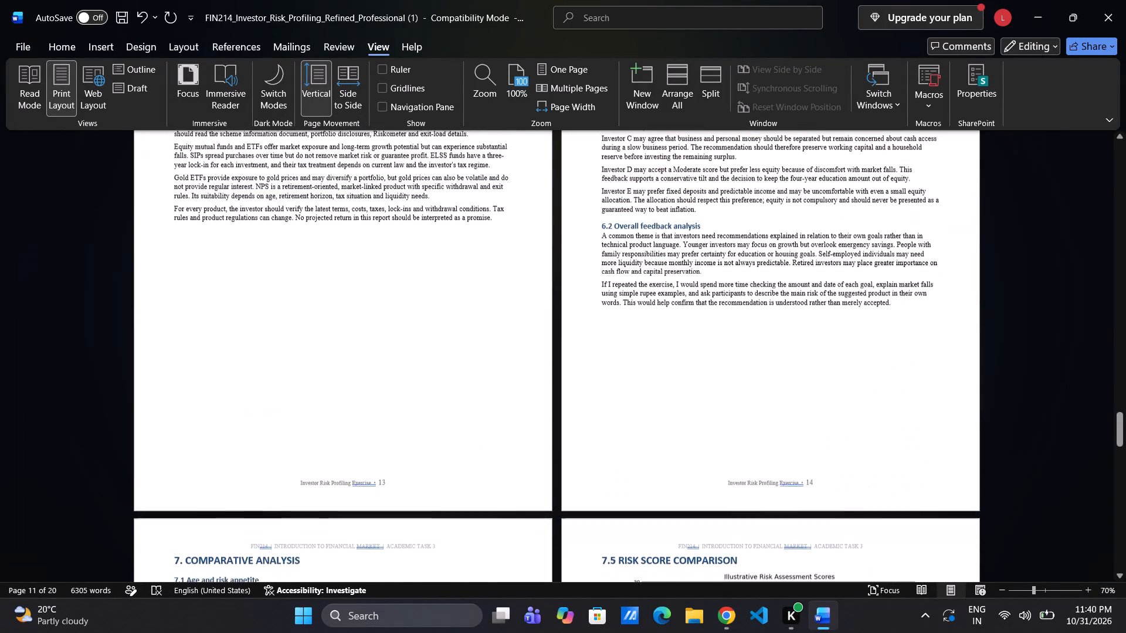
pyautogui.scroll(-2, 359, 264)
pyautogui.scroll(5, 359, 264)
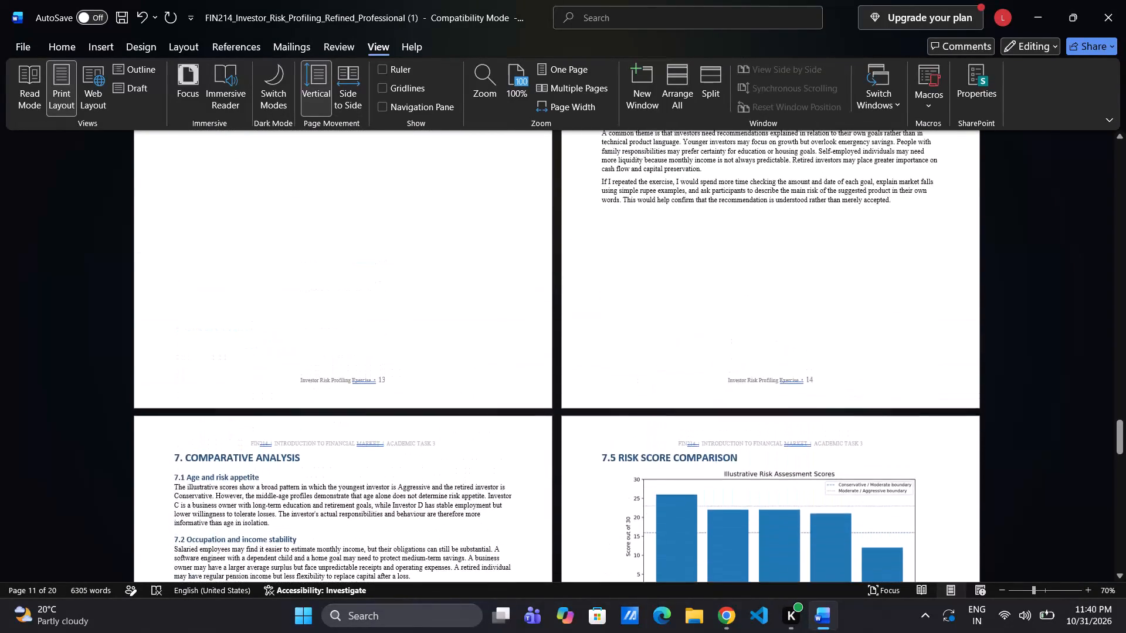
pyautogui.scroll(4, 359, 264)
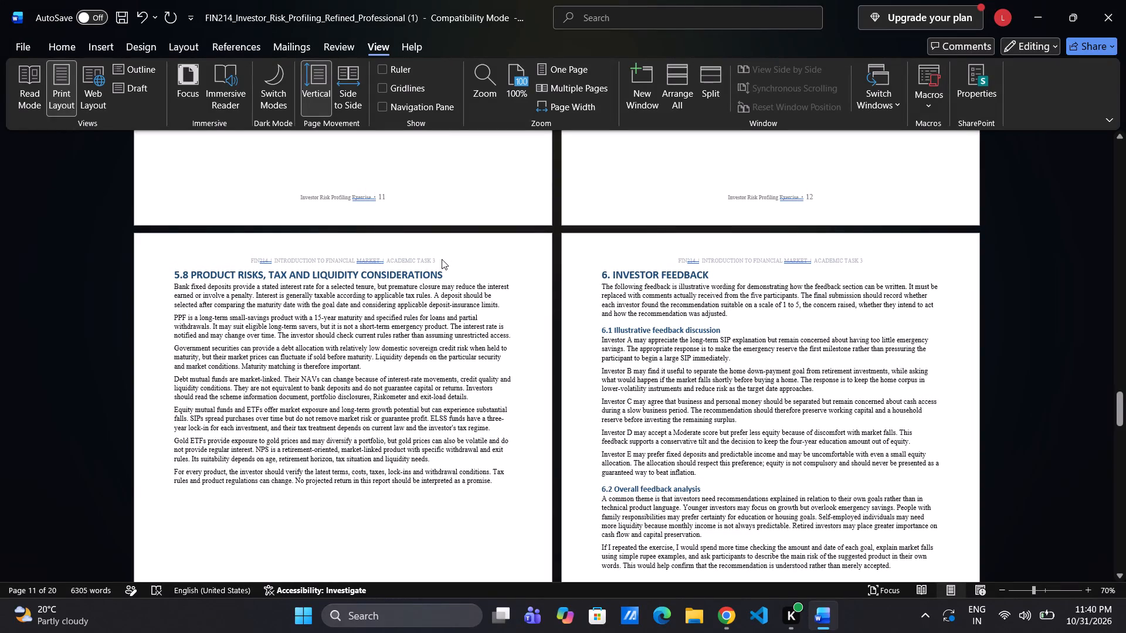
pyautogui.scroll(-4, 420, 428)
pyautogui.scroll(5, 420, 428)
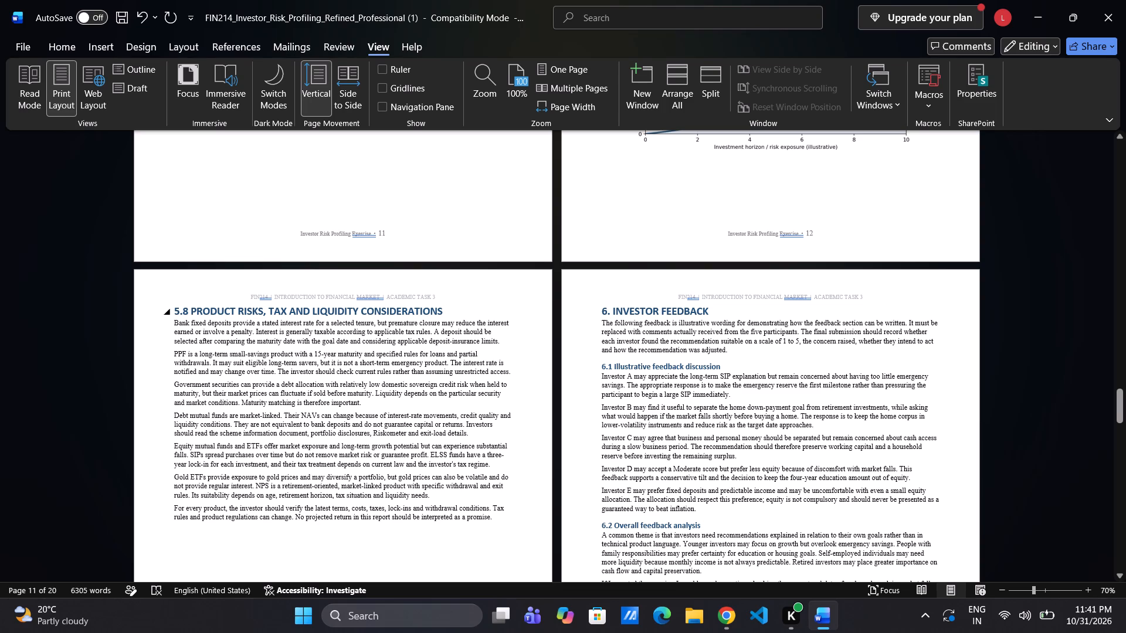
# Copy the section 5.8 heading text "PRODUCT RISKS, TAX AND LIQUIDITY CONSIDERATIONS".
pyautogui.moveTo(192, 309); pyautogui.dragTo(471, 312)
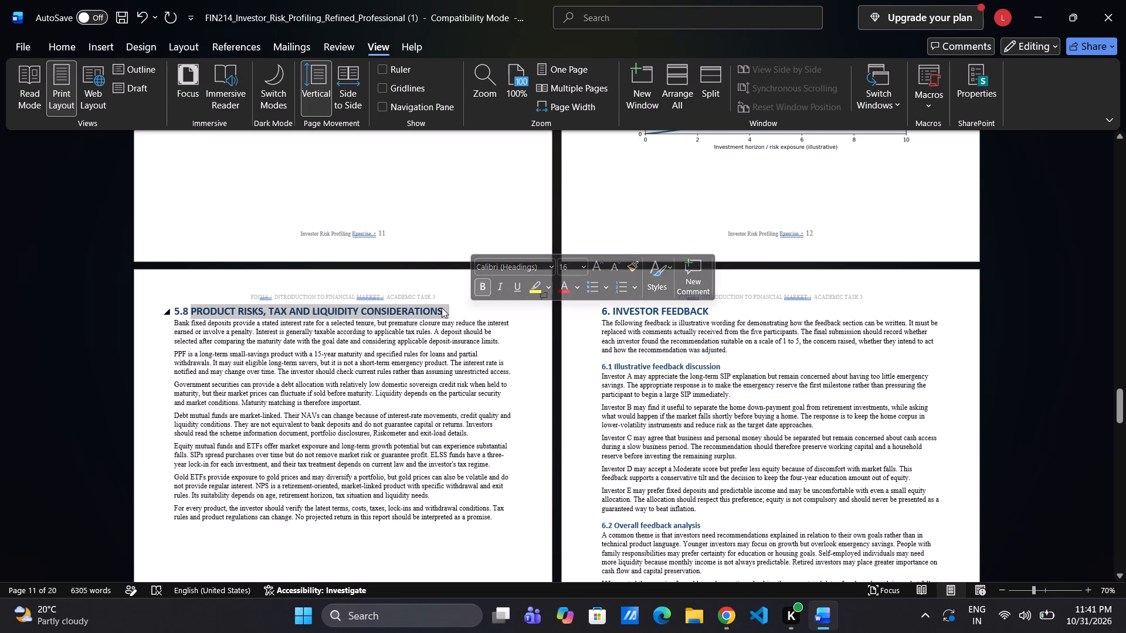
pyautogui.rightClick(436, 306)
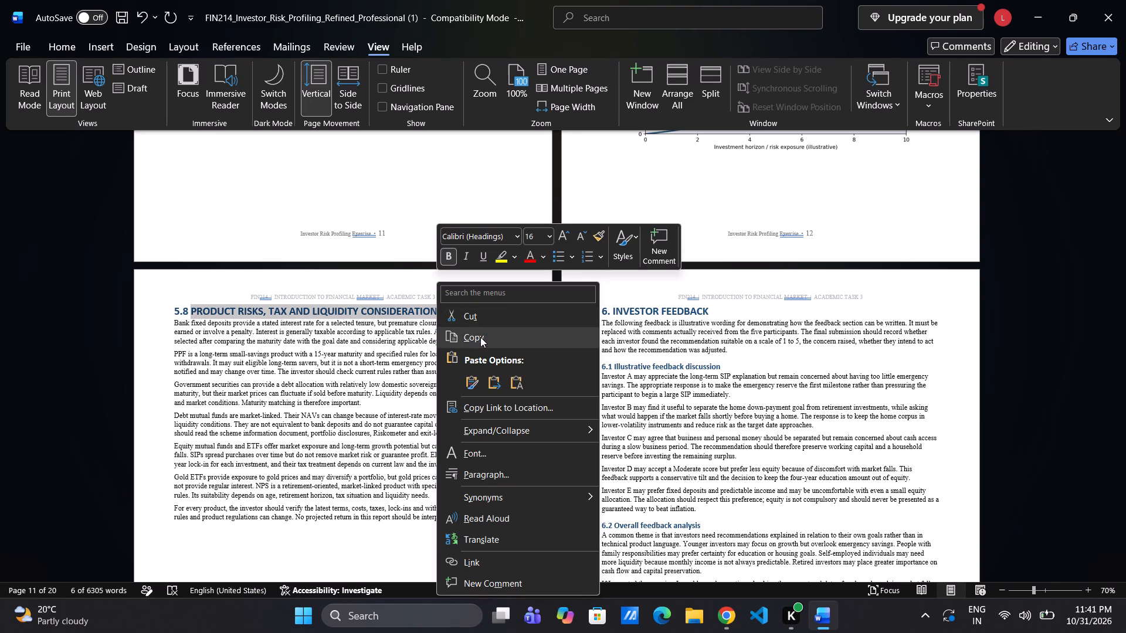
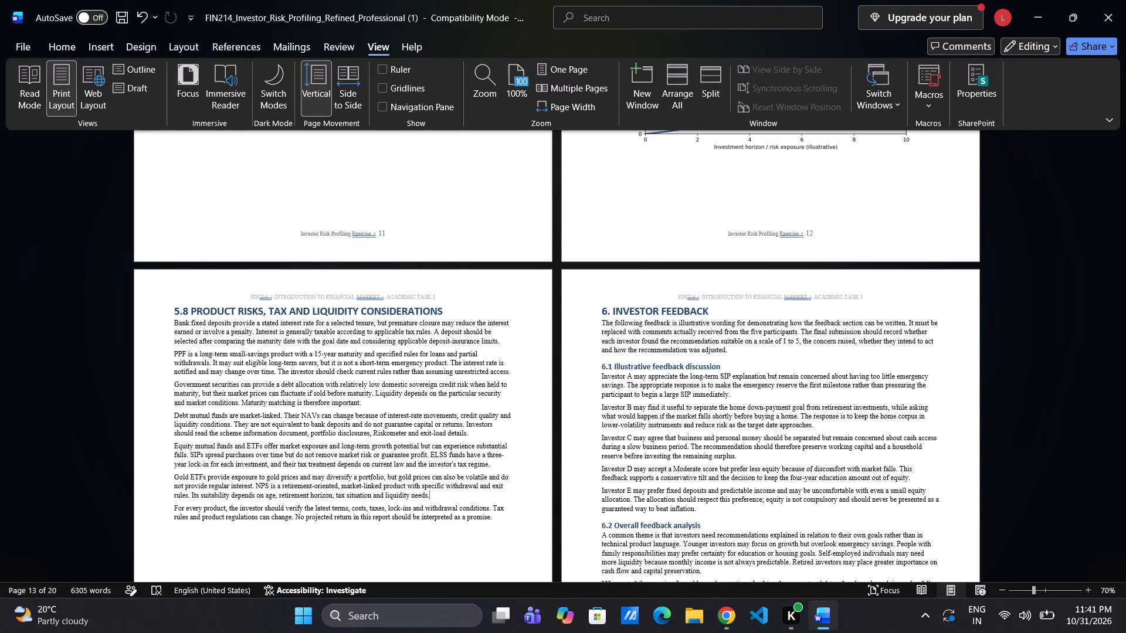
pyautogui.scroll(-1, 530, 494)
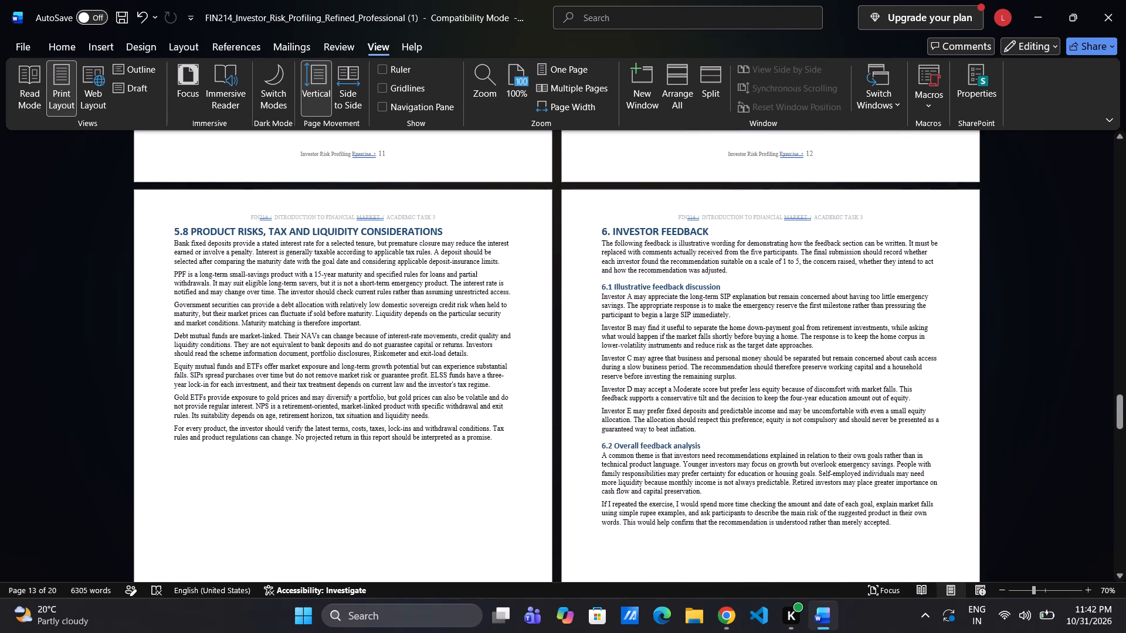
pyautogui.click(491, 436)
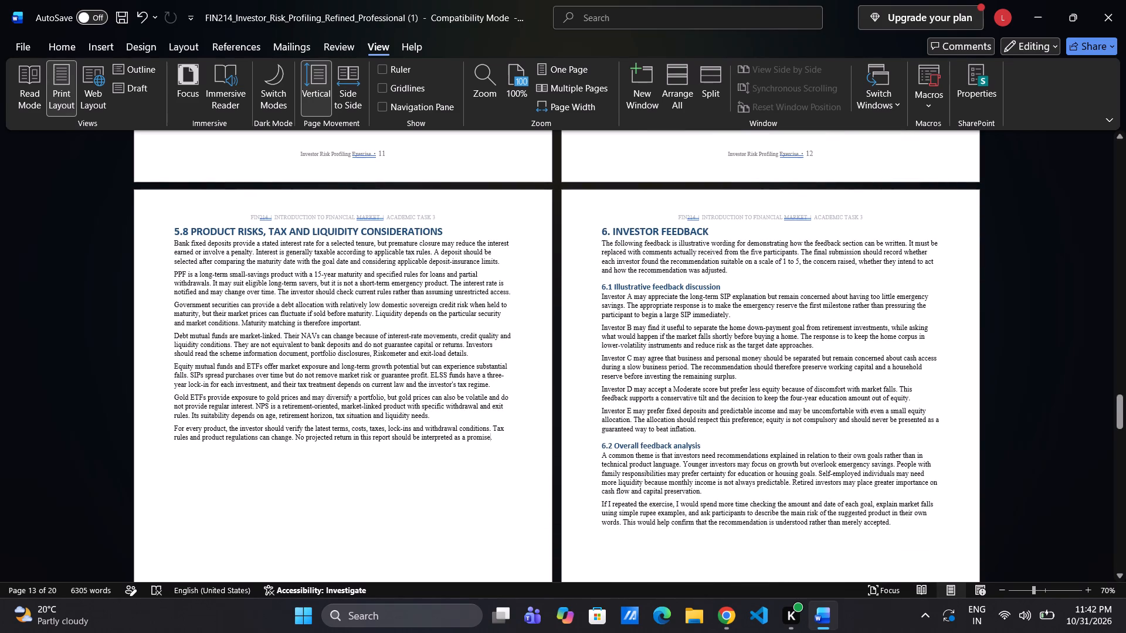
pyautogui.press('Return')
pyautogui.rightClick(174, 449)
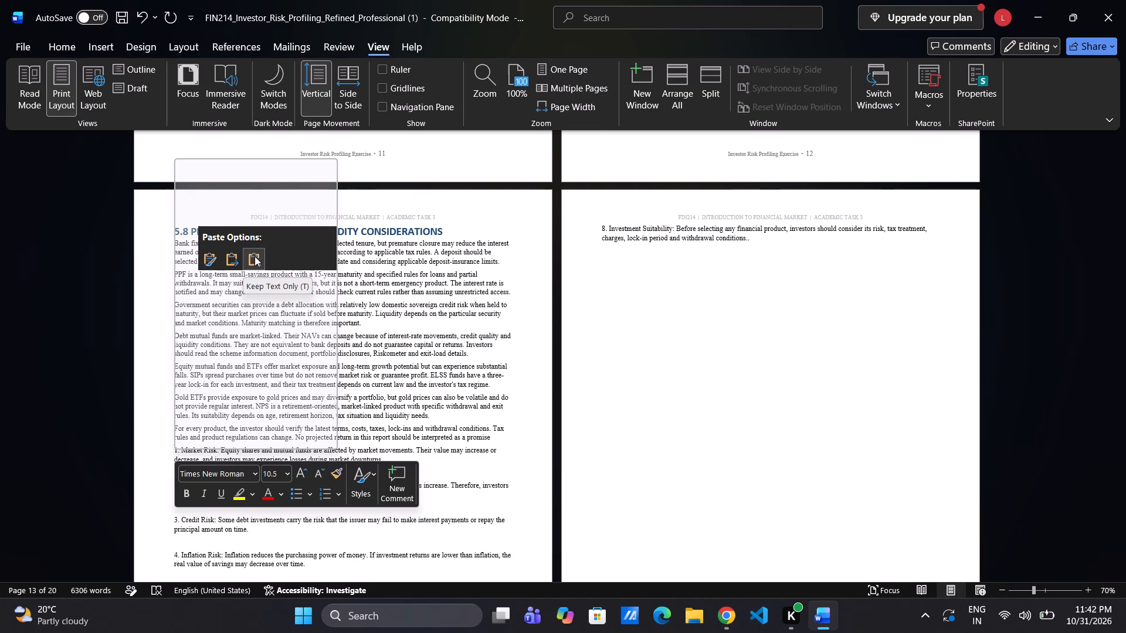
pyautogui.click(255, 256)
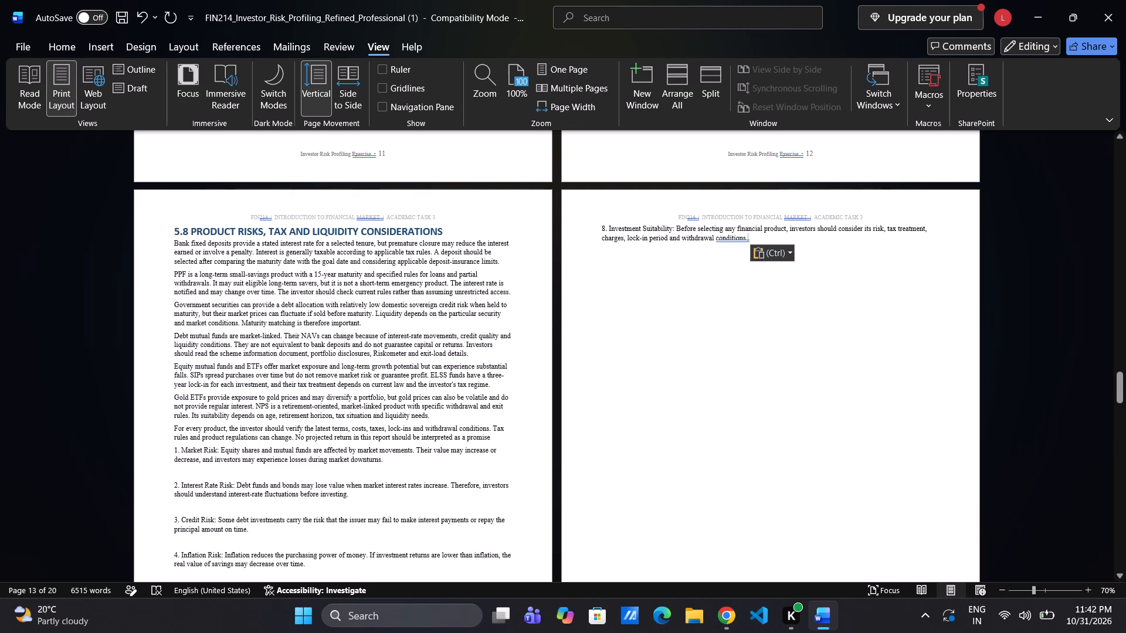
# Remove the blank line between points 1 and 2 in section 5.8 and insert a blank line above point 1.
pyautogui.click(206, 474)
pyautogui.press('BackSpace')
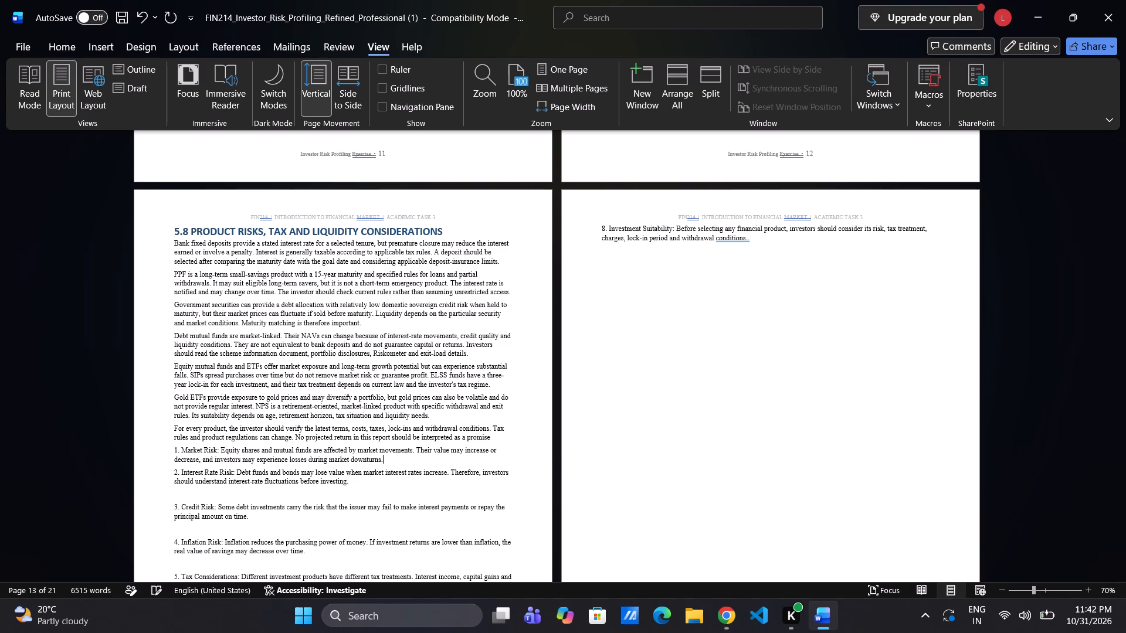
pyautogui.click(496, 437)
pyautogui.press('Return')
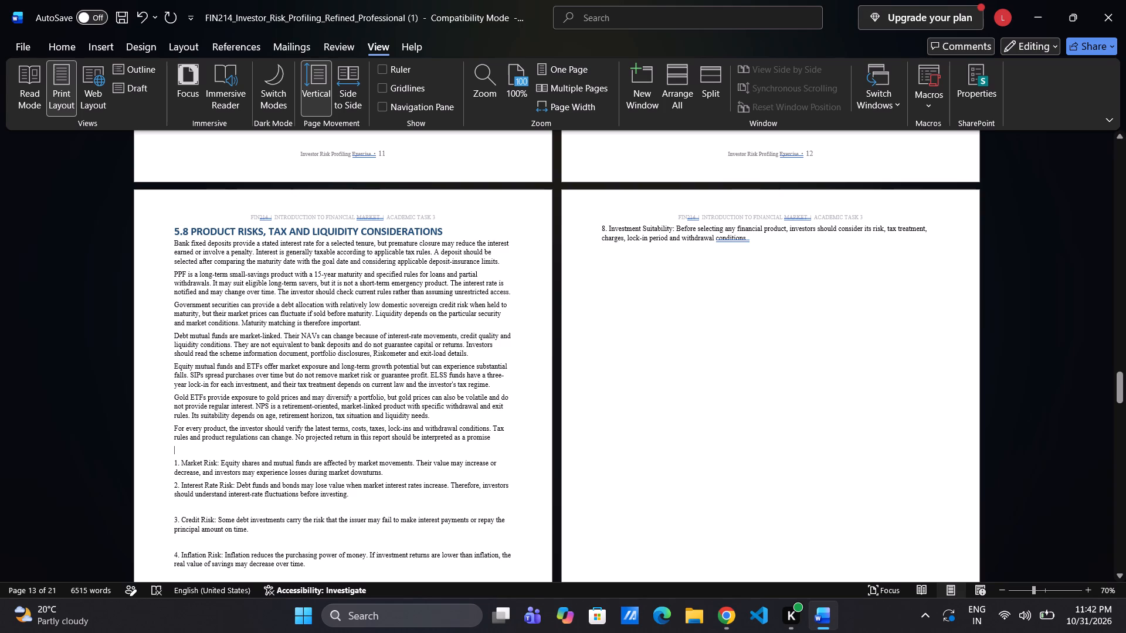
# Bold the labels "1. Market Risk" and "2. Interest Rate Risk" in section 5.8.
pyautogui.moveTo(175, 461); pyautogui.dragTo(218, 458)
pyautogui.moveTo(217, 462); pyautogui.dragTo(172, 462)
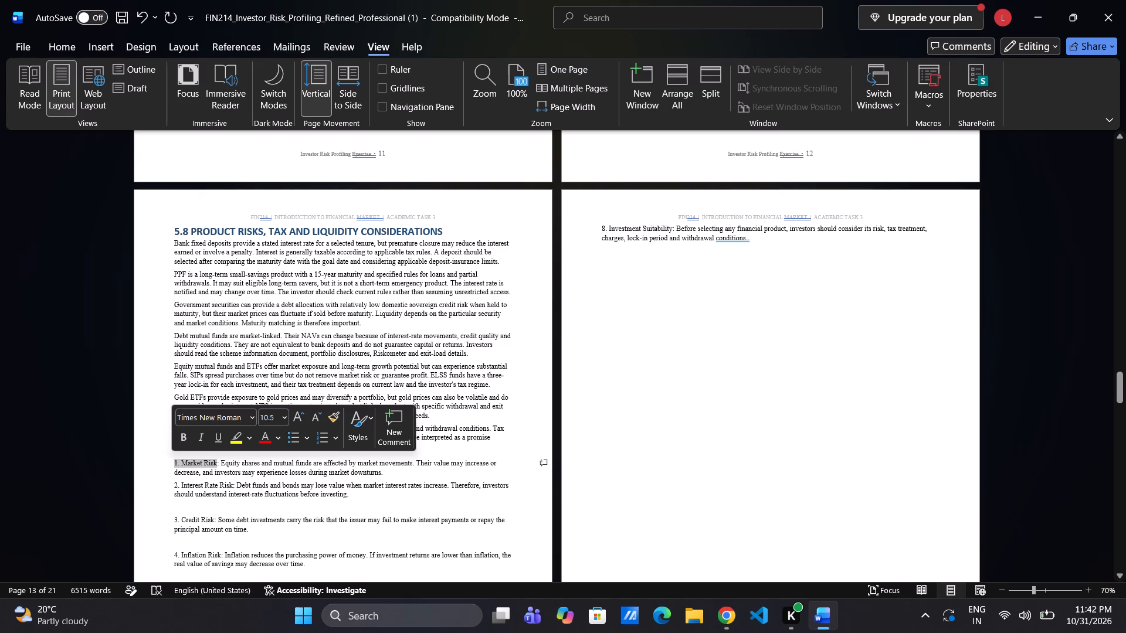
pyautogui.click(181, 435)
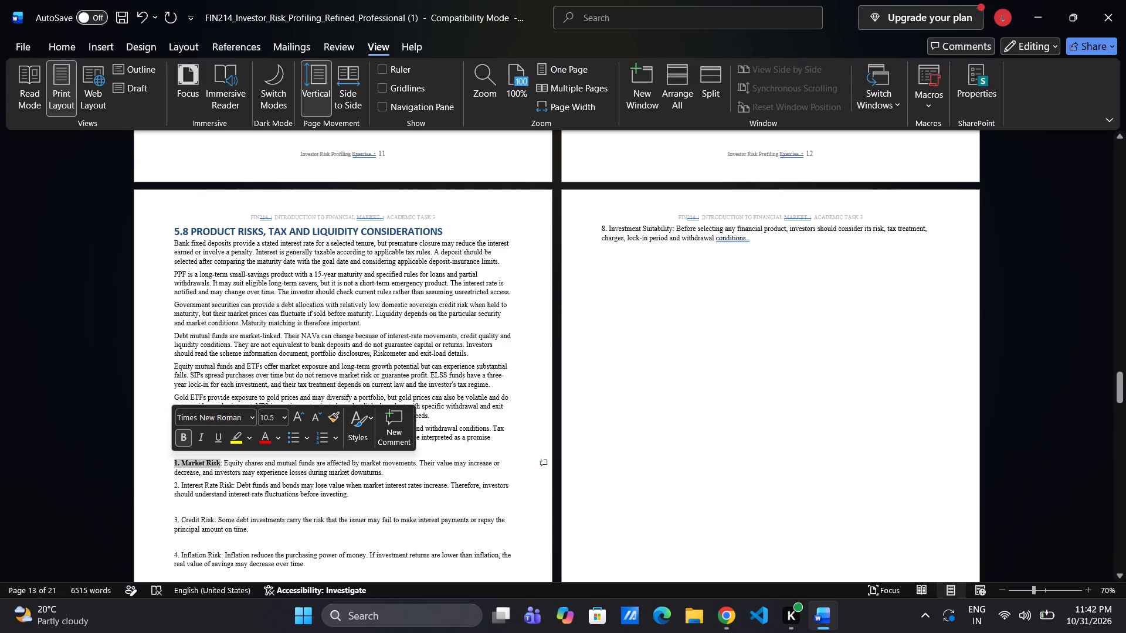
pyautogui.moveTo(171, 483); pyautogui.dragTo(233, 482)
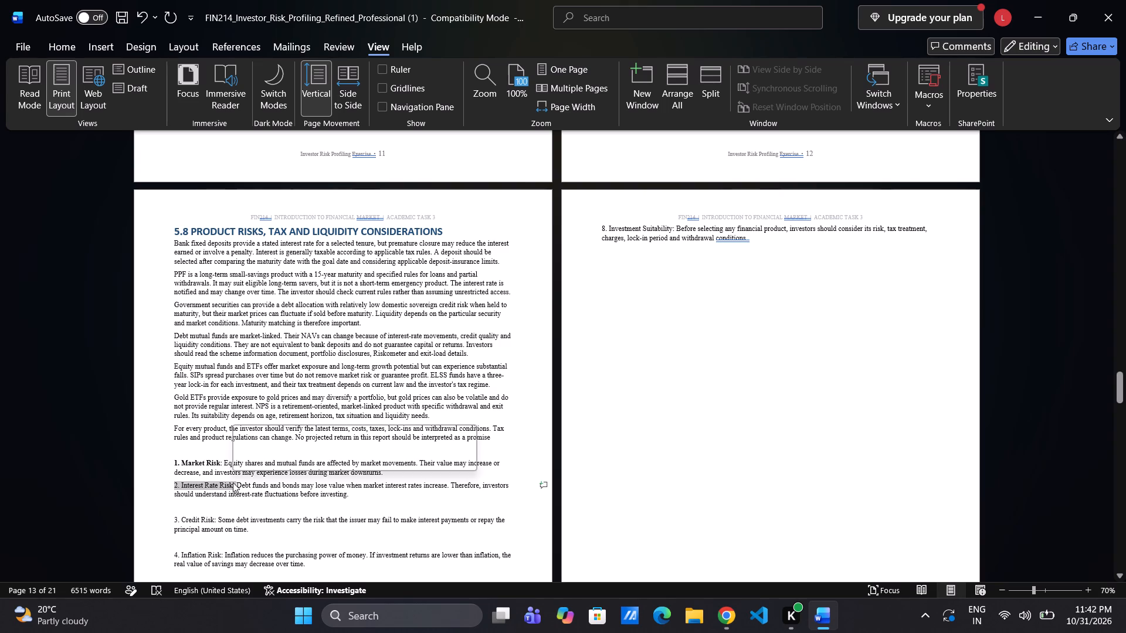
pyautogui.click(243, 461)
# Delete the blank lines separating points 2 through 8 in section 5.8.
pyautogui.click(208, 509)
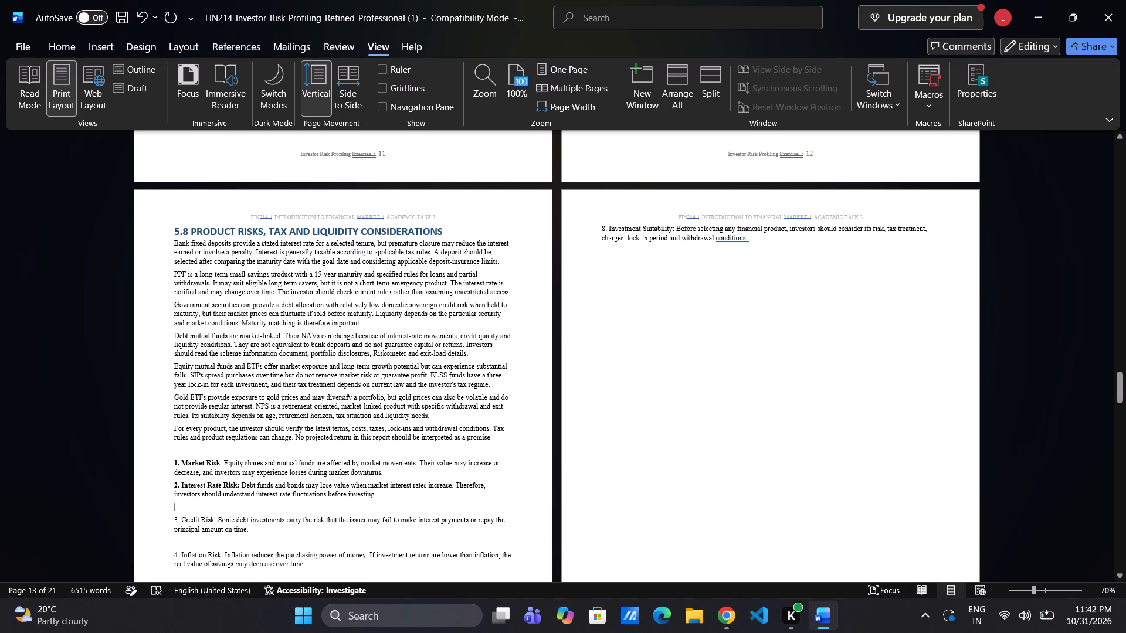
pyautogui.press('BackSpace')
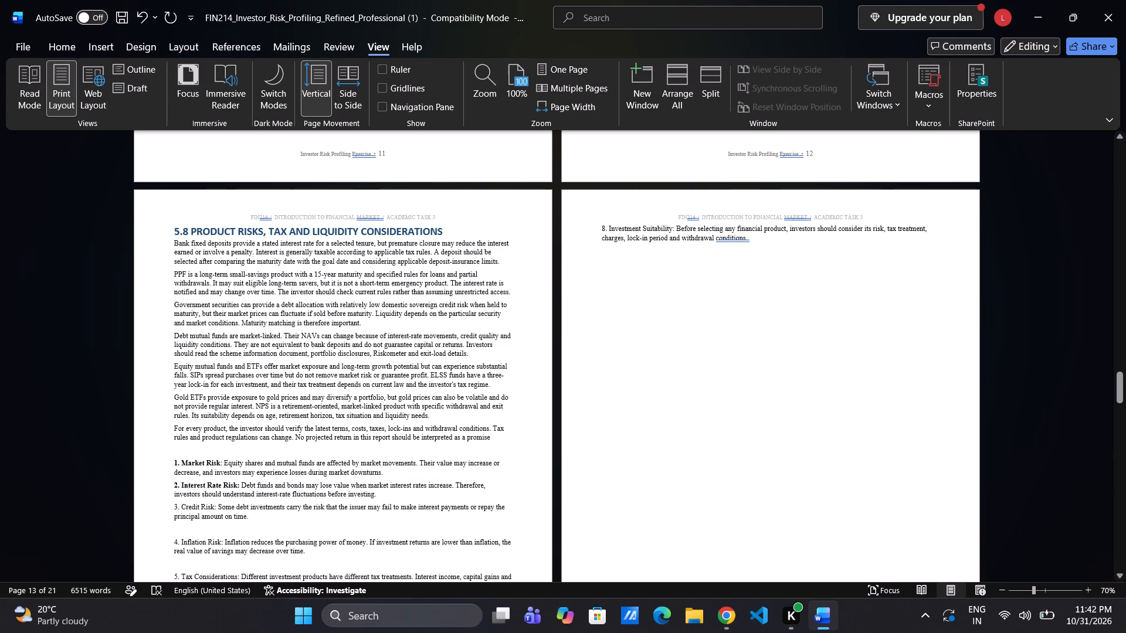
pyautogui.click(187, 530)
pyautogui.press('BackSpace')
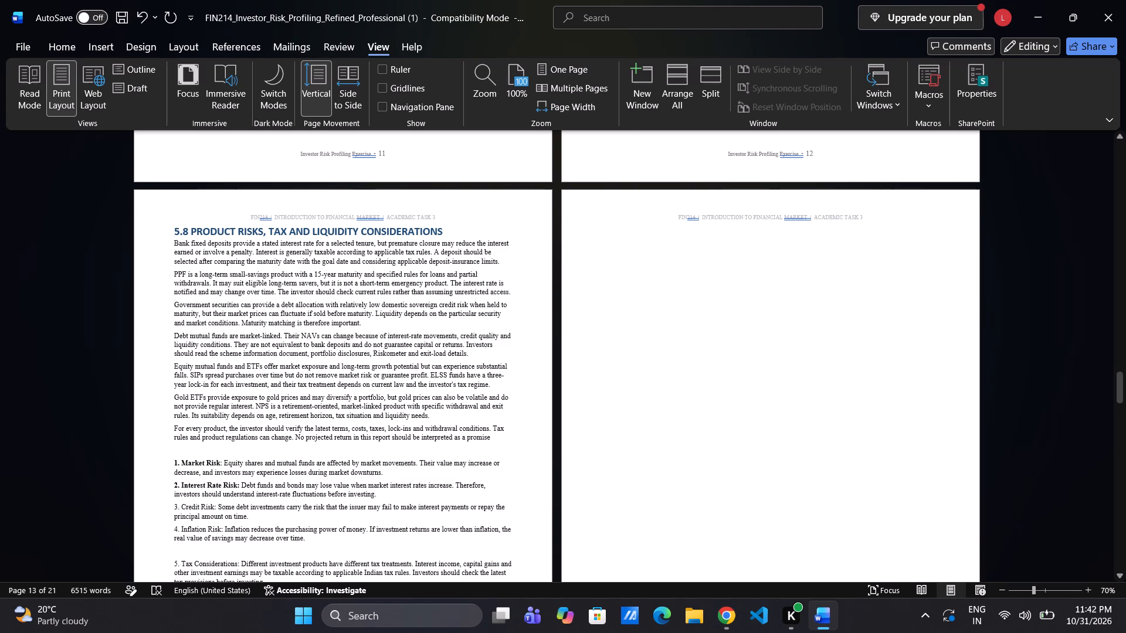
pyautogui.click(178, 550)
pyautogui.press('BackSpace')
pyautogui.scroll(-1, 178, 550)
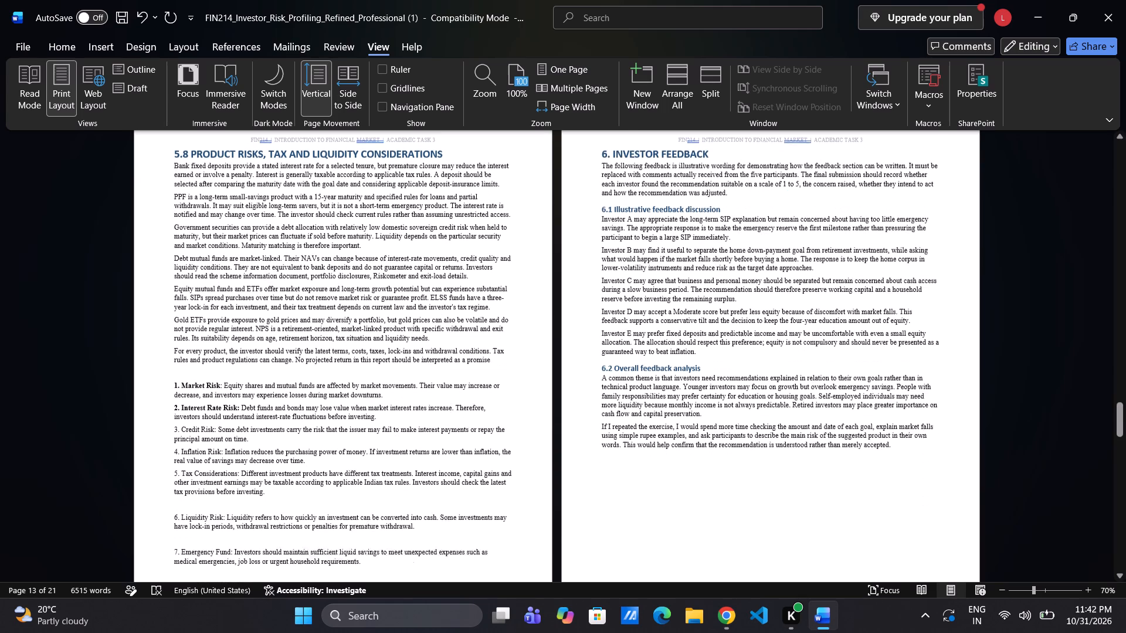
pyautogui.scroll(-1, 178, 550)
pyautogui.click(192, 472)
pyautogui.press('BackSpace')
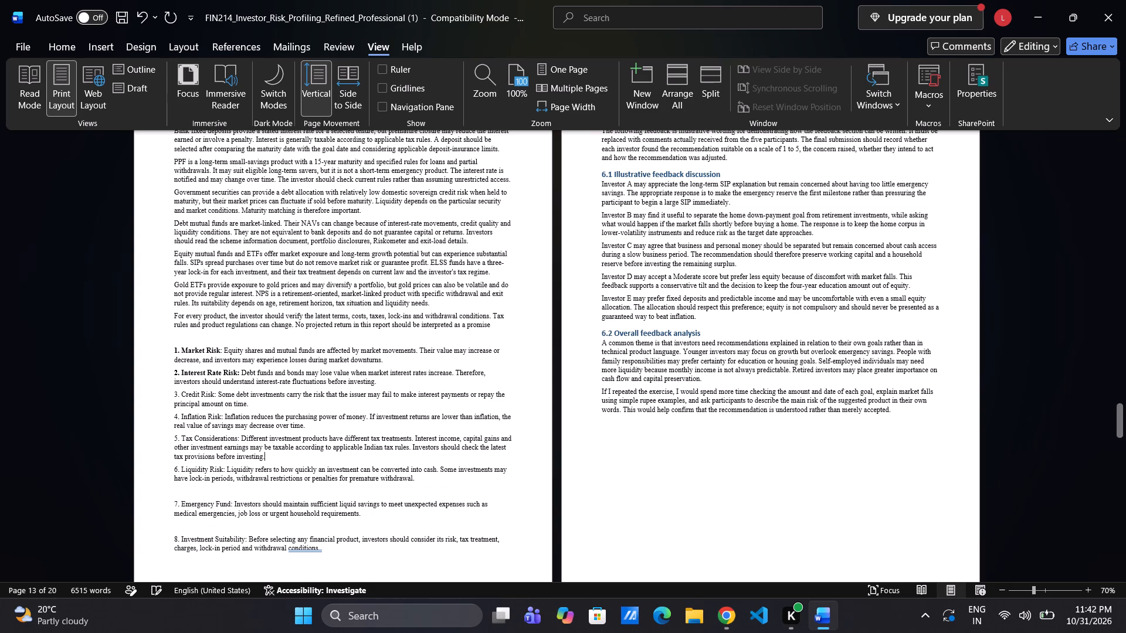
pyautogui.click(171, 494)
pyautogui.press('BackSpace')
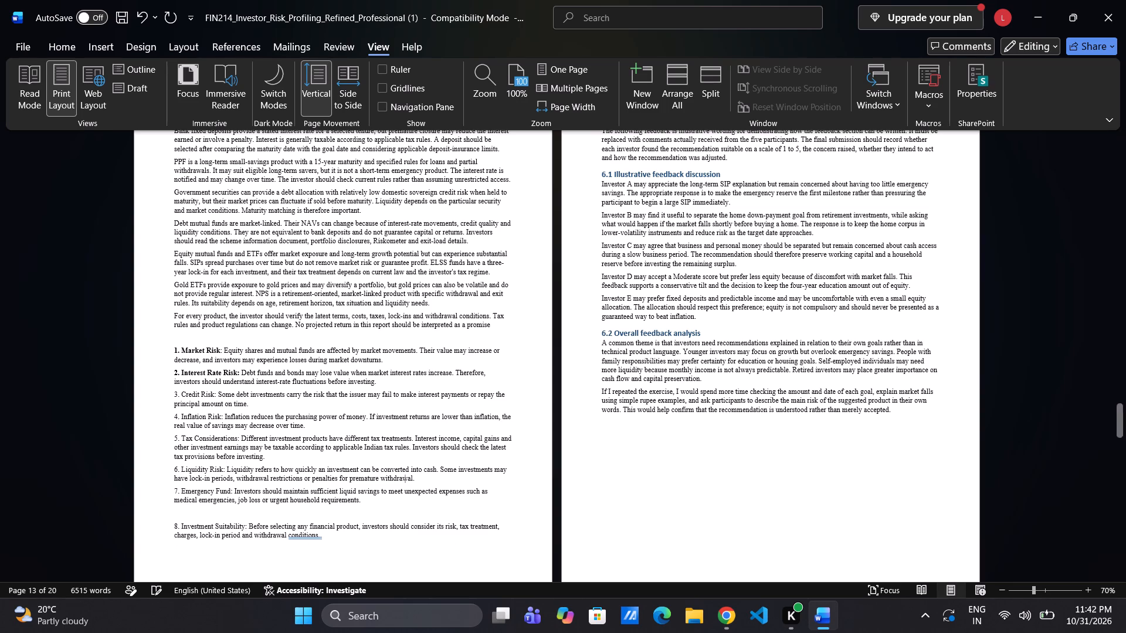
pyautogui.click(178, 512)
pyautogui.press('BackSpace')
# Bold the labels of points 3 to 8 in section 5.8, from "3. Credit Risk" through "8. Investment Suitability".
pyautogui.moveTo(172, 393); pyautogui.dragTo(219, 393)
pyautogui.click(232, 367)
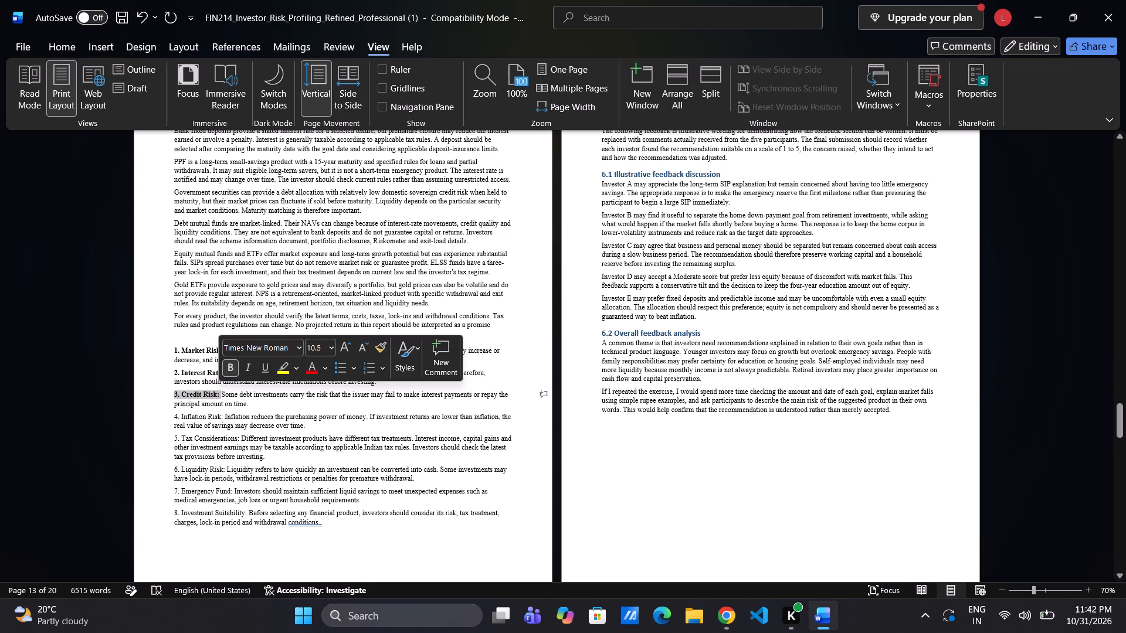
pyautogui.moveTo(171, 415); pyautogui.dragTo(221, 414)
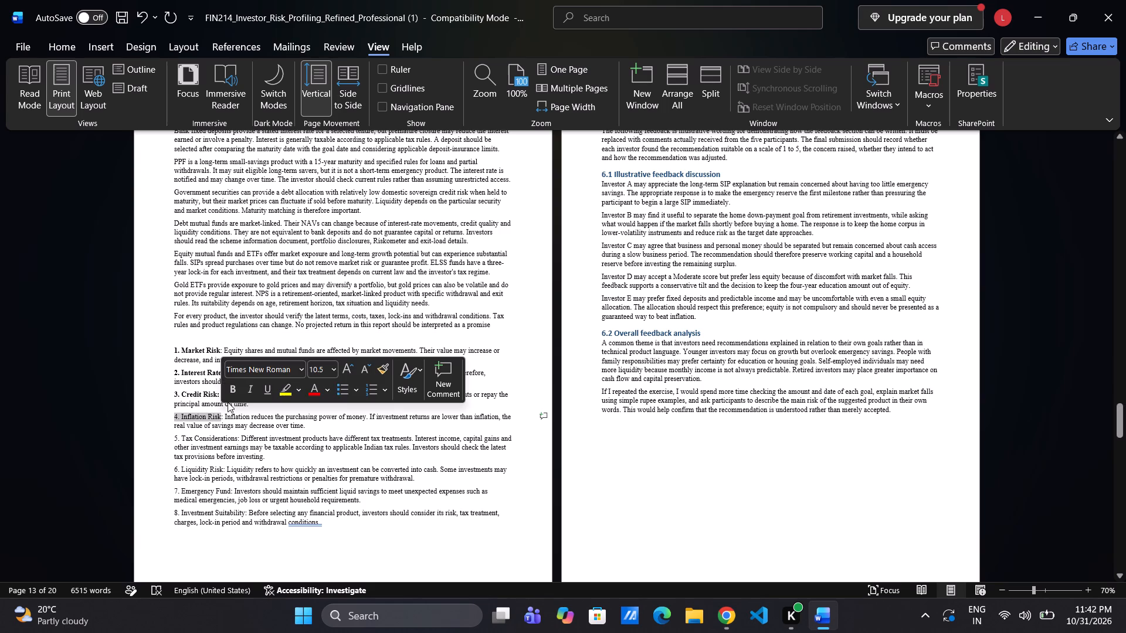
pyautogui.click(232, 394)
pyautogui.moveTo(170, 440); pyautogui.dragTo(236, 438)
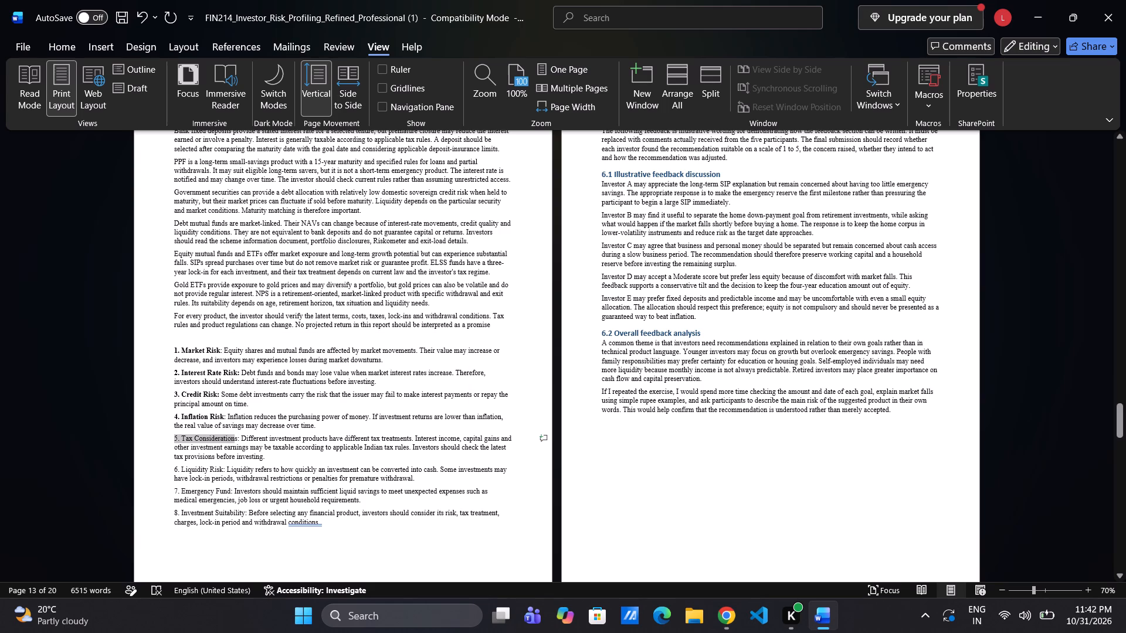
pyautogui.moveTo(236, 438); pyautogui.dragTo(236, 438)
pyautogui.click(252, 413)
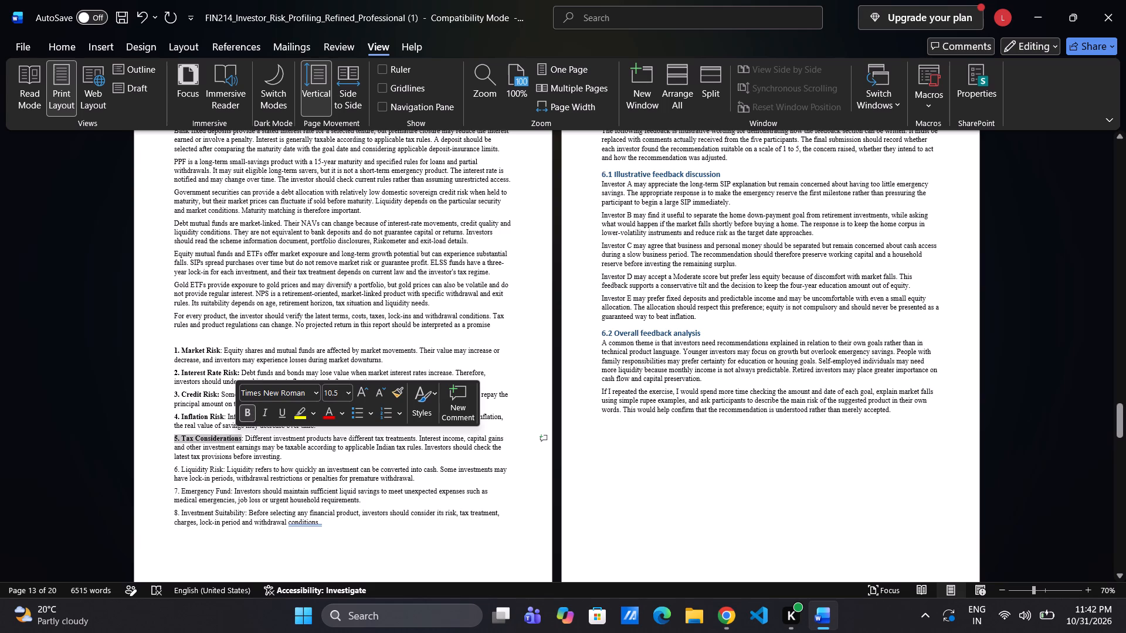
pyautogui.moveTo(171, 469); pyautogui.dragTo(225, 468)
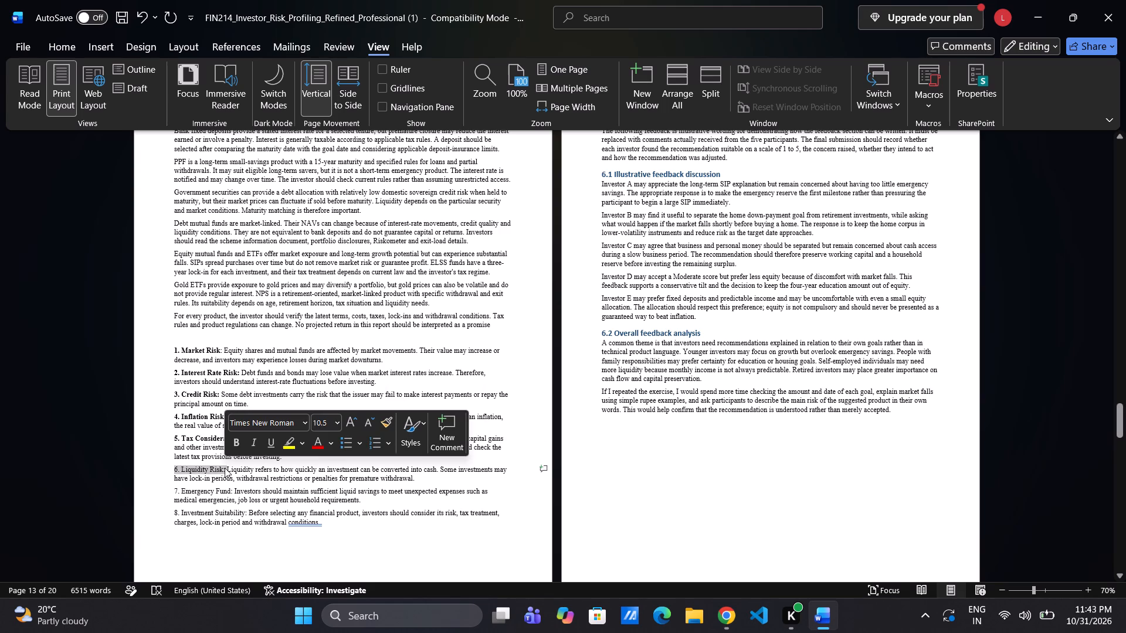
pyautogui.click(236, 444)
pyautogui.moveTo(174, 488); pyautogui.dragTo(230, 488)
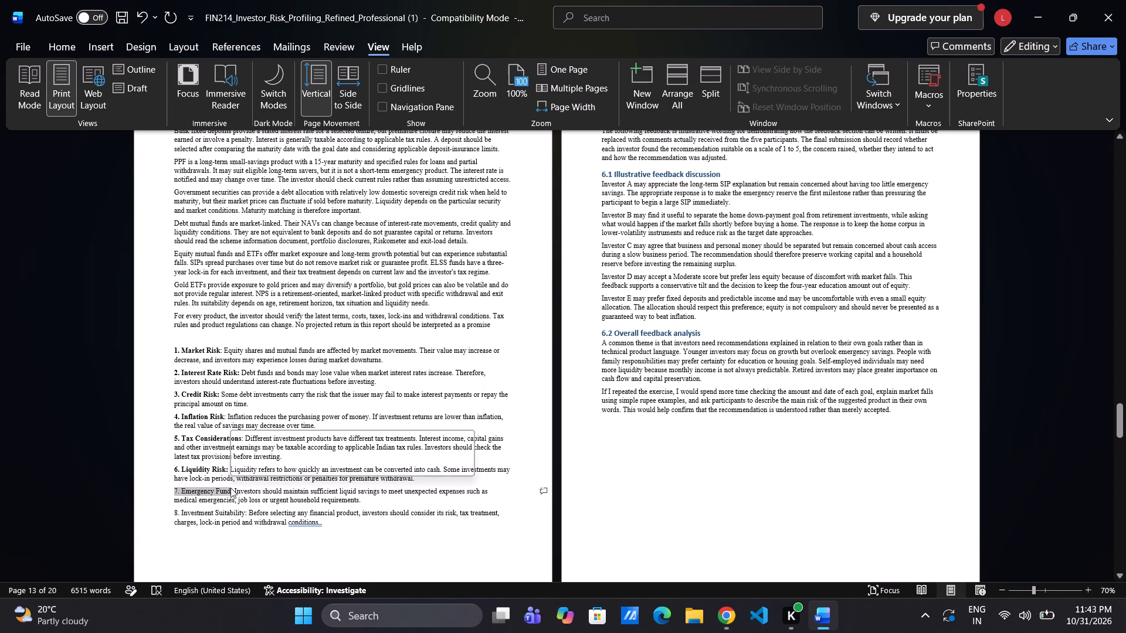
pyautogui.click(243, 464)
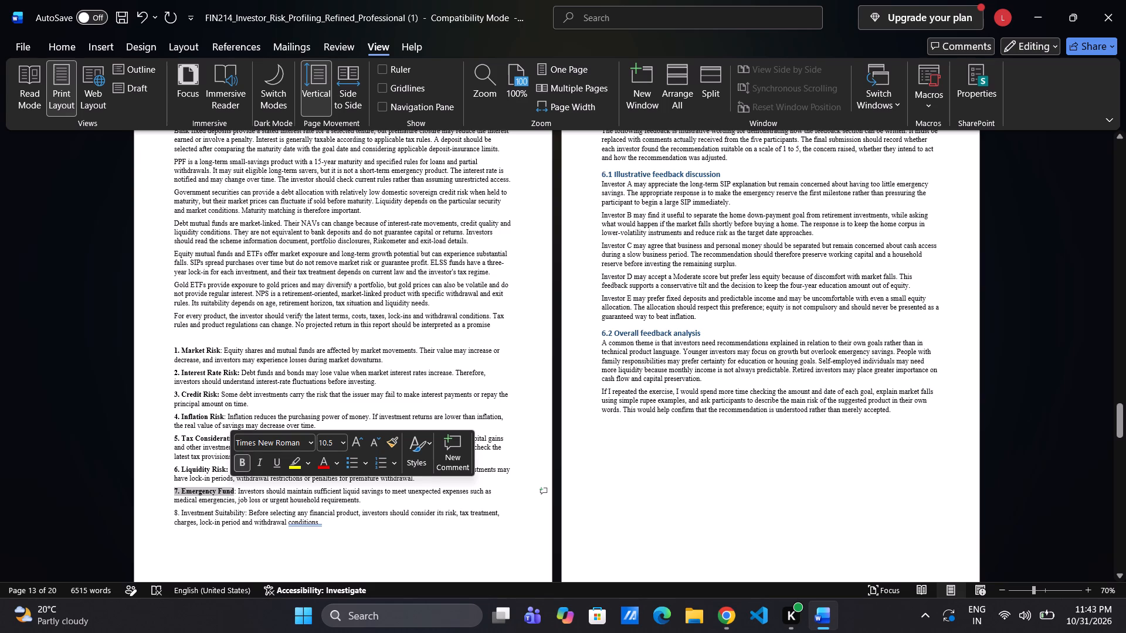
pyautogui.moveTo(173, 511); pyautogui.dragTo(243, 513)
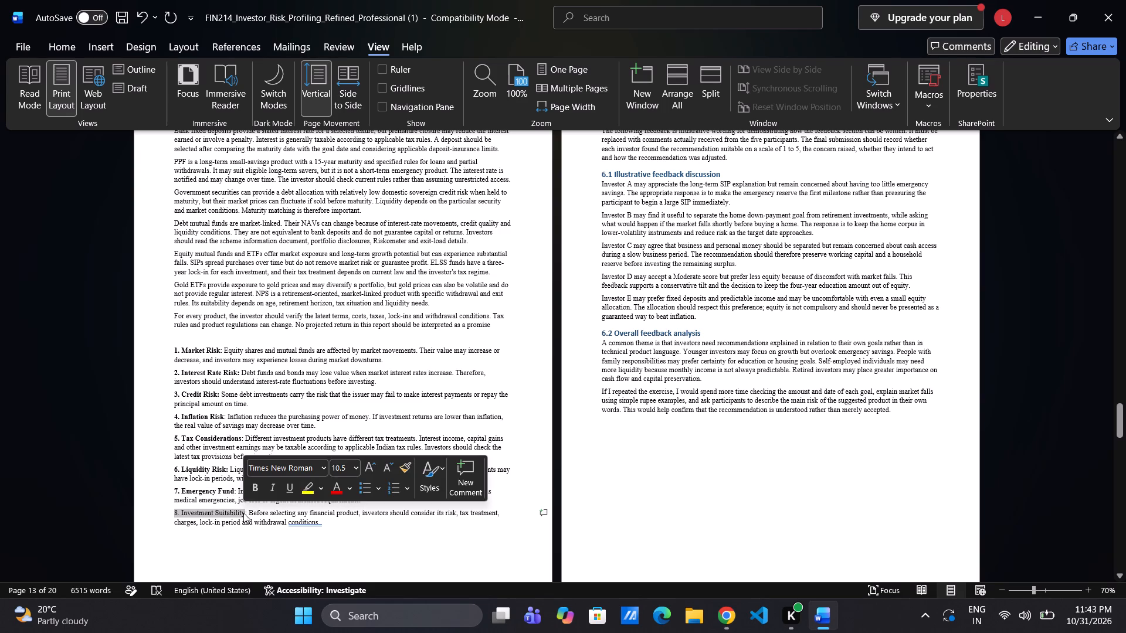
pyautogui.click(258, 483)
pyautogui.click(211, 546)
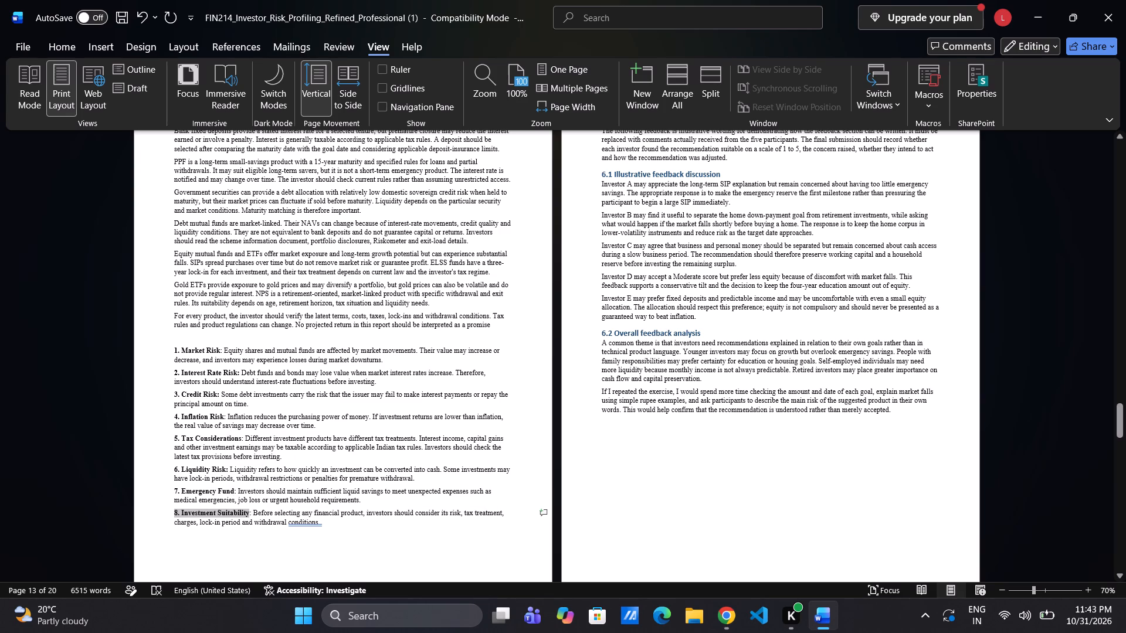
# Review the layout of the whole report in a multi-page overview, including the cover page, contents and opening sections.
pyautogui.keyDown('ctrl'); pyautogui.scroll(-3, 314, 439); pyautogui.keyUp('ctrl')
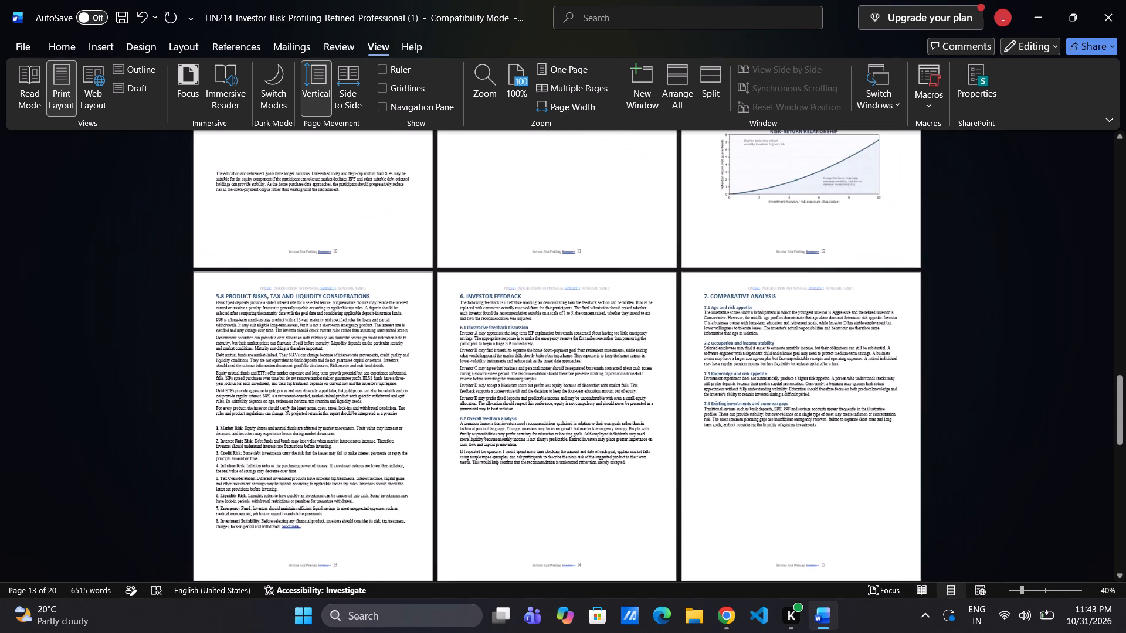
pyautogui.keyDown('ctrl'); pyautogui.scroll(-3, 314, 439); pyautogui.keyUp('ctrl')
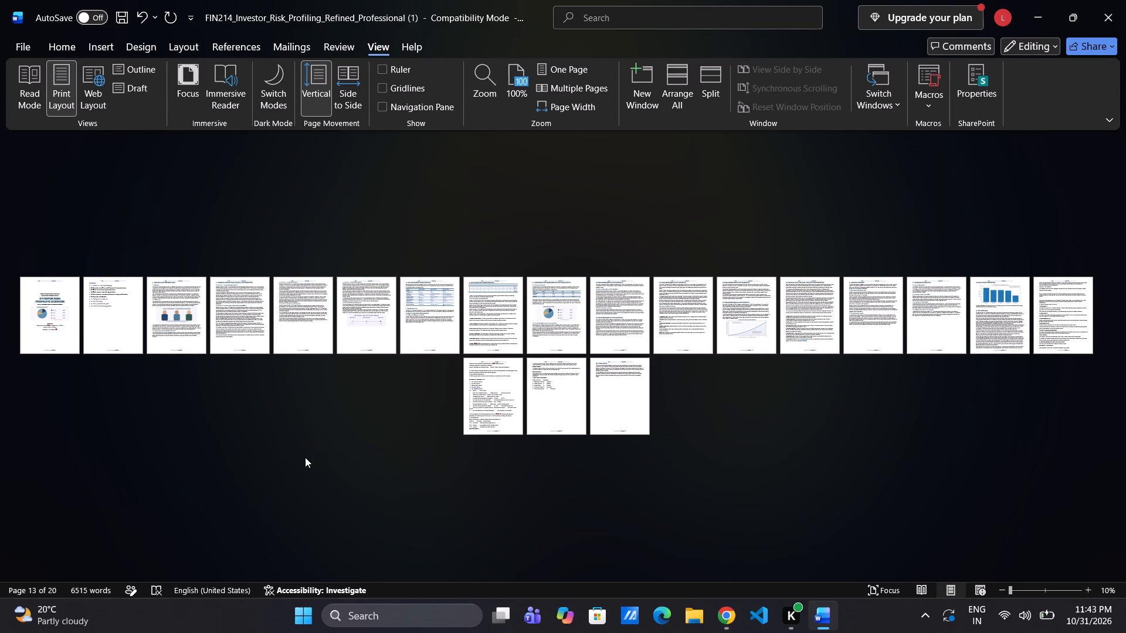
pyautogui.keyDown('ctrl'); pyautogui.scroll(3, 305, 457); pyautogui.keyUp('ctrl')
pyautogui.scroll(6, 305, 457)
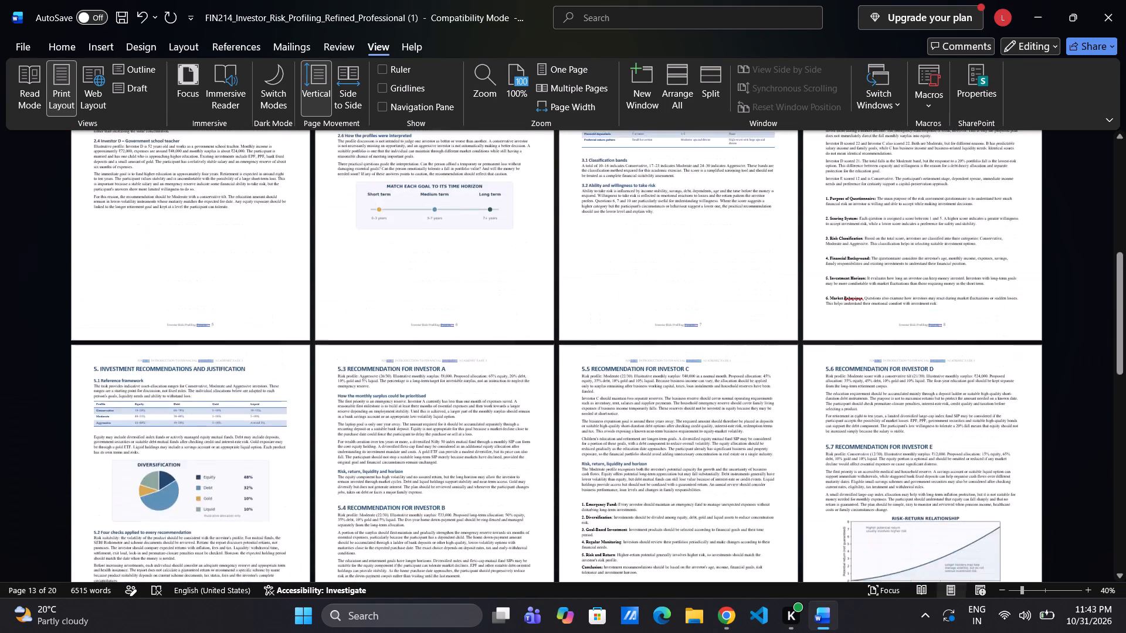
pyautogui.scroll(4, 305, 457)
pyautogui.scroll(-1, 305, 457)
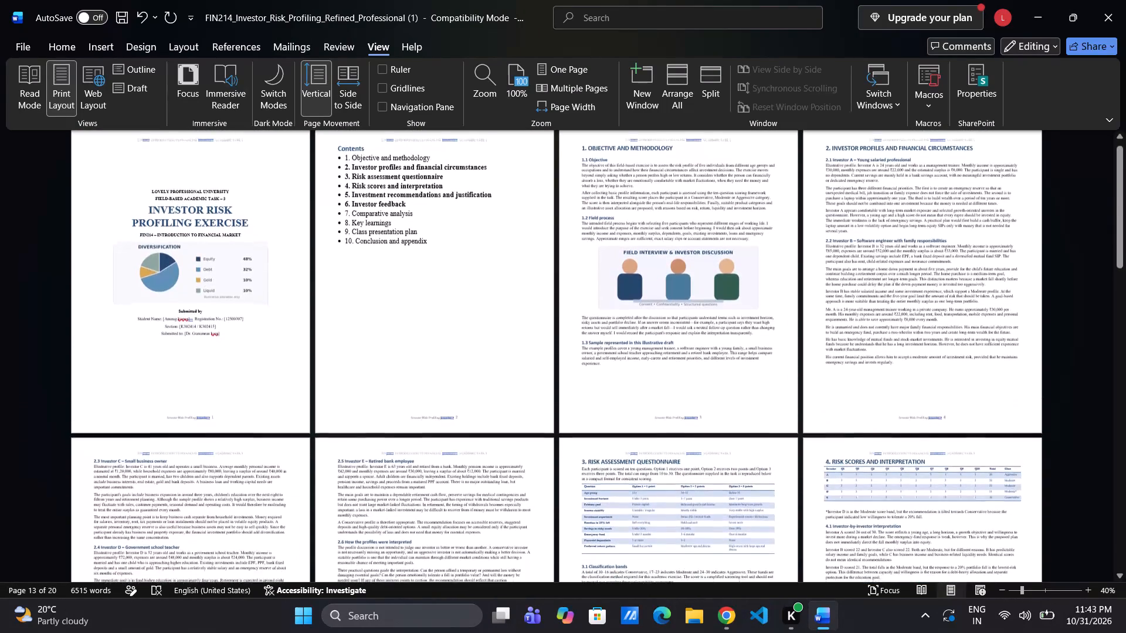
pyautogui.scroll(-2, 305, 457)
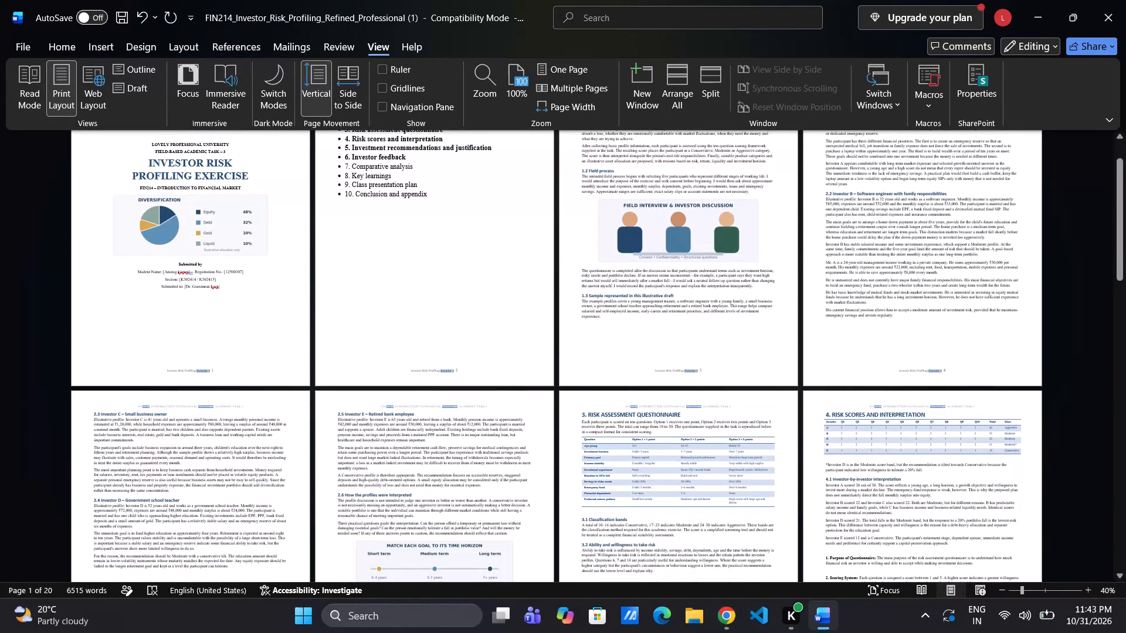
pyautogui.scroll(-1, 305, 457)
# Examine the page layout of the report's remaining sections, from the investor profiles through the risk score list and conclusion.
pyautogui.scroll(-2, 305, 457)
pyautogui.scroll(-6, 425, 361)
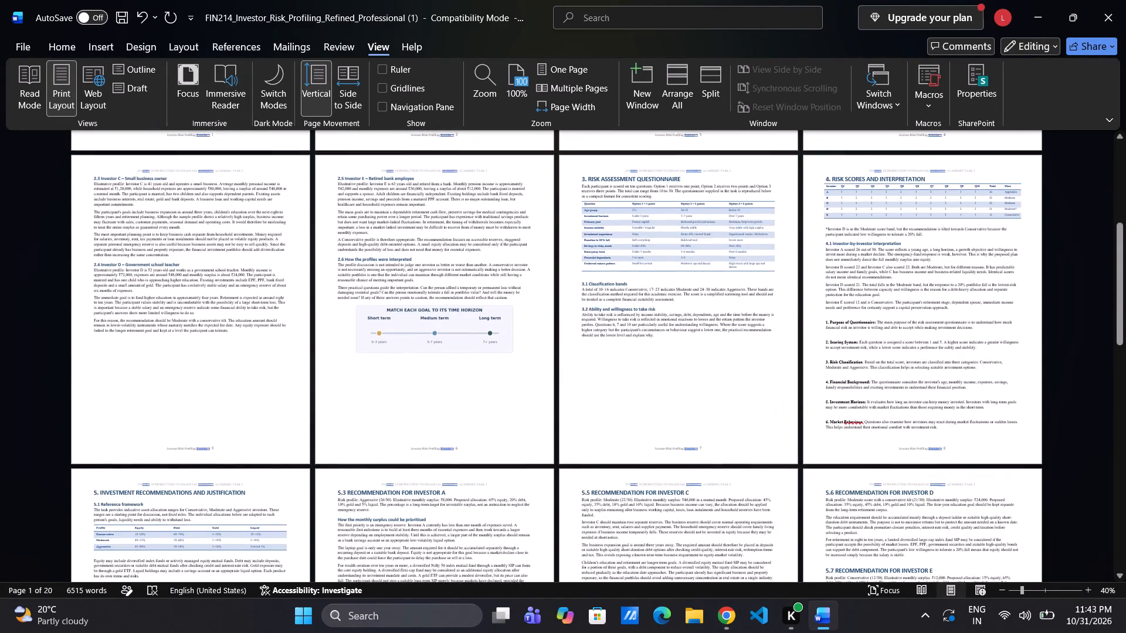
pyautogui.scroll(-15, 425, 361)
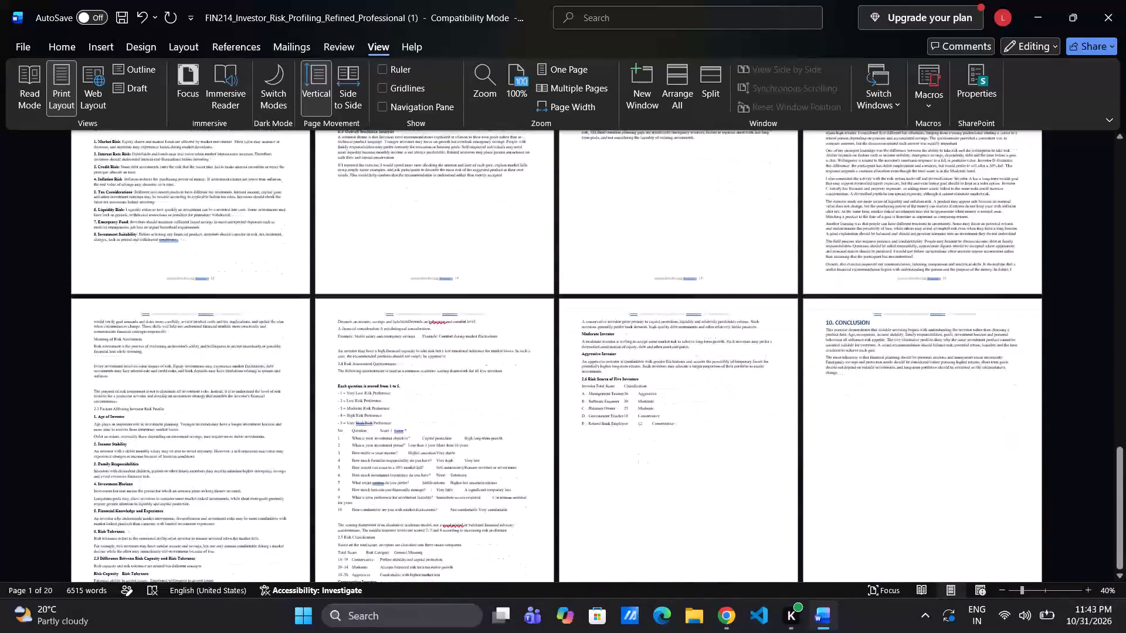
pyautogui.scroll(-2, 425, 361)
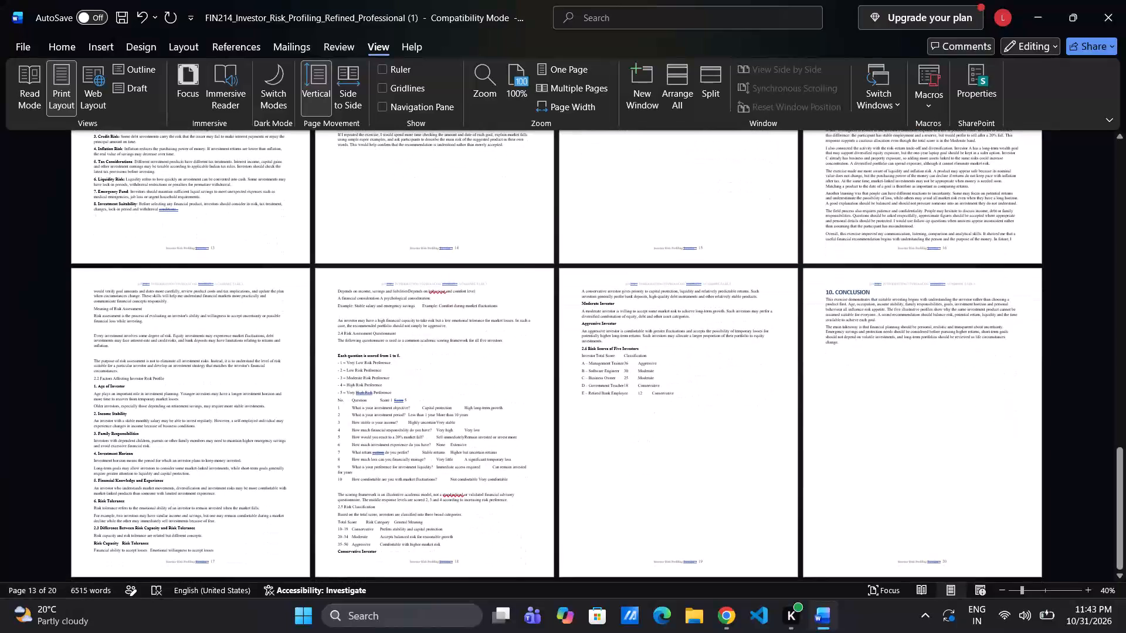
pyautogui.keyDown('ctrl'); pyautogui.scroll(6, 735, 414); pyautogui.keyUp('ctrl')
pyautogui.scroll(-5, 735, 414)
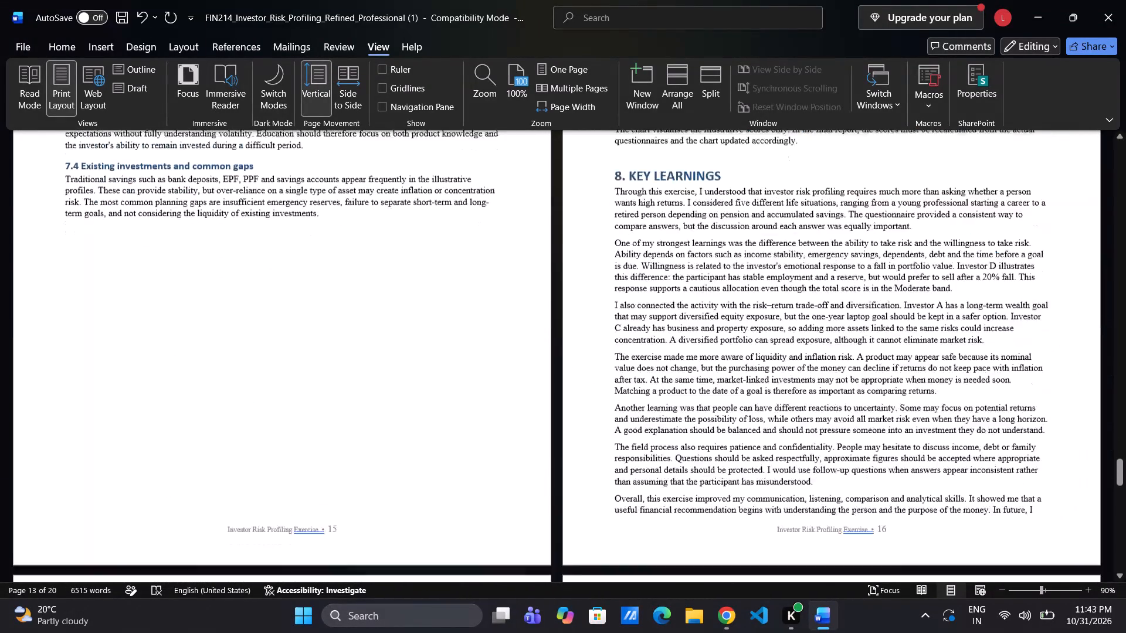
pyautogui.scroll(-7, 735, 414)
pyautogui.scroll(3, 735, 414)
pyautogui.scroll(-4, 250, 478)
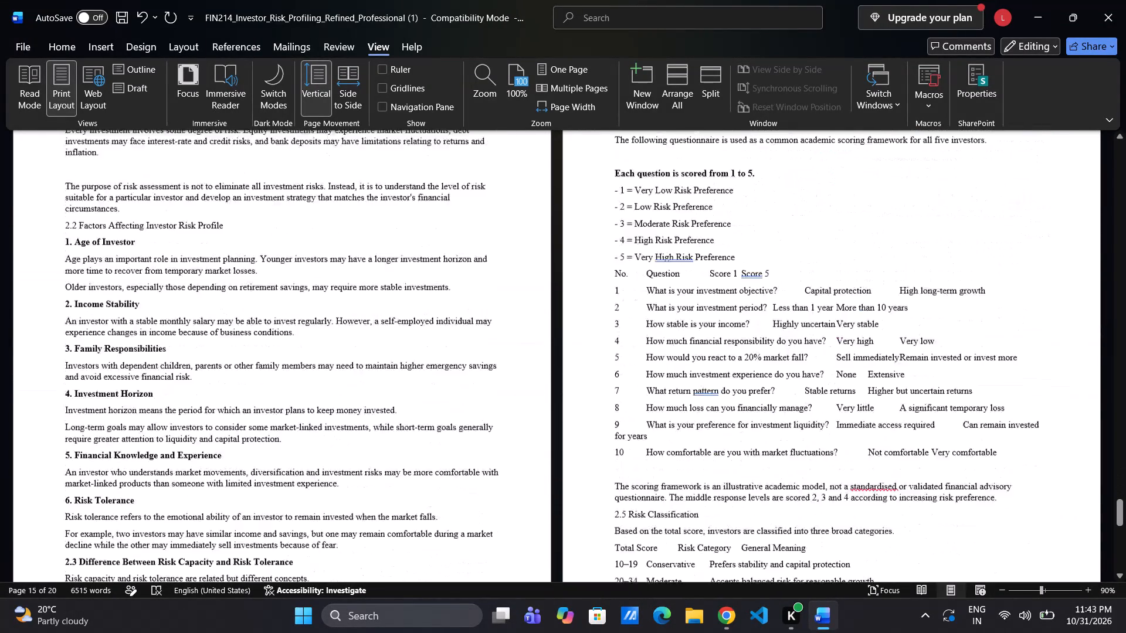
pyautogui.scroll(-6, 188, 530)
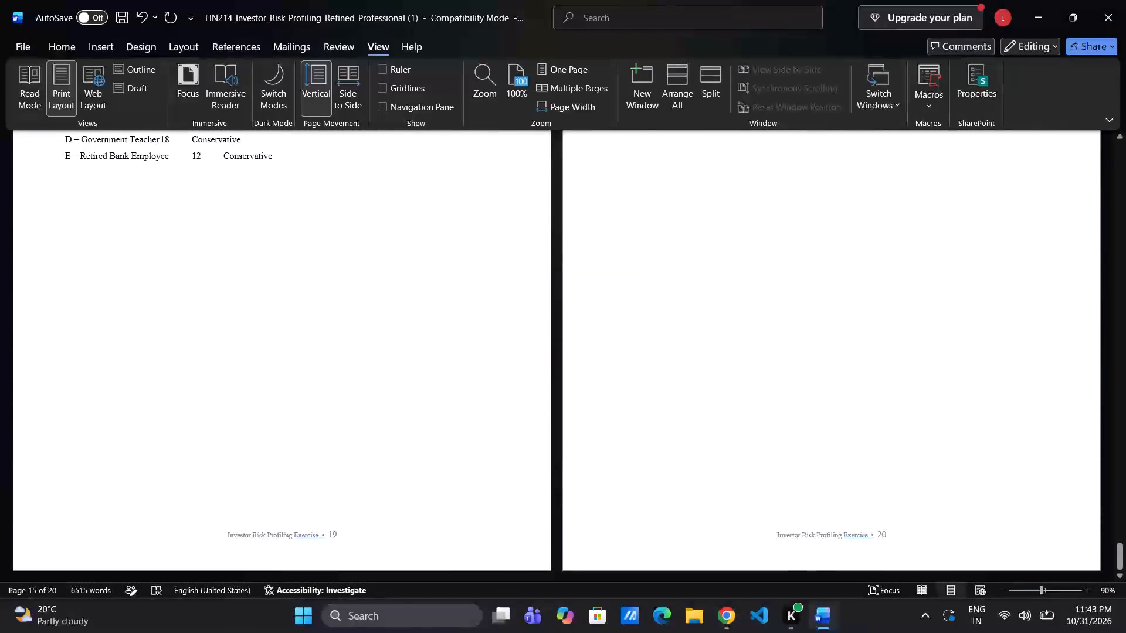
# Delete the score 12 and the gap after it in the Retired Bank Employee row of section 2.6.
pyautogui.click(220, 158)
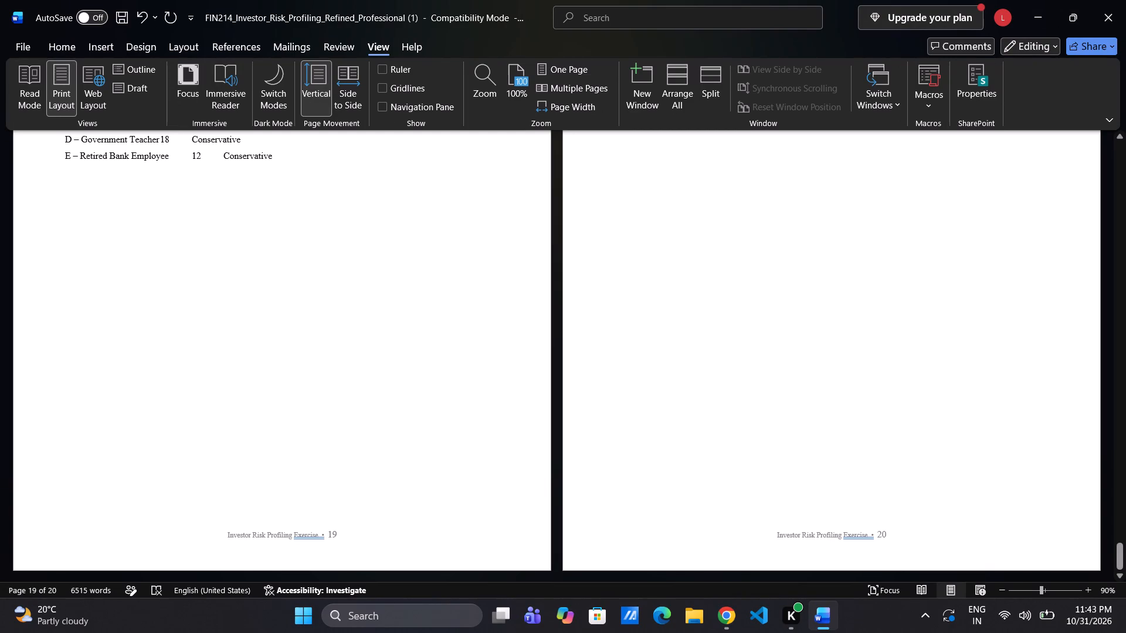
pyautogui.press('BackSpace')
pyautogui.press('space')
pyautogui.scroll(1, 208, 250)
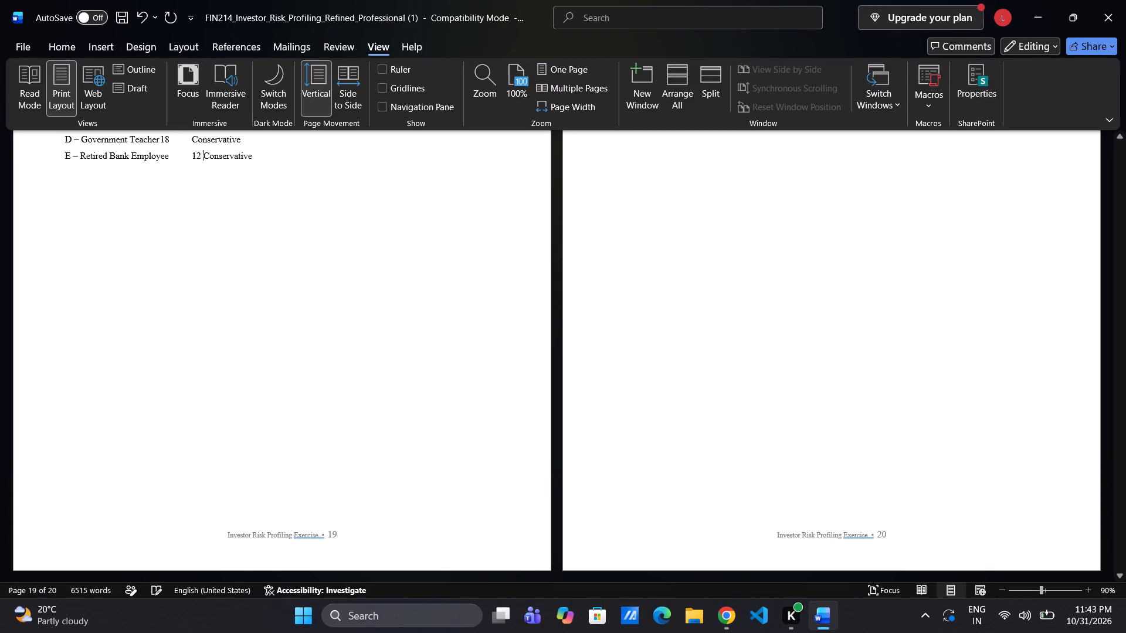
pyautogui.scroll(2, 208, 250)
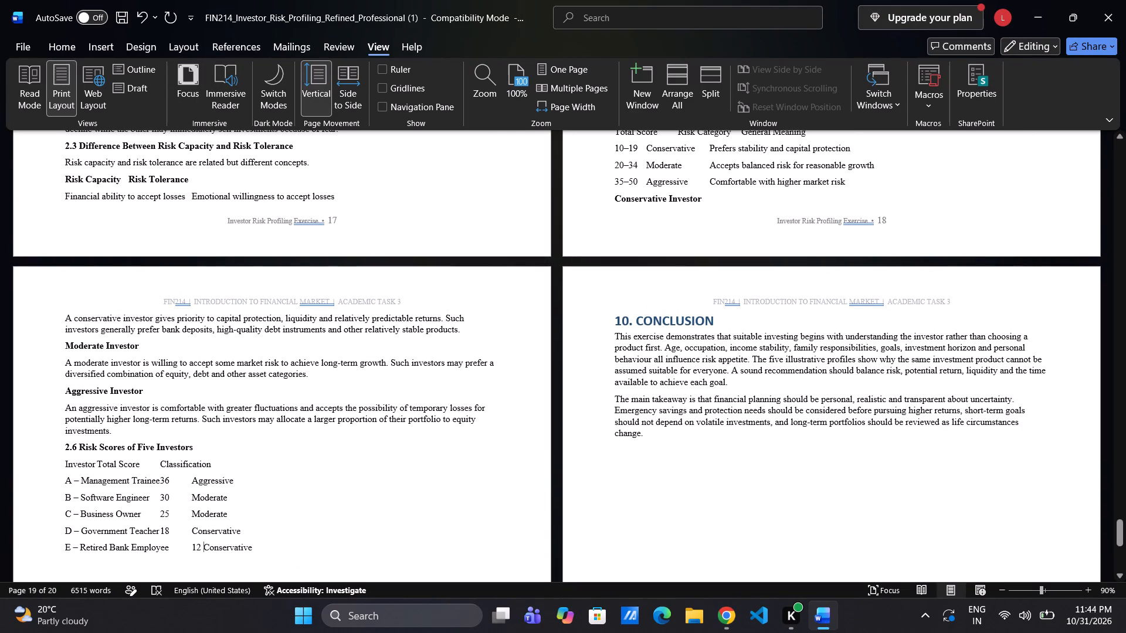
pyautogui.press('BackSpace')
pyautogui.press('BackSpace')
pyautogui.press('BackSpace')
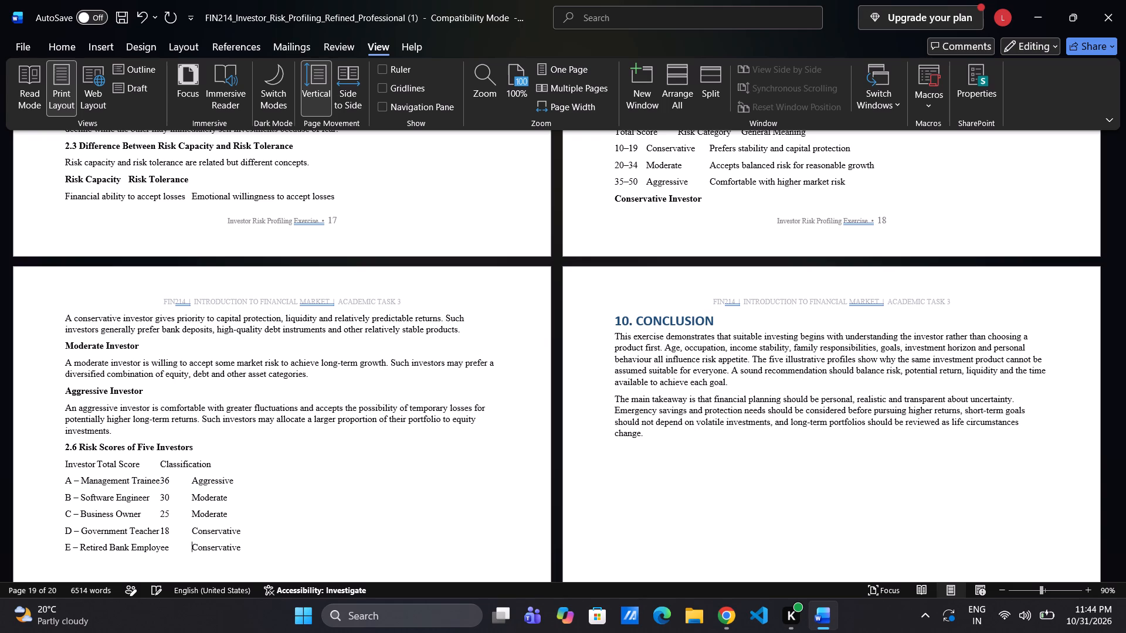
# Turn on AutoSave for the report, choosing OneDrive - Personal as the upload location.
pyautogui.hscroll(1, 221, 455)
pyautogui.keyDown('ctrl'); pyautogui.scroll(-9, 221, 455); pyautogui.keyUp('ctrl')
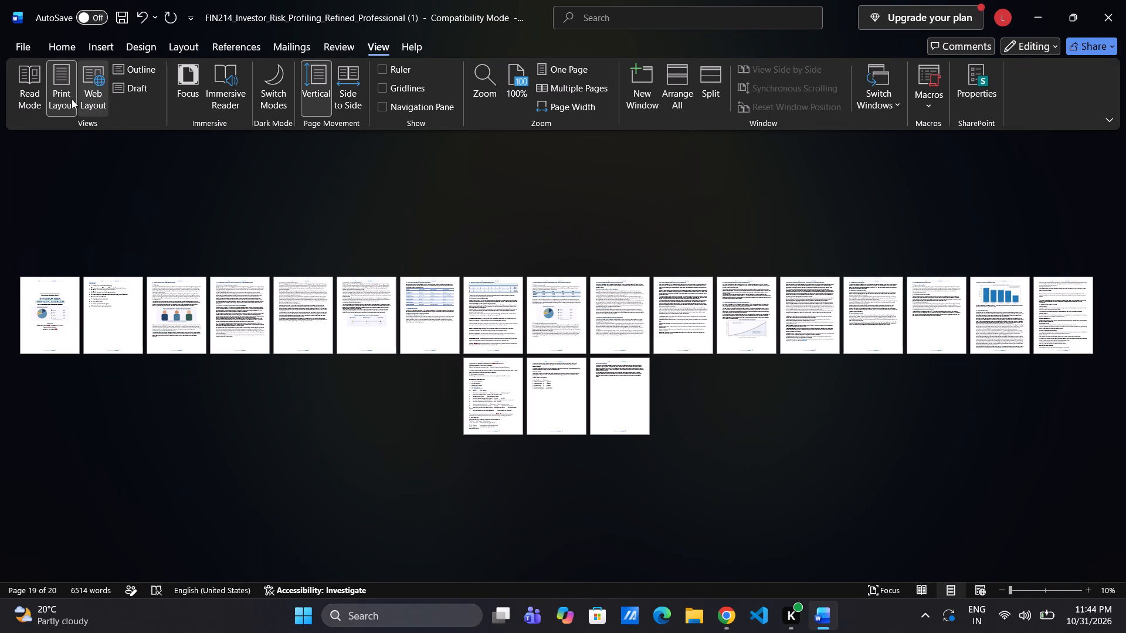
pyautogui.click(102, 16)
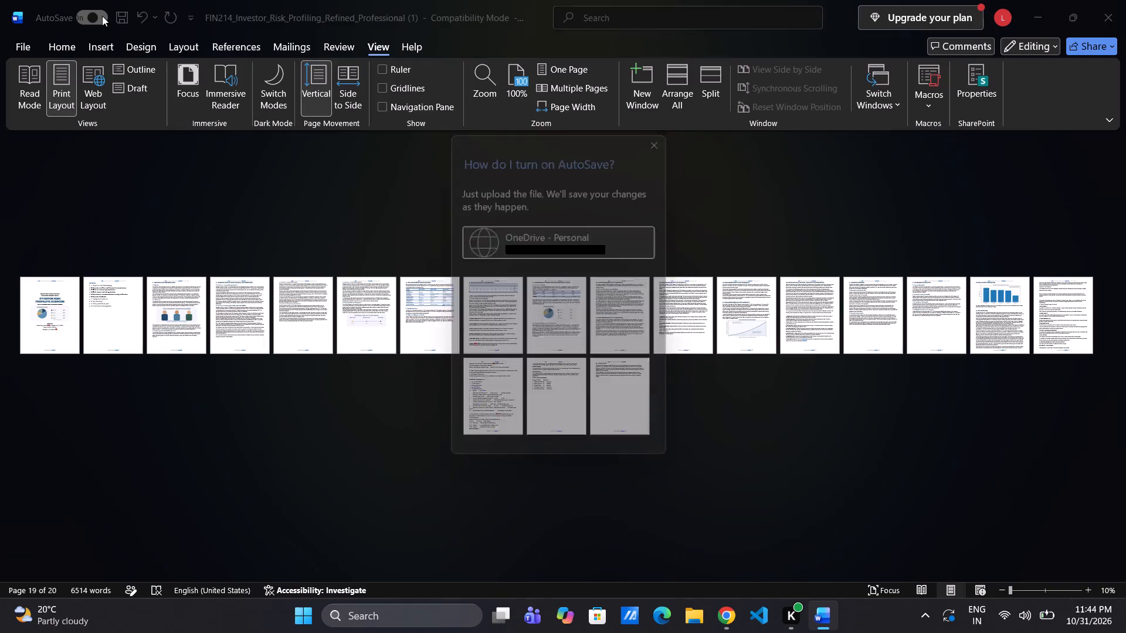
pyautogui.click(601, 235)
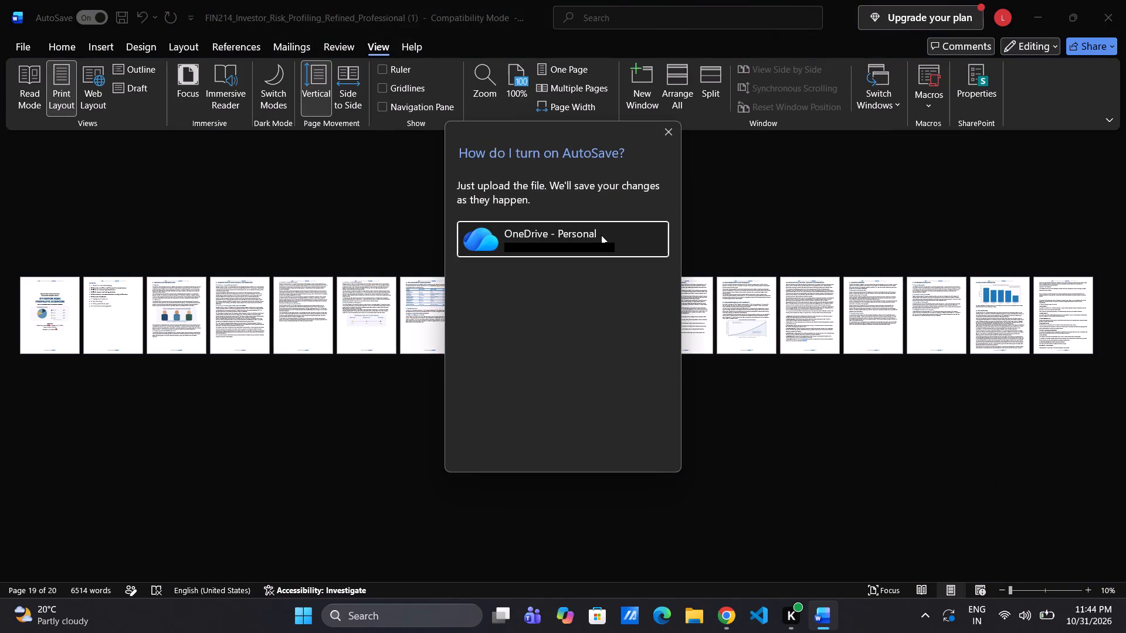
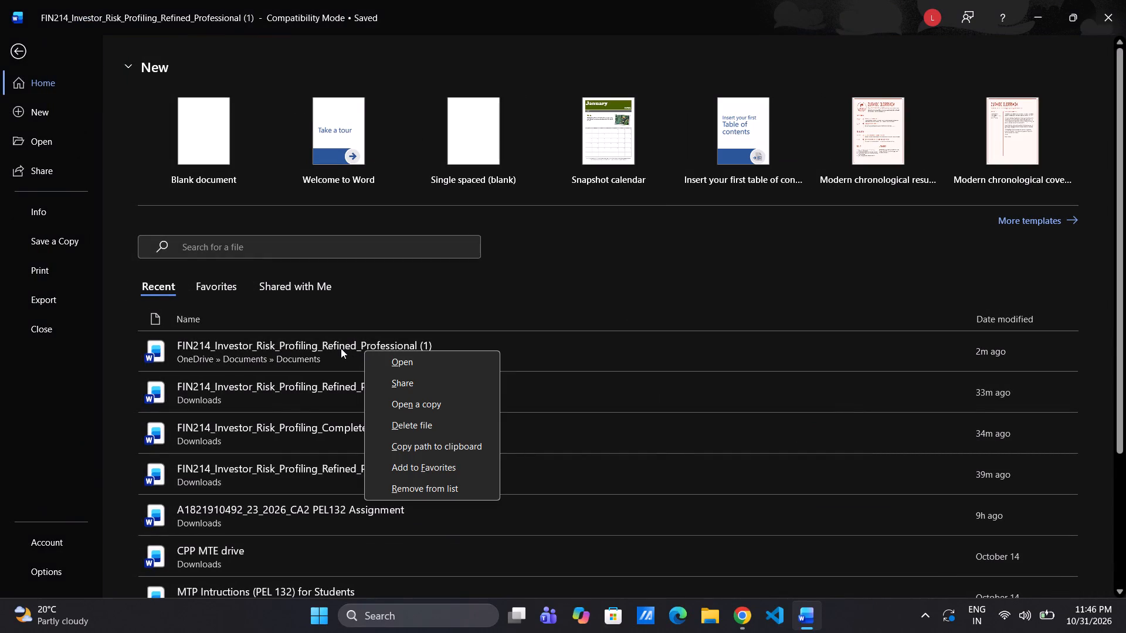
# Open the OneDrive copy of FIN214_Investor_Risk_Profiling_Refined_Professional (1) from the recent files.
pyautogui.click(341, 348)
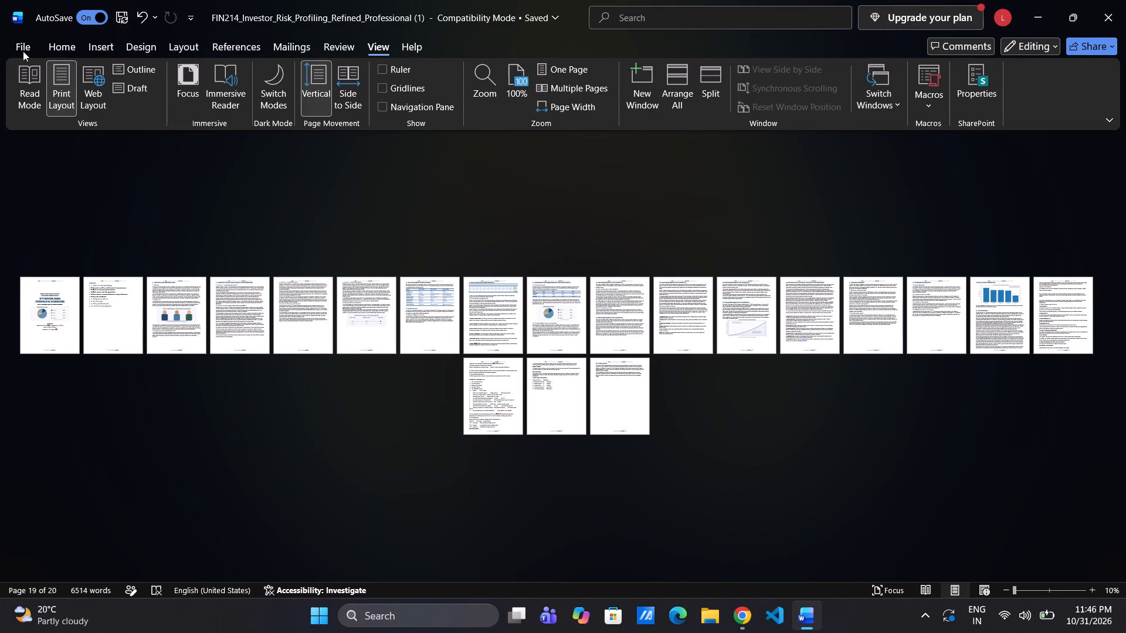
# Bring up the file options for the OneDrive copy of FIN214_Investor_Risk_Profiling_Refined_Professional (1) among the recent documents.
pyautogui.click(23, 51)
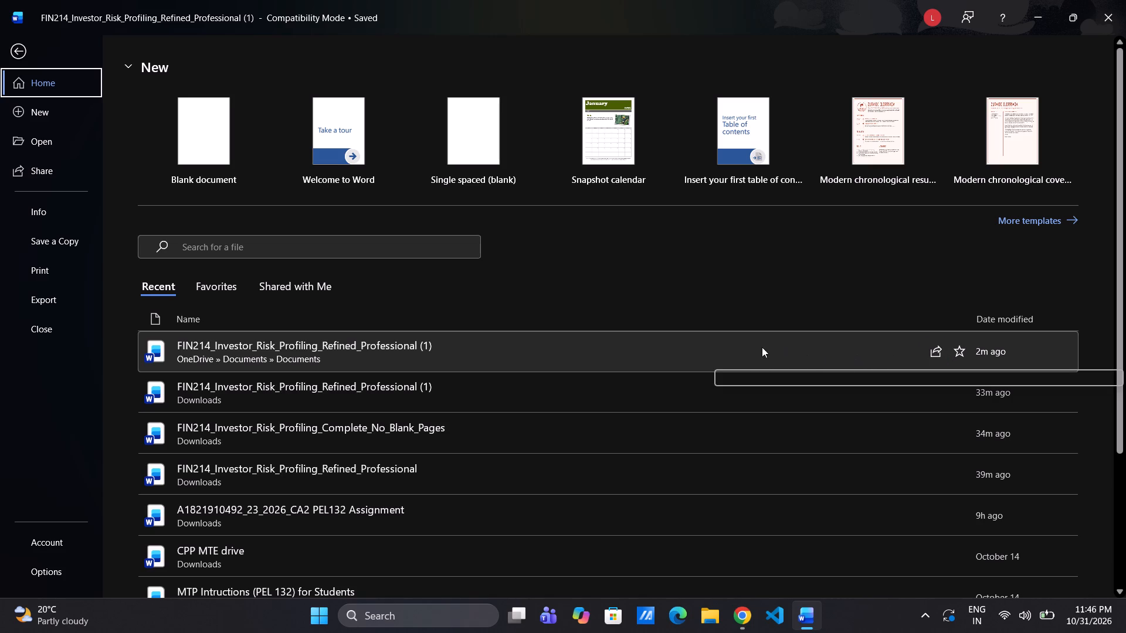
pyautogui.rightClick(459, 356)
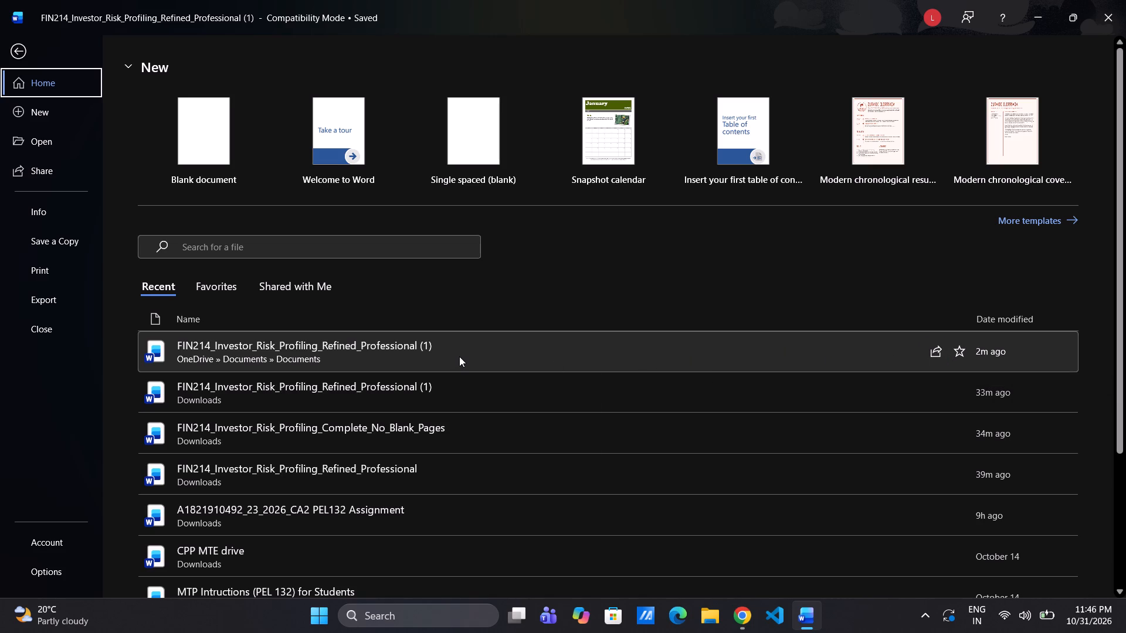
# Open the OneDrive copy of FIN214_Investor_Risk_Profiling_Refined_Professional (1) from the recent documents.
pyautogui.click(436, 356)
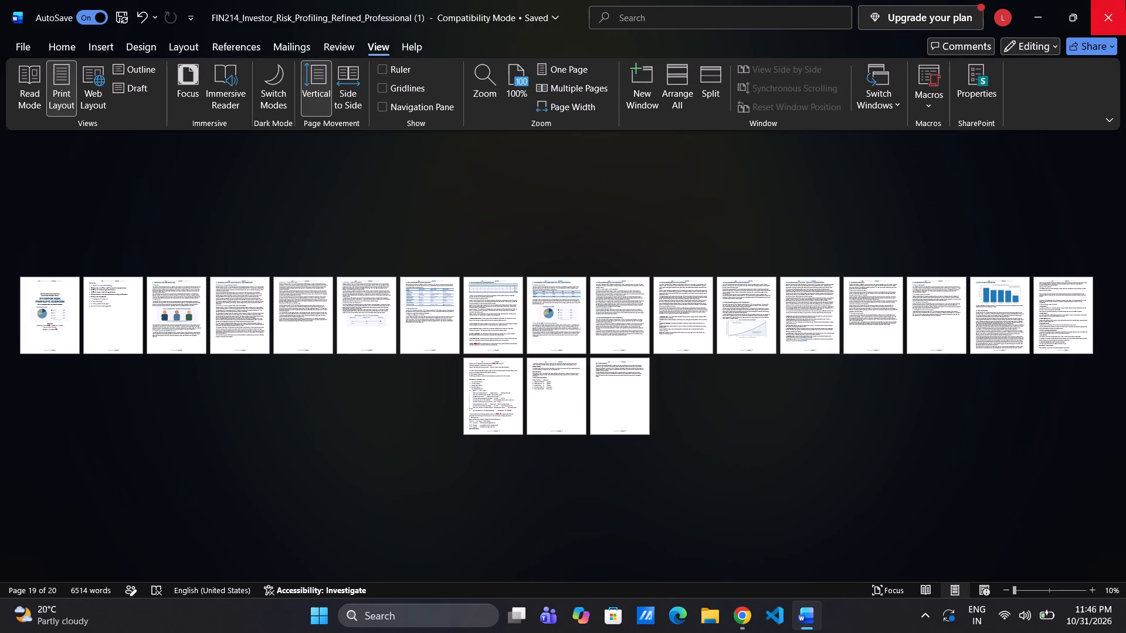
# Bring up the report's mode choices for editing, reviewing or viewing.
pyautogui.click(1018, 43)
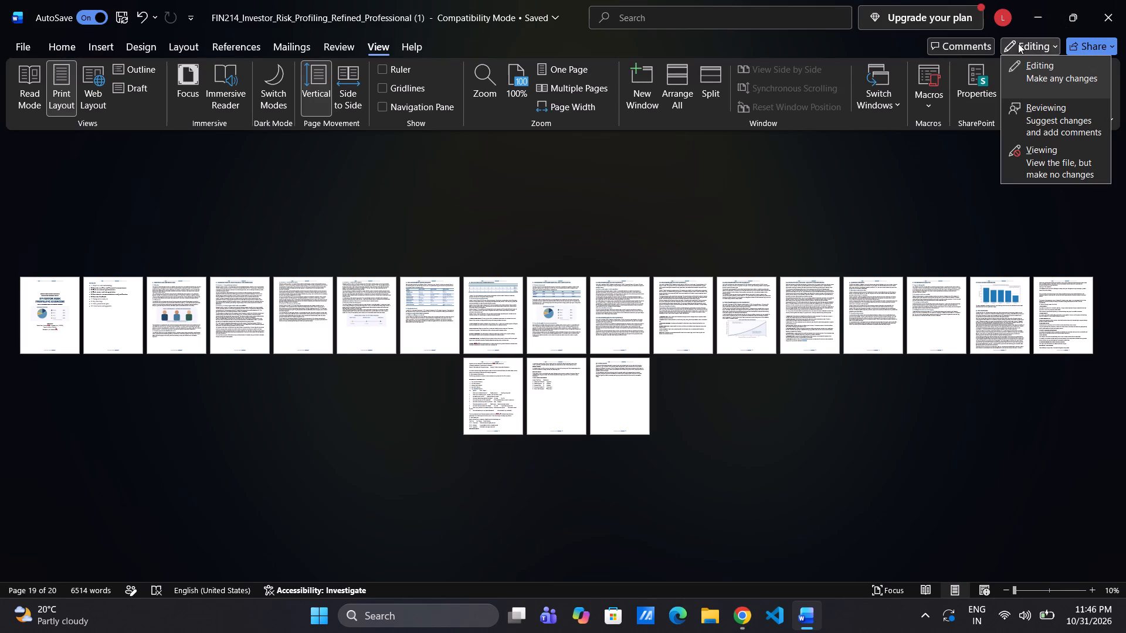
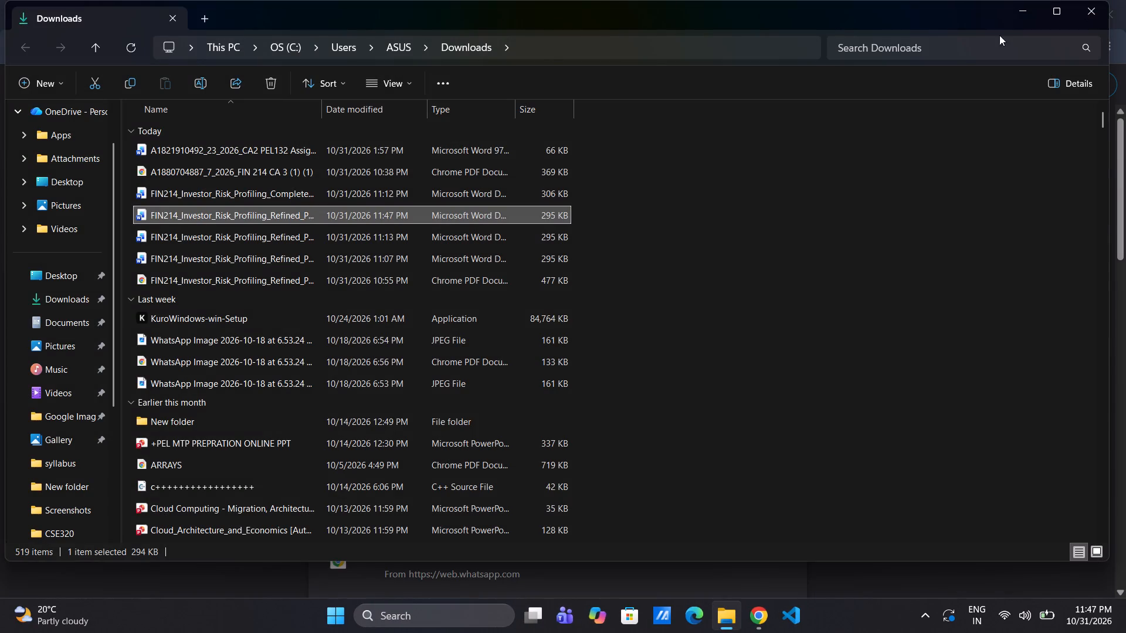
# Close the Downloads folder window to return to the download history in Chrome.
pyautogui.click(1080, 7)
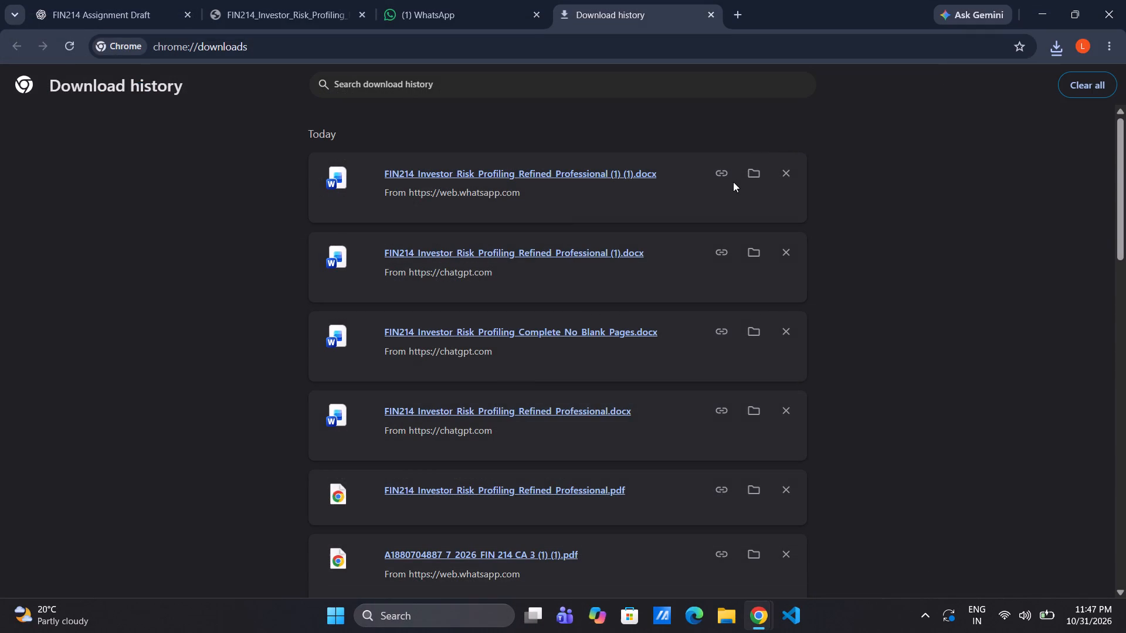
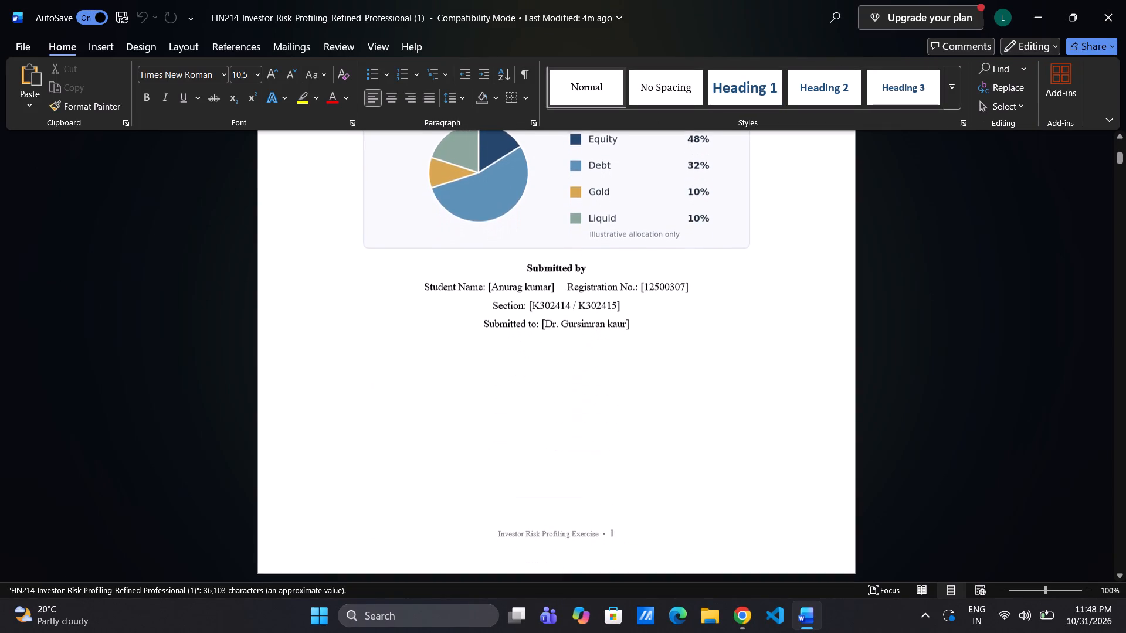
# Open the downloaded FIN214_Investor_Risk_Profiling_Refined_Professional (1) (1) from the recent documents to check its cover page, and close it.
pyautogui.scroll(1, 483, 420)
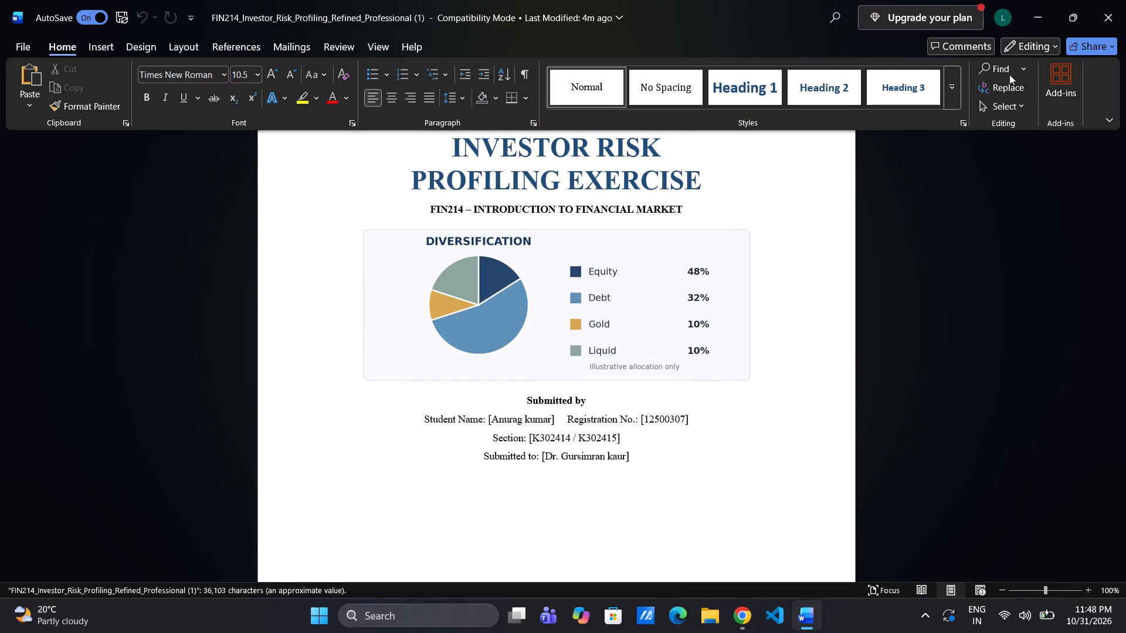
pyautogui.click(16, 47)
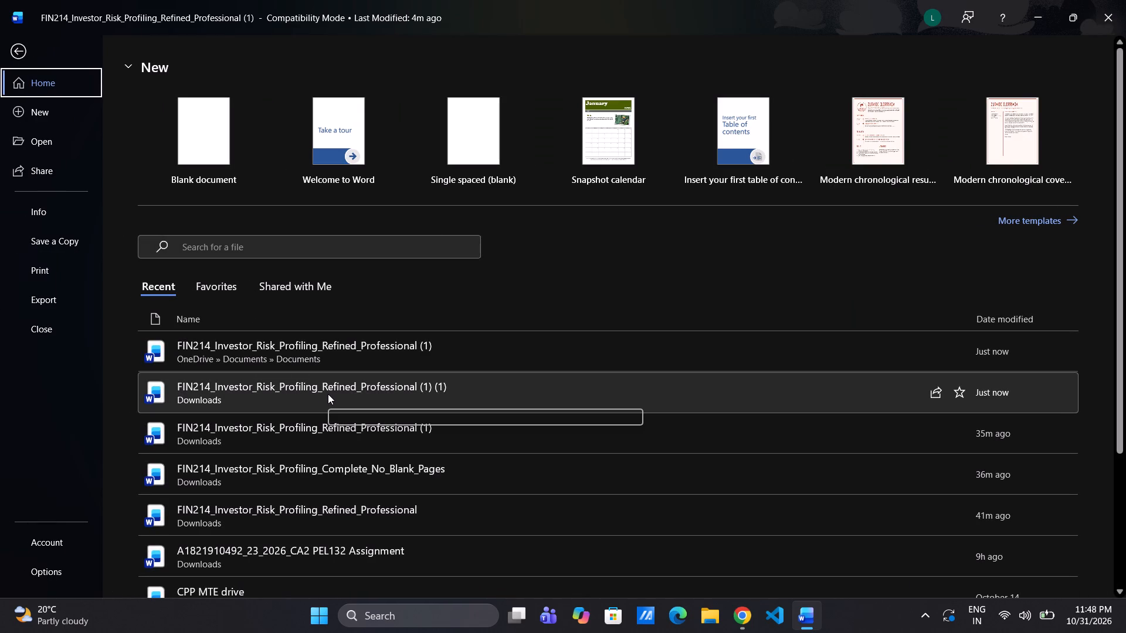
pyautogui.doubleClick(328, 394)
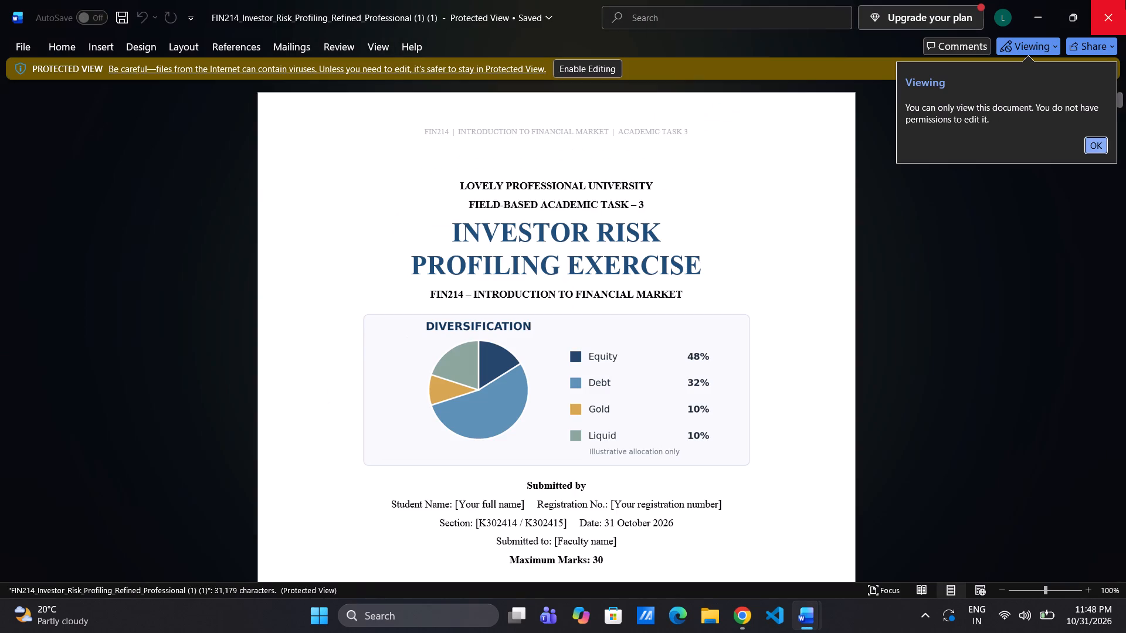
pyautogui.click(1125, 0)
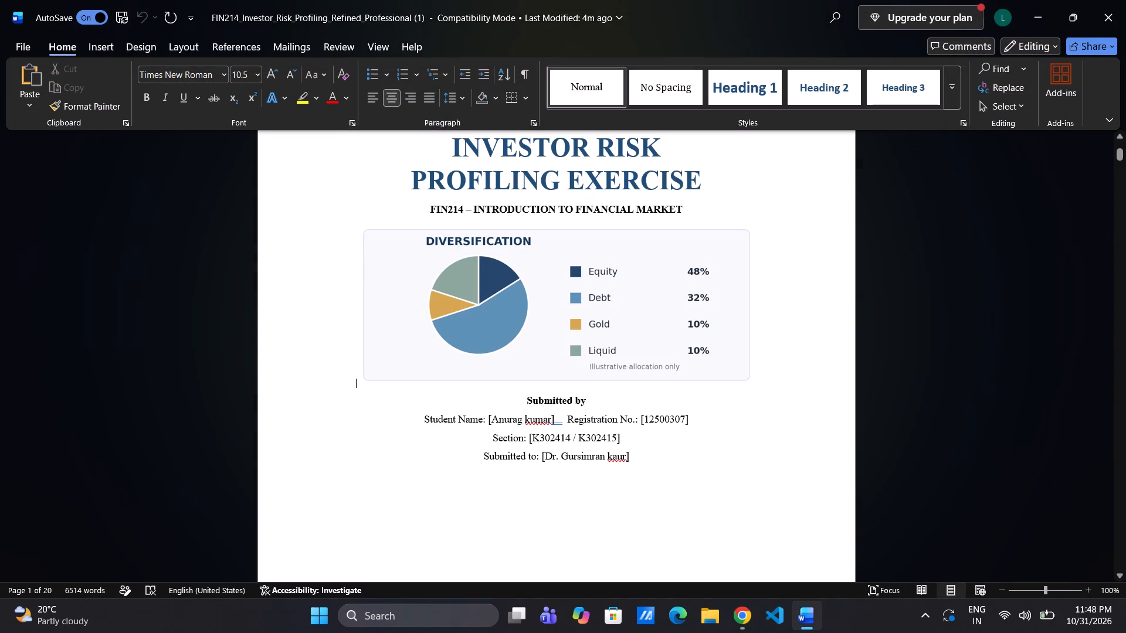
# Open the Downloads copy of FIN214_Investor_Risk_Profiling_Refined_Professional (1) from the recent documents.
pyautogui.click(16, 46)
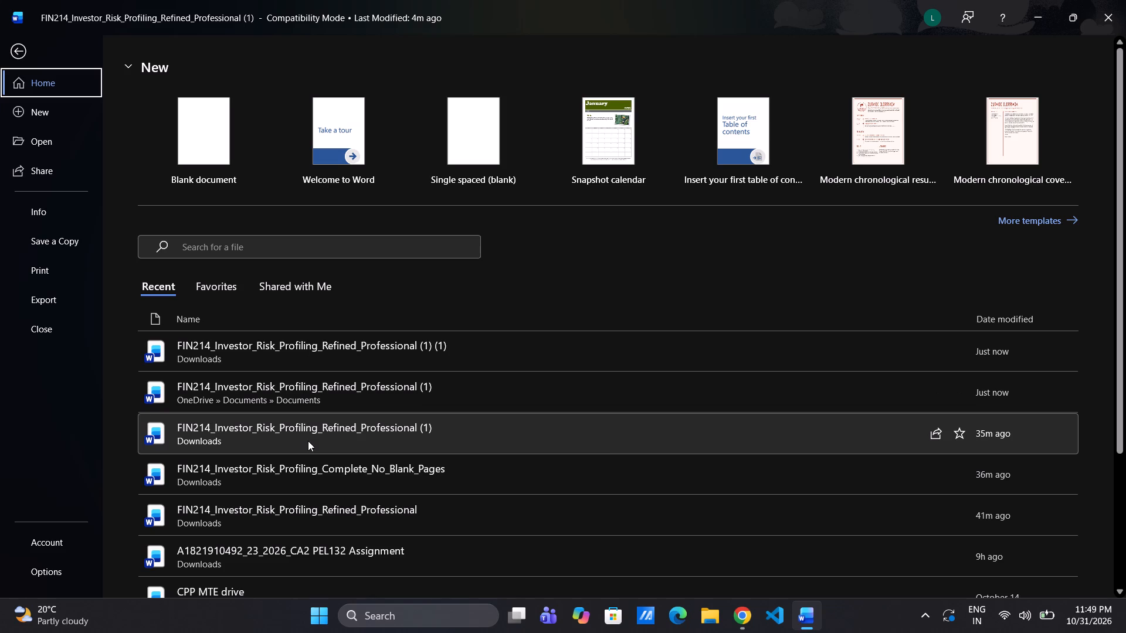
pyautogui.doubleClick(308, 441)
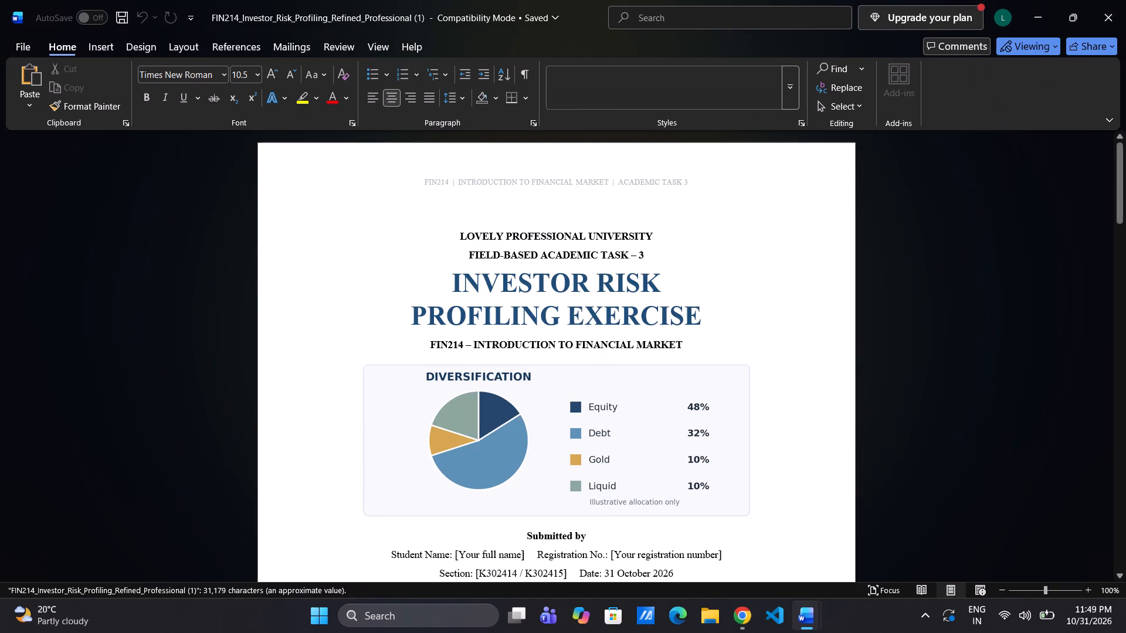
# Open the FIN214_Investor_Risk_Profiling_Refined_Professional (1) (1) copy from the recent documents.
pyautogui.scroll(-1, 308, 441)
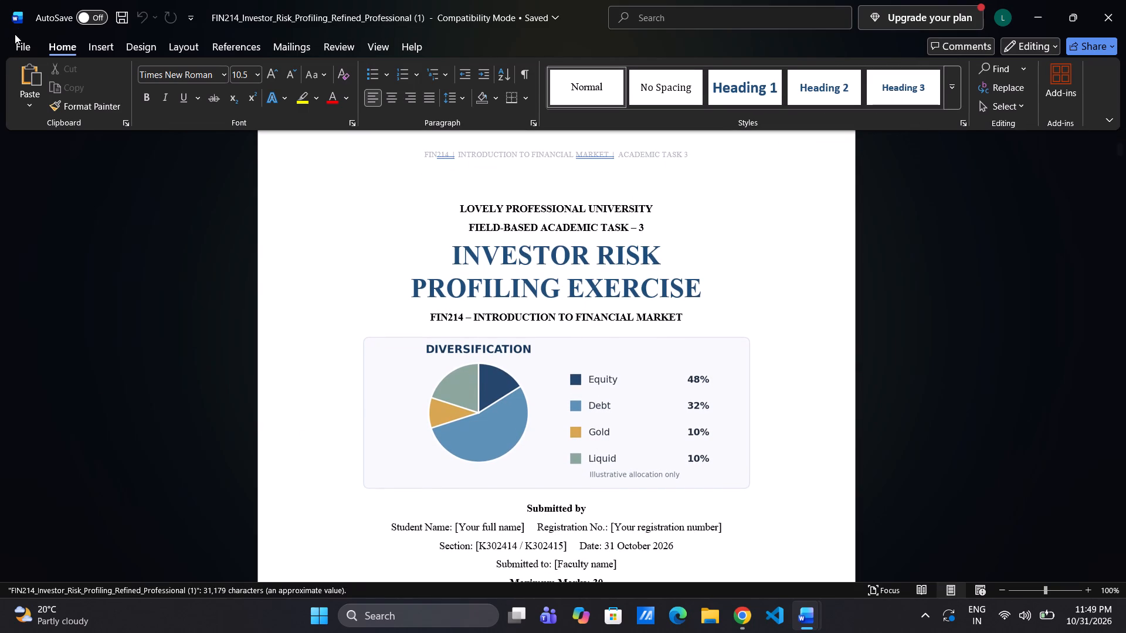
pyautogui.click(21, 44)
pyautogui.doubleClick(295, 398)
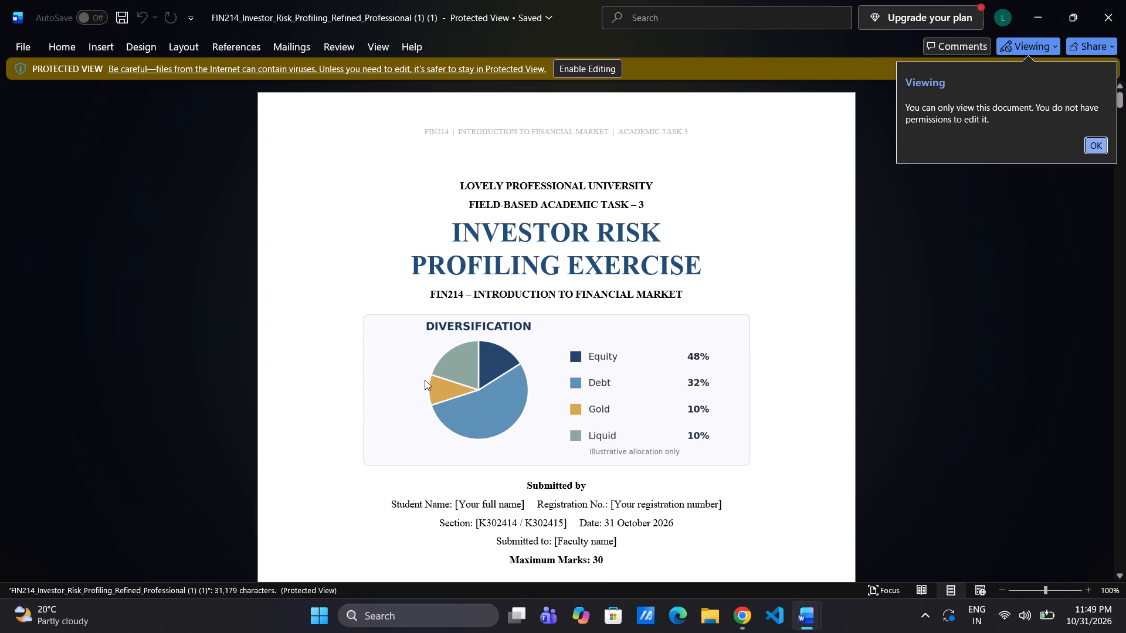
# Check the file information of the (1) (1) copy, including its storage location, and close that document.
pyautogui.click(19, 39)
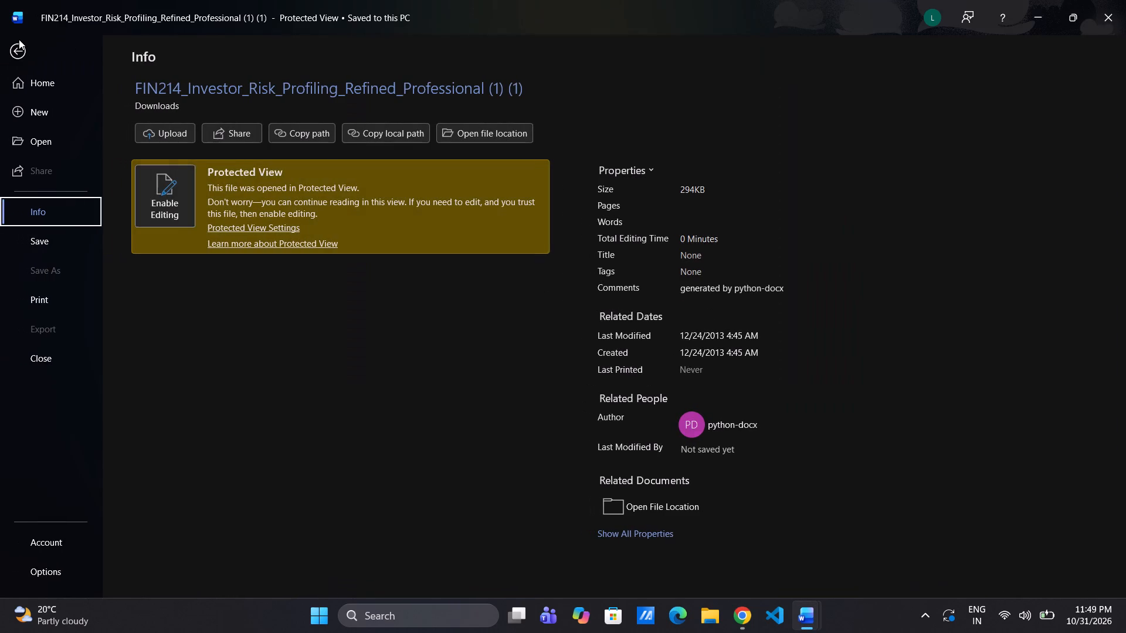
pyautogui.click(1113, 0)
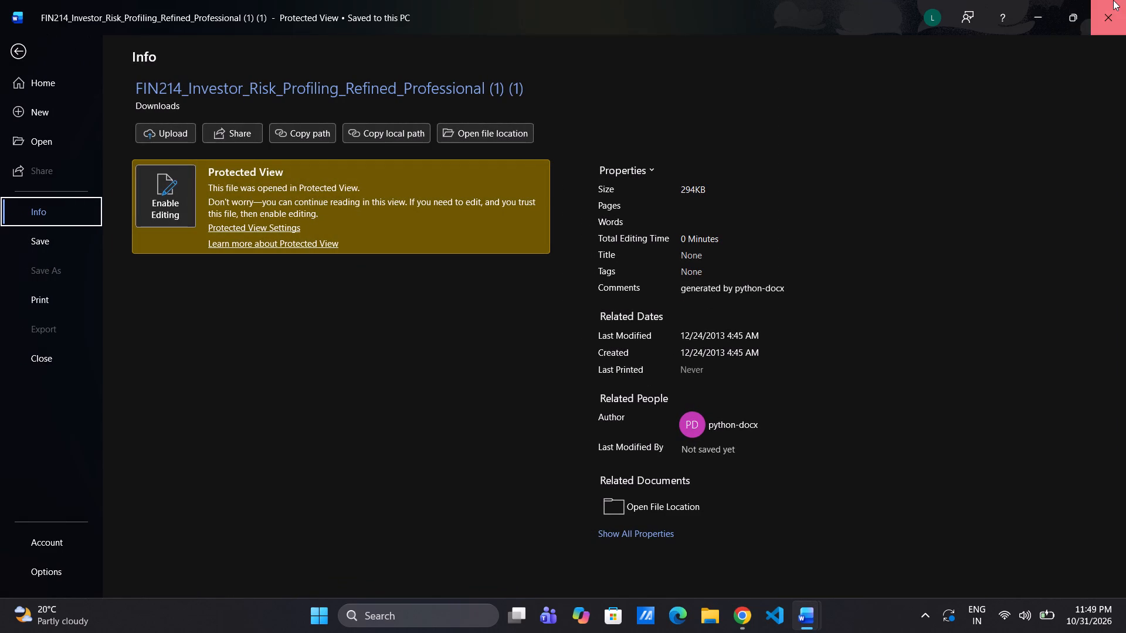
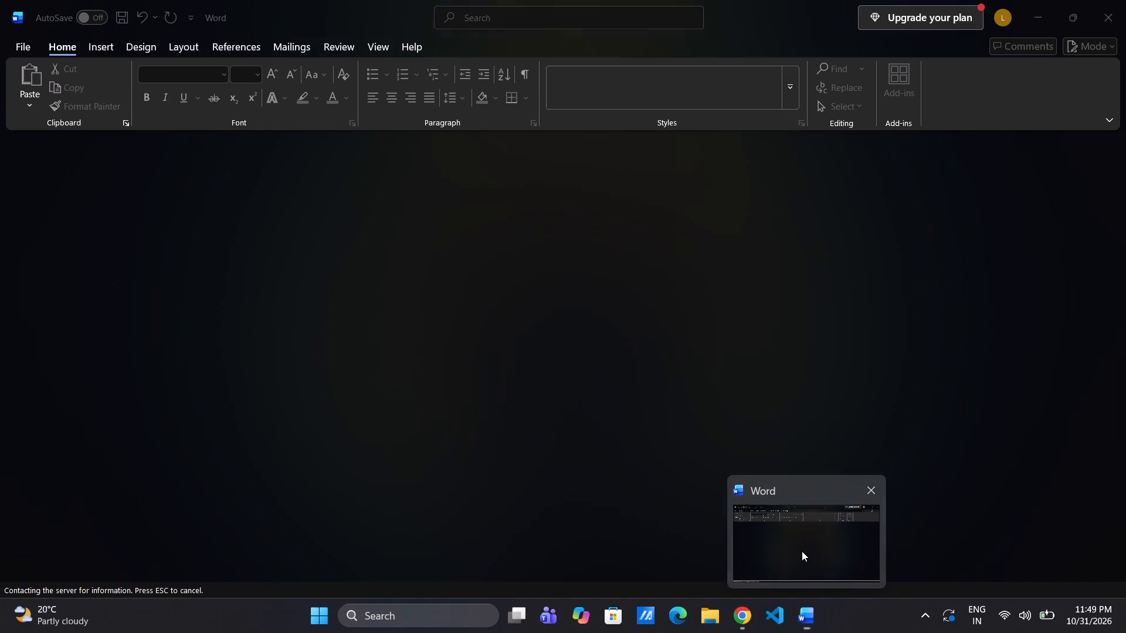
# Close the empty Word window that remains with no document open.
pyautogui.click(1125, 0)
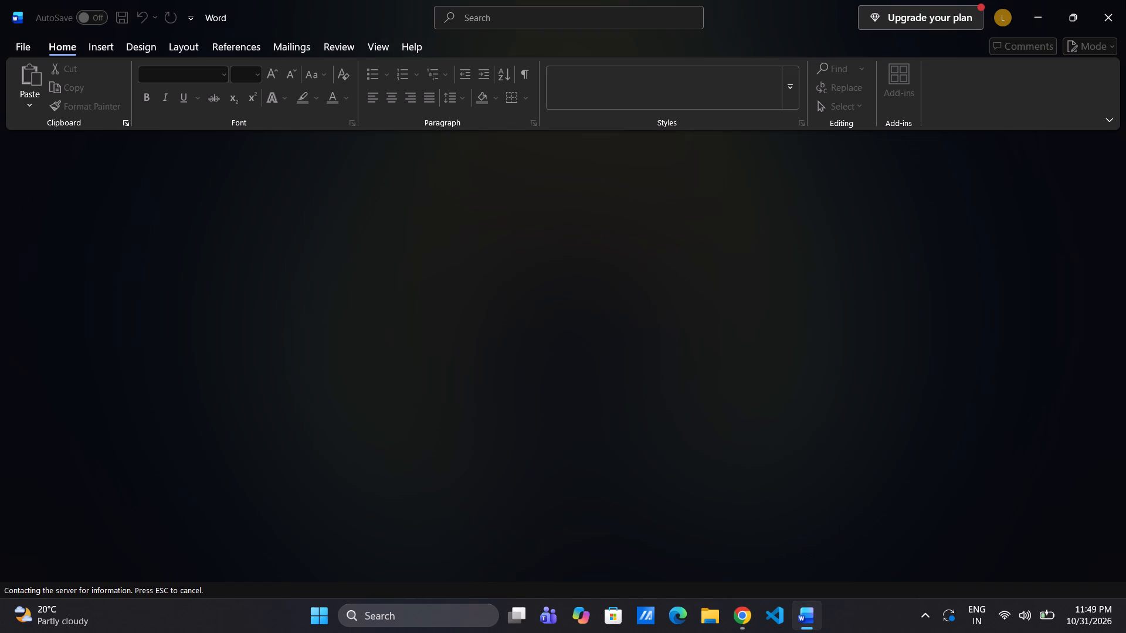
pyautogui.click(1125, 0)
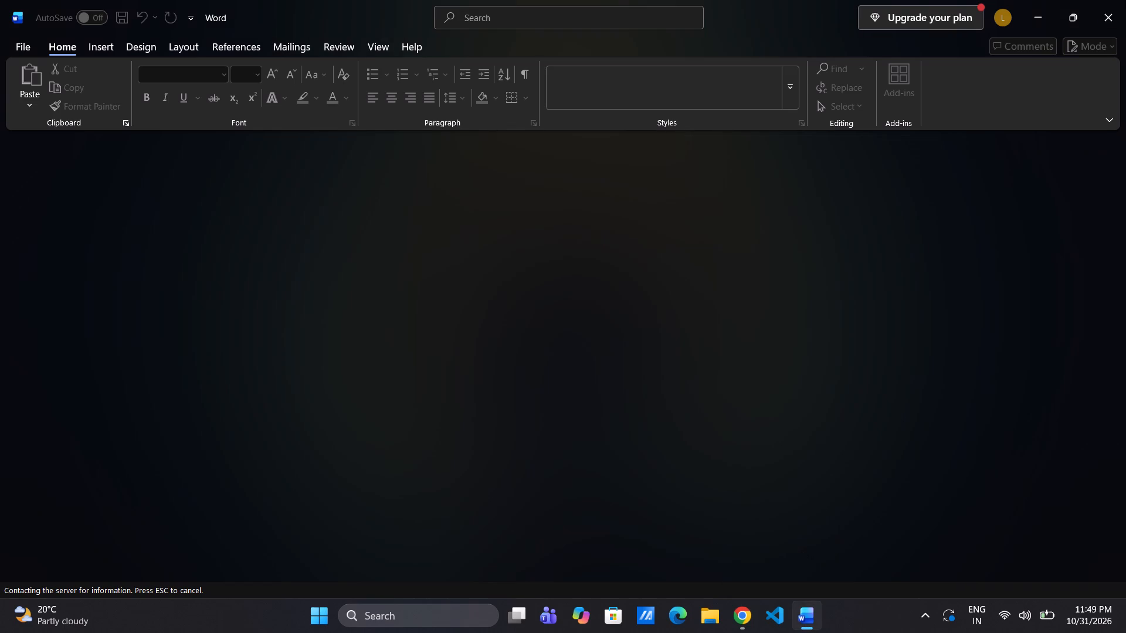
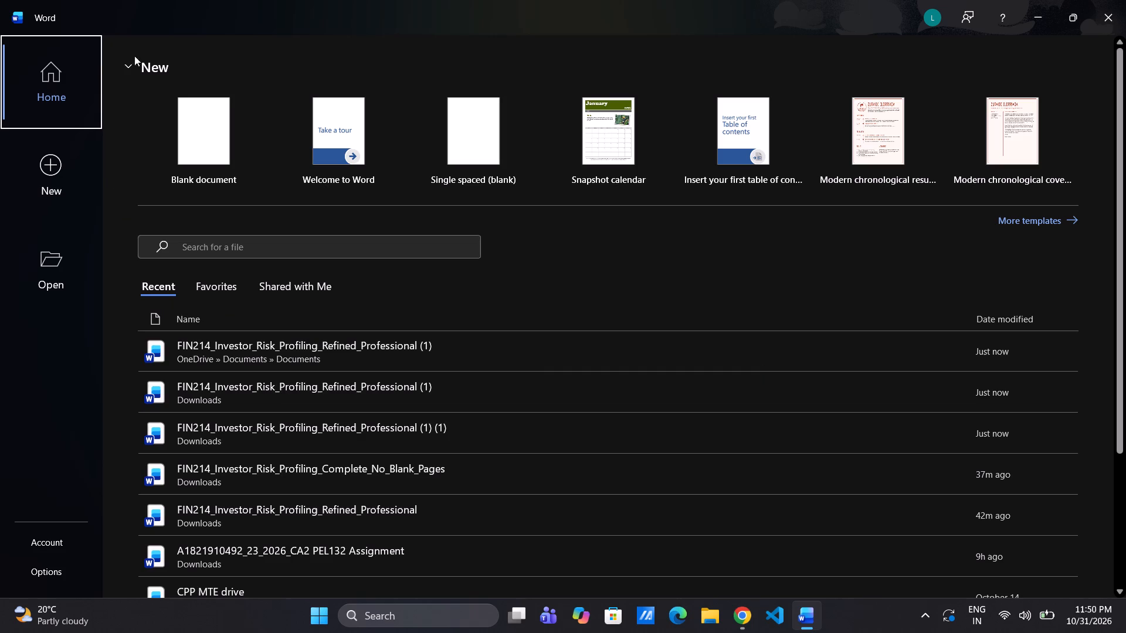
# Open the OneDrive Documents copy of FIN214_Investor_Risk_Profiling_Refined_Professional (1) from the recent files and view its cover page.
pyautogui.doubleClick(351, 345)
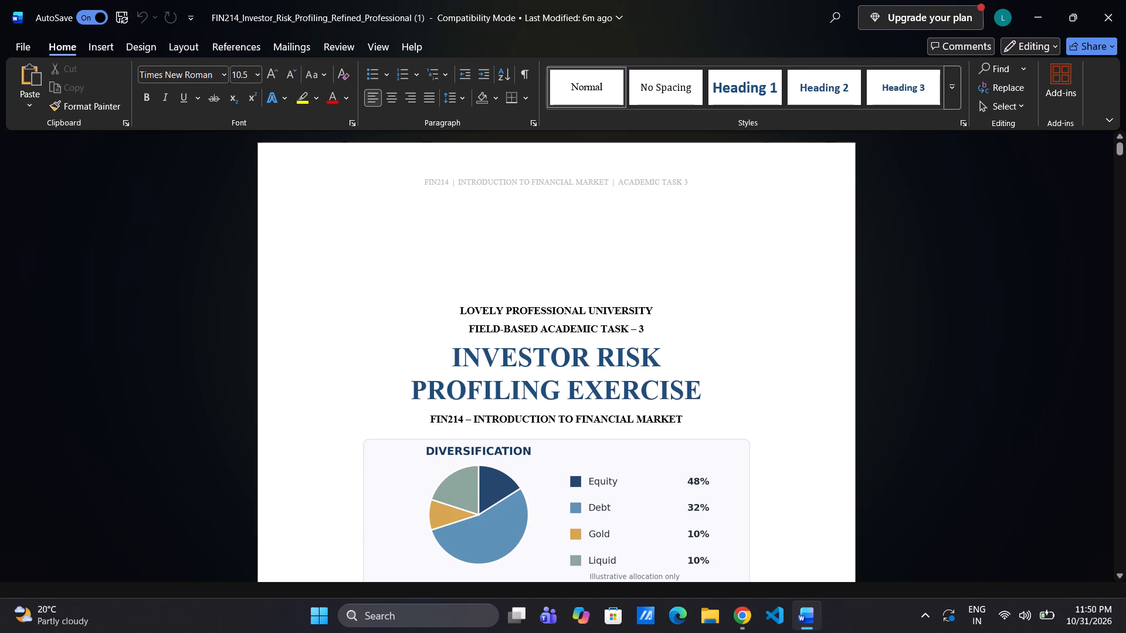
pyautogui.scroll(-1, 665, 482)
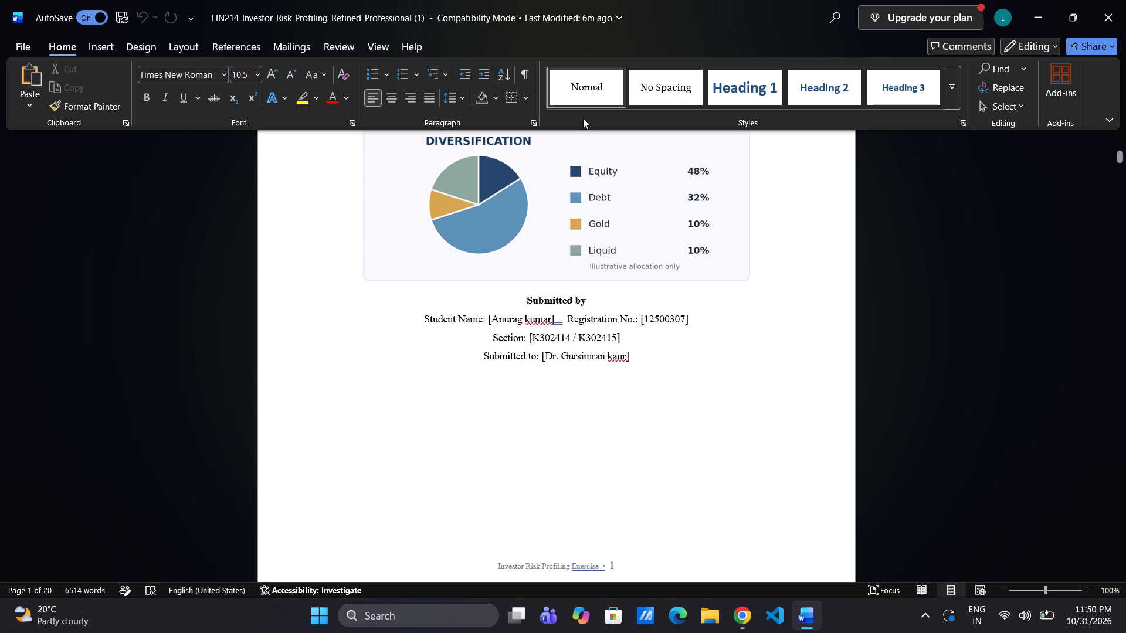
# Start exporting the report as a PDF/XPS document.
pyautogui.click(22, 48)
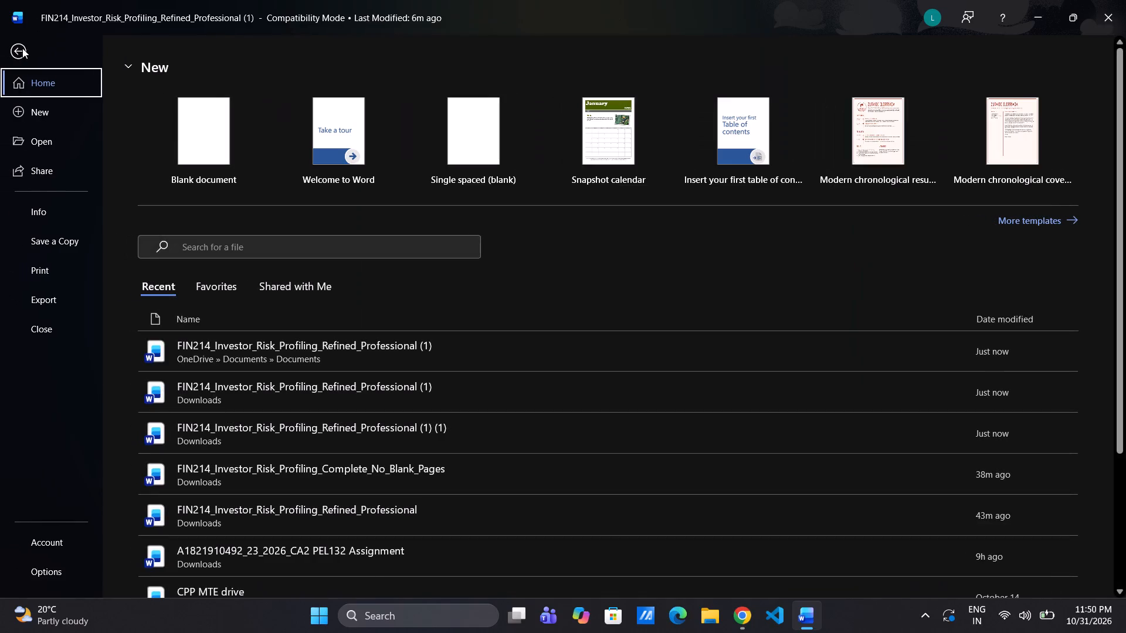
pyautogui.click(61, 249)
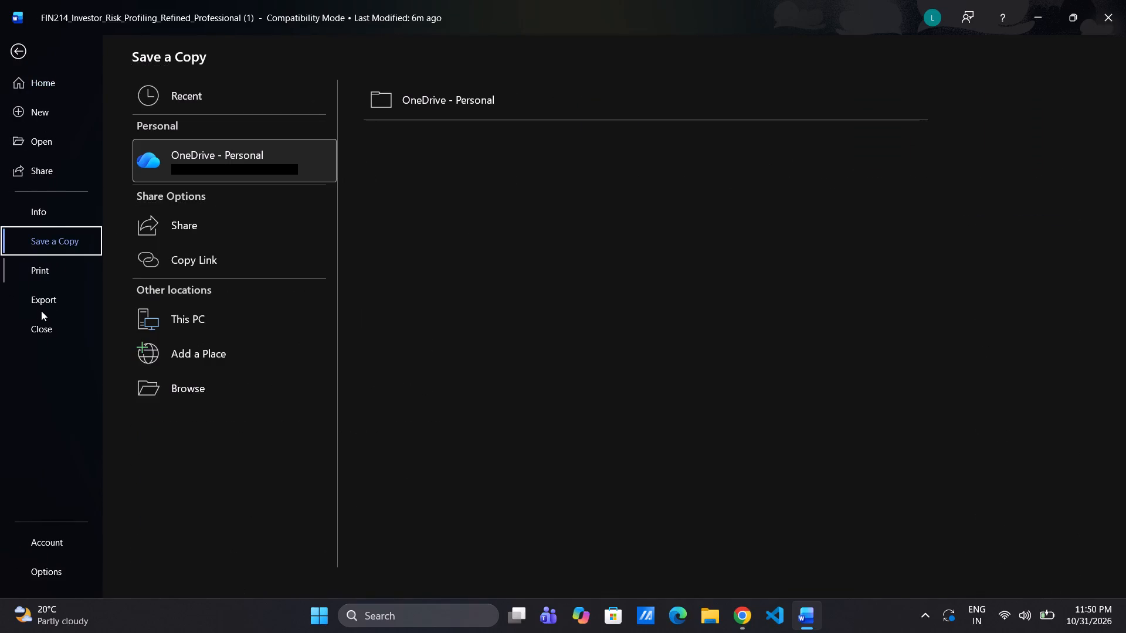
pyautogui.click(50, 298)
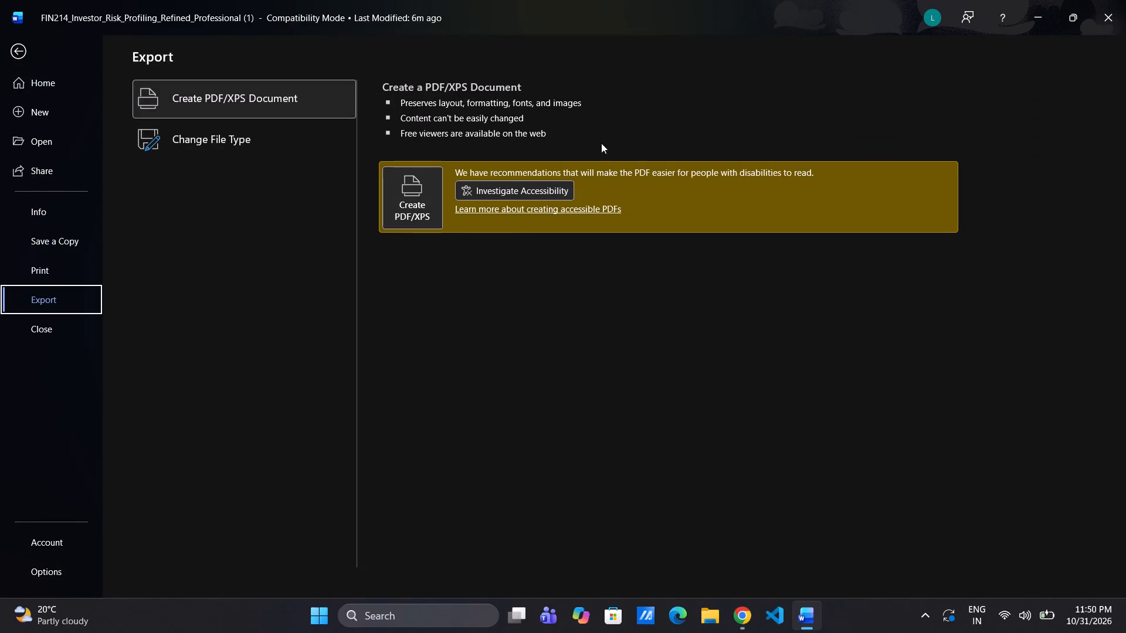
pyautogui.click(409, 219)
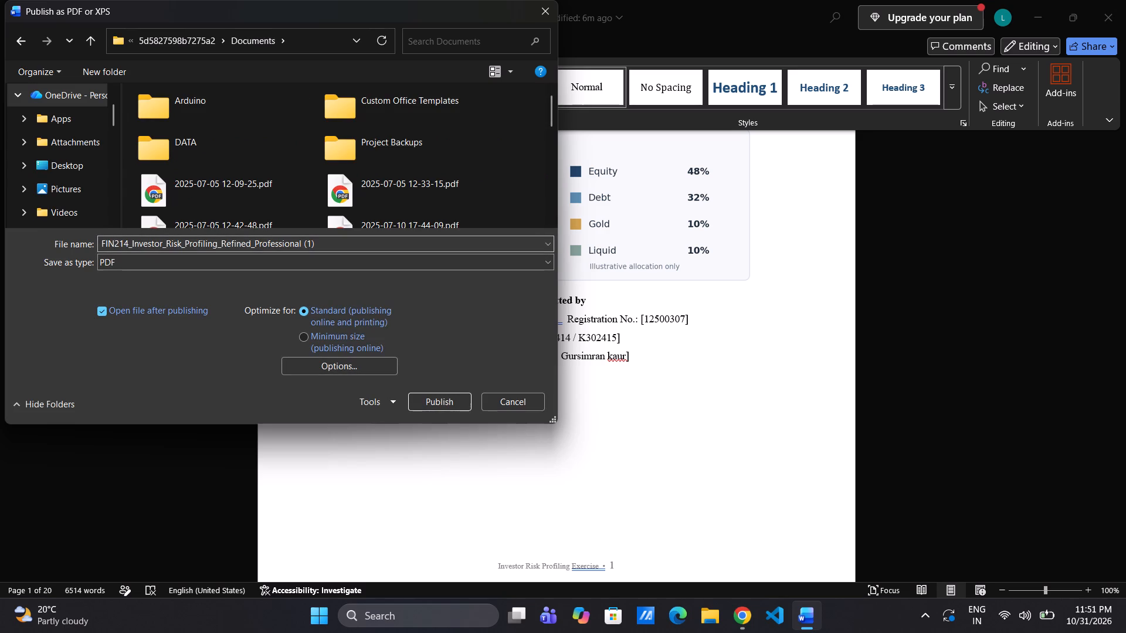
# Shorten the PDF's file name to FIN214, keeping the OneDrive Documents folder as destination.
pyautogui.click(374, 247)
pyautogui.click(374, 247)
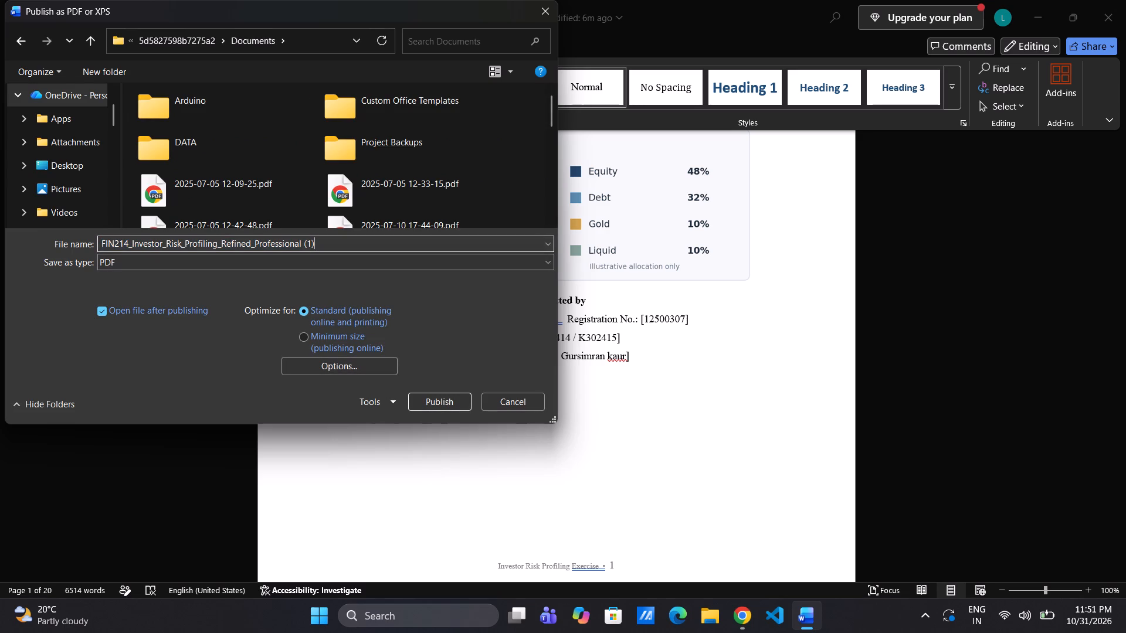
pyautogui.click(374, 247)
pyautogui.press('BackSpace')
pyautogui.press('BackSpace')
pyautogui.press('BackSpace')
pyautogui.press('BackSpace')
pyautogui.press('BackSpace')
pyautogui.press('BackSpace')
pyautogui.press('BackSpace')
pyautogui.press('BackSpace')
pyautogui.press('BackSpace')
pyautogui.press('BackSpace')
pyautogui.press('BackSpace')
pyautogui.press('BackSpace')
pyautogui.press('BackSpace')
pyautogui.press('BackSpace')
pyautogui.press('BackSpace')
pyautogui.press('BackSpace')
pyautogui.press('BackSpace')
pyautogui.press('BackSpace')
pyautogui.press('BackSpace')
pyautogui.press('BackSpace')
pyautogui.press('BackSpace')
pyautogui.press('BackSpace')
pyautogui.press('BackSpace')
pyautogui.press('BackSpace')
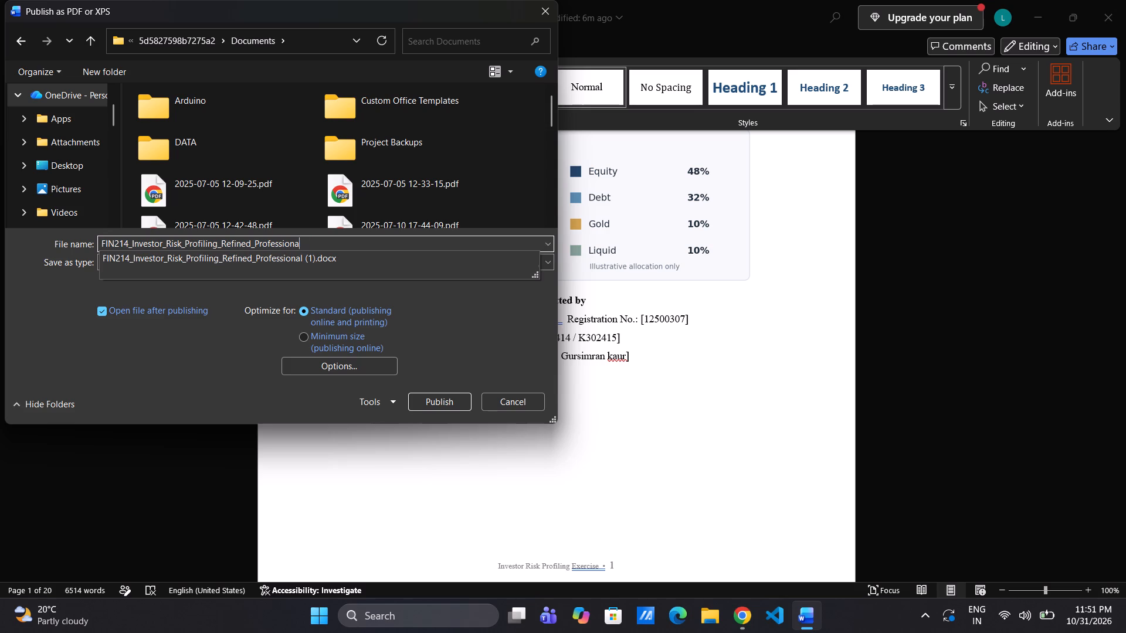
pyautogui.press('BackSpace')
pyautogui.press('BackSpace')
pyautogui.press('BackSpace')
pyautogui.press('BackSpace')
pyautogui.press('BackSpace')
pyautogui.press('BackSpace')
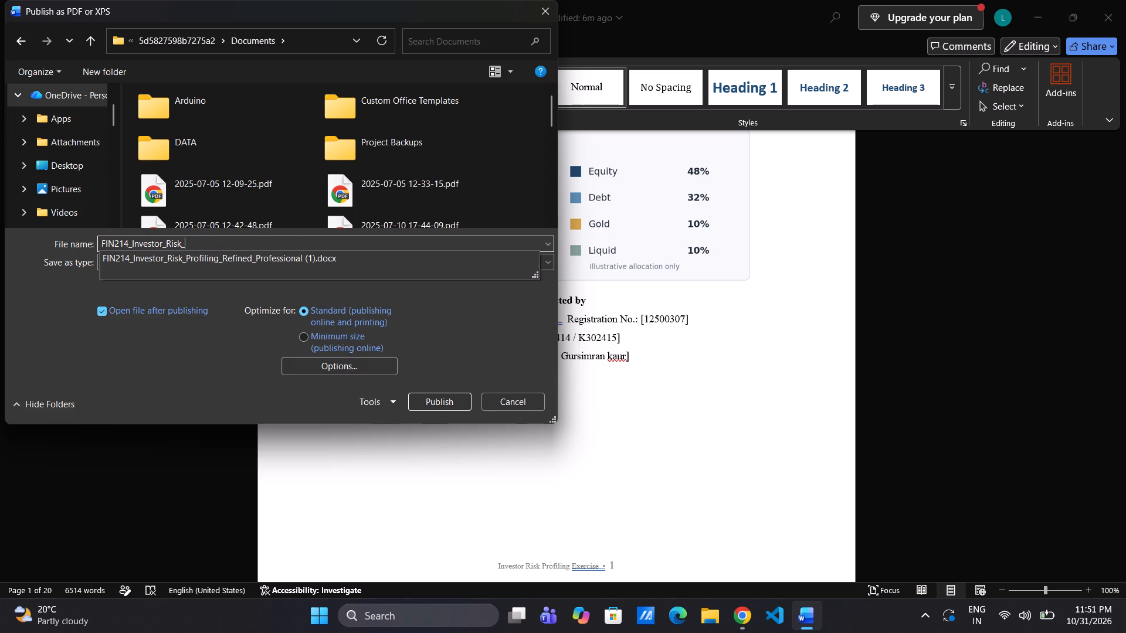
pyautogui.press('BackSpace')
pyautogui.press('BackSpace')
pyautogui.press('BackSpace')
pyautogui.press('BackSpace')
pyautogui.press('BackSpace')
pyautogui.press('BackSpace')
pyautogui.press('BackSpace')
pyautogui.press('BackSpace')
pyautogui.press('BackSpace')
pyautogui.press('BackSpace')
pyautogui.press('BackSpace')
pyautogui.press('BackSpace')
pyautogui.press('BackSpace')
pyautogui.press('BackSpace')
pyautogui.press('BackSpace')
pyautogui.press('BackSpace')
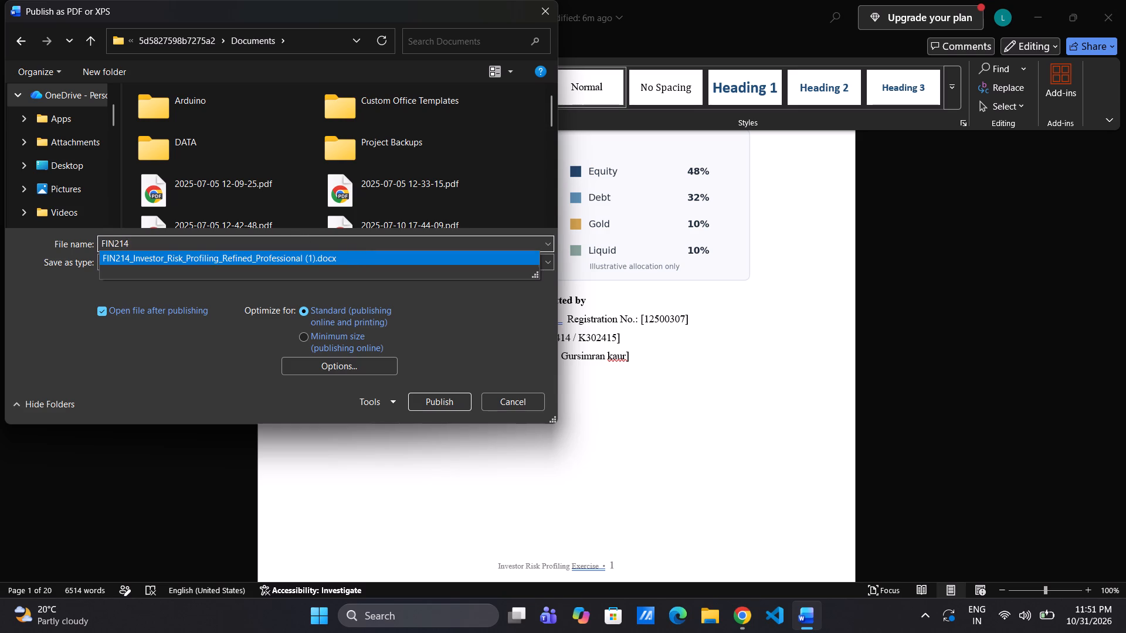
pyautogui.click(145, 353)
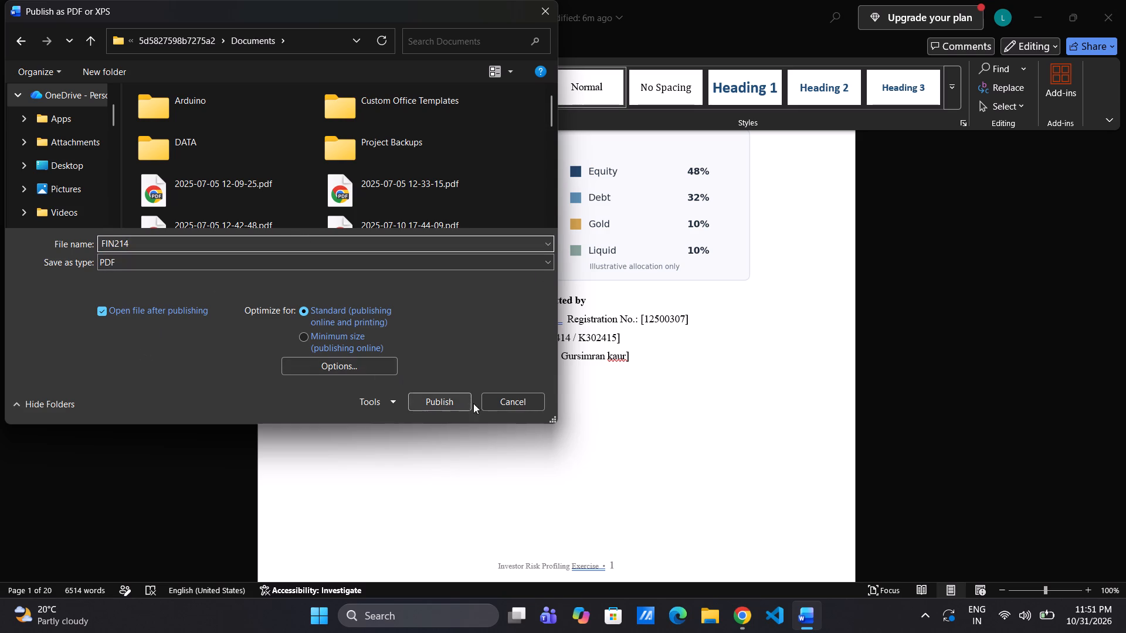
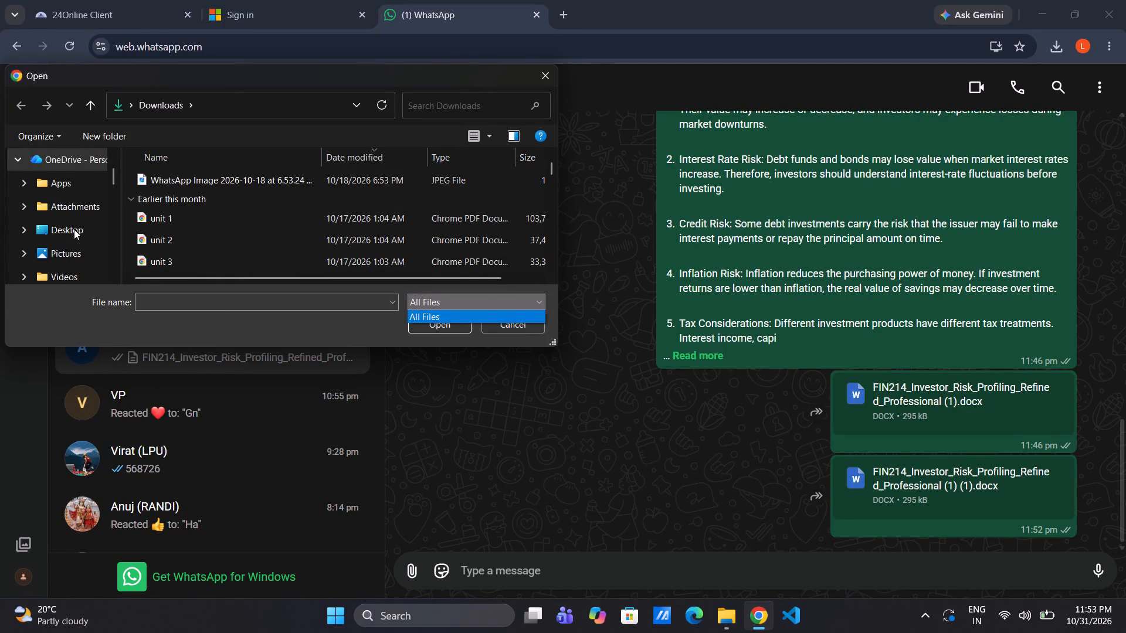
# Look through the Documents, OneDrive - Personal and Downloads folders for the FIN214 report file to attach to the WhatsApp chat.
pyautogui.click(74, 229)
pyautogui.scroll(-1, 74, 229)
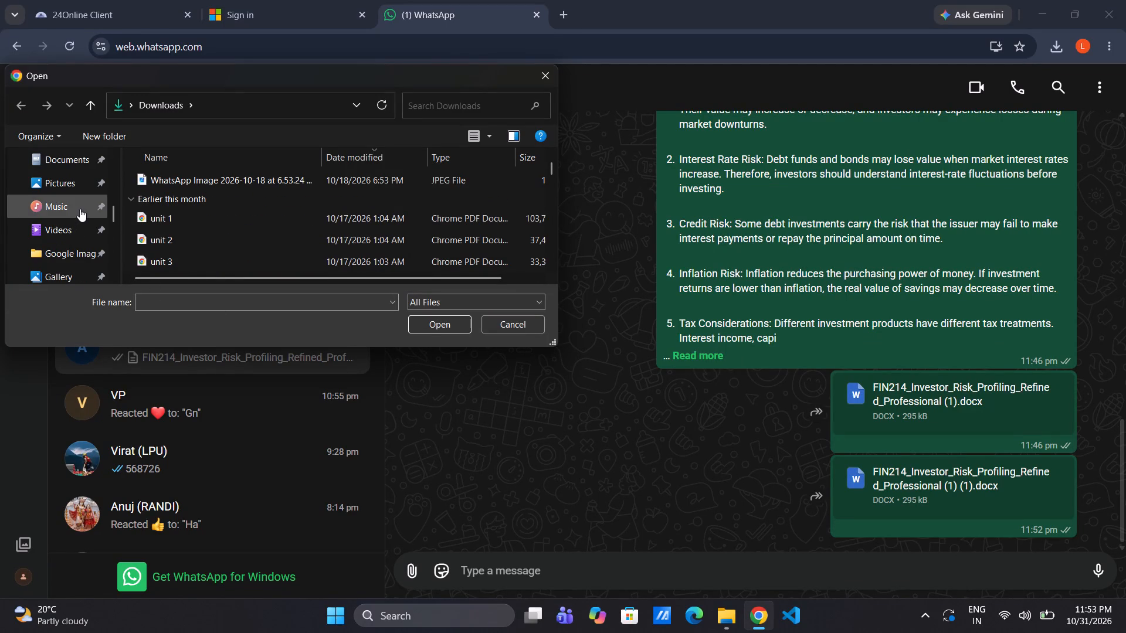
pyautogui.click(76, 162)
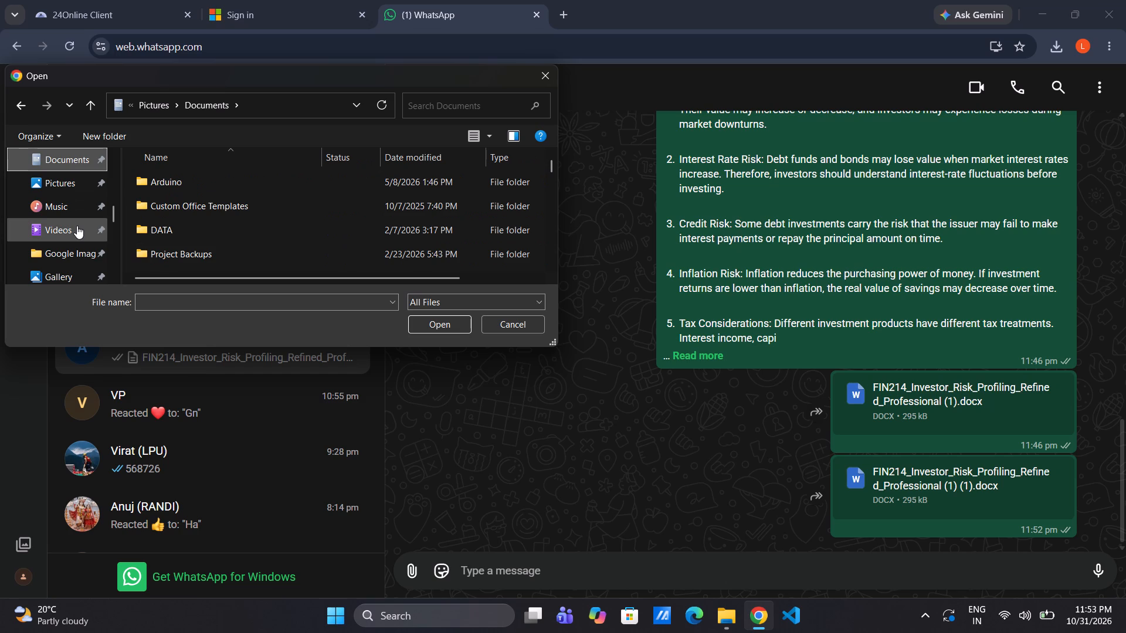
pyautogui.scroll(-2, 77, 226)
pyautogui.scroll(3, 77, 226)
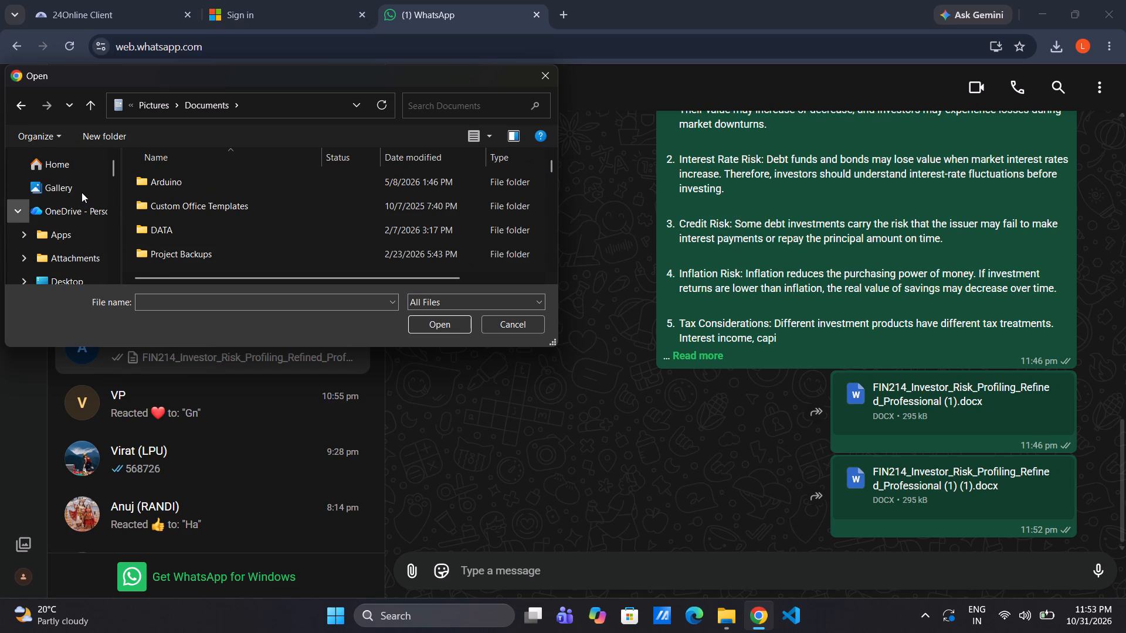
pyautogui.click(80, 192)
pyautogui.click(69, 215)
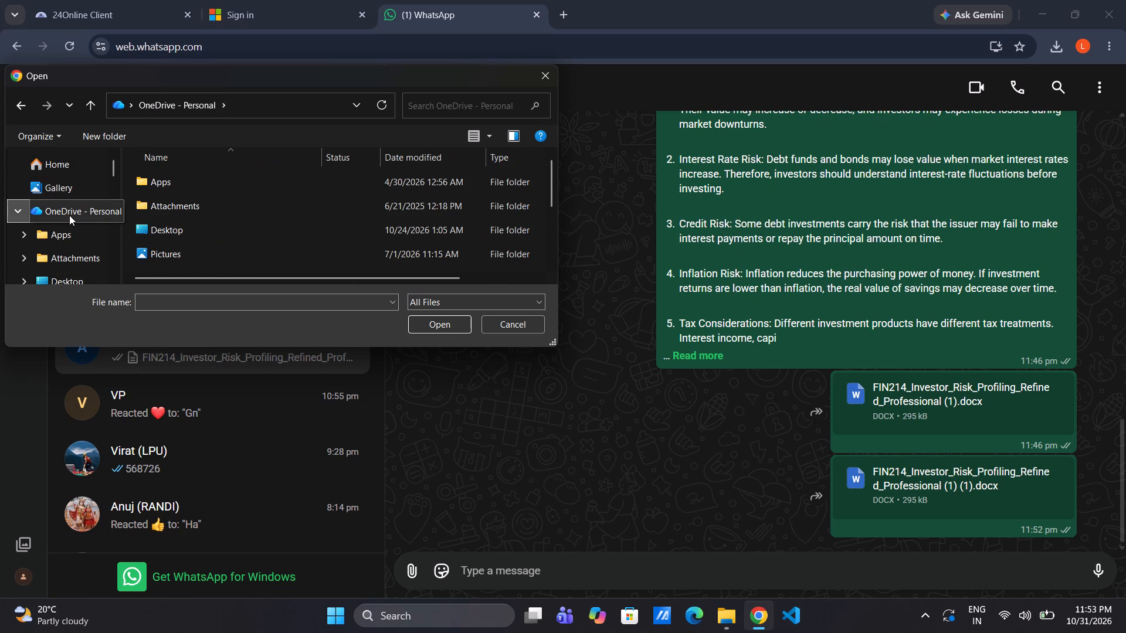
pyautogui.scroll(-1, 196, 223)
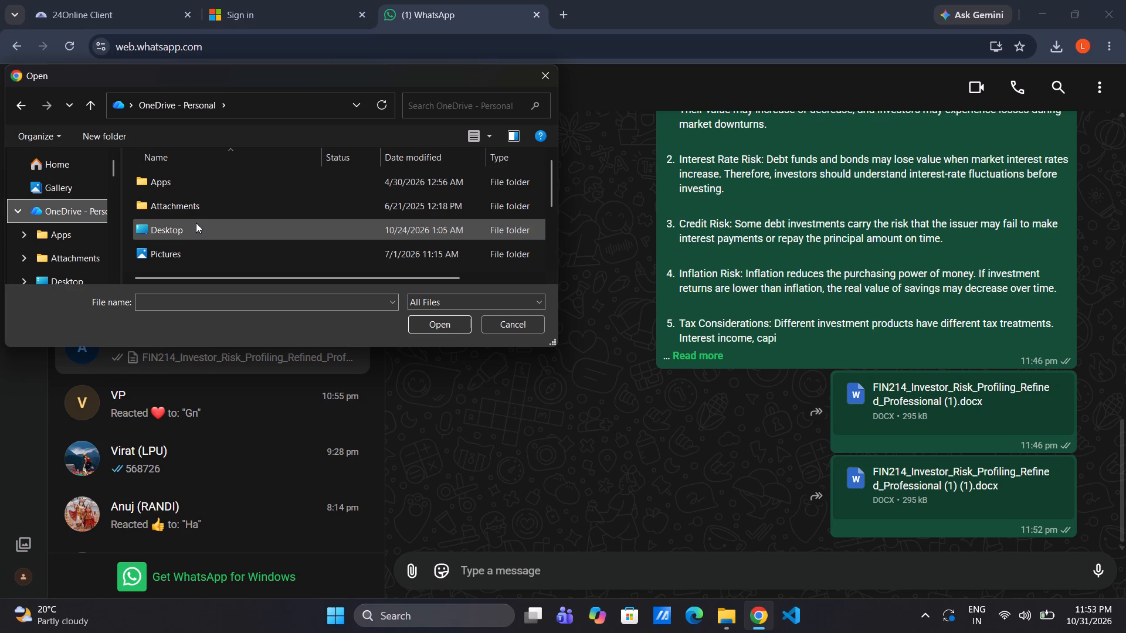
pyautogui.scroll(-1, 196, 223)
pyautogui.scroll(-1, 80, 254)
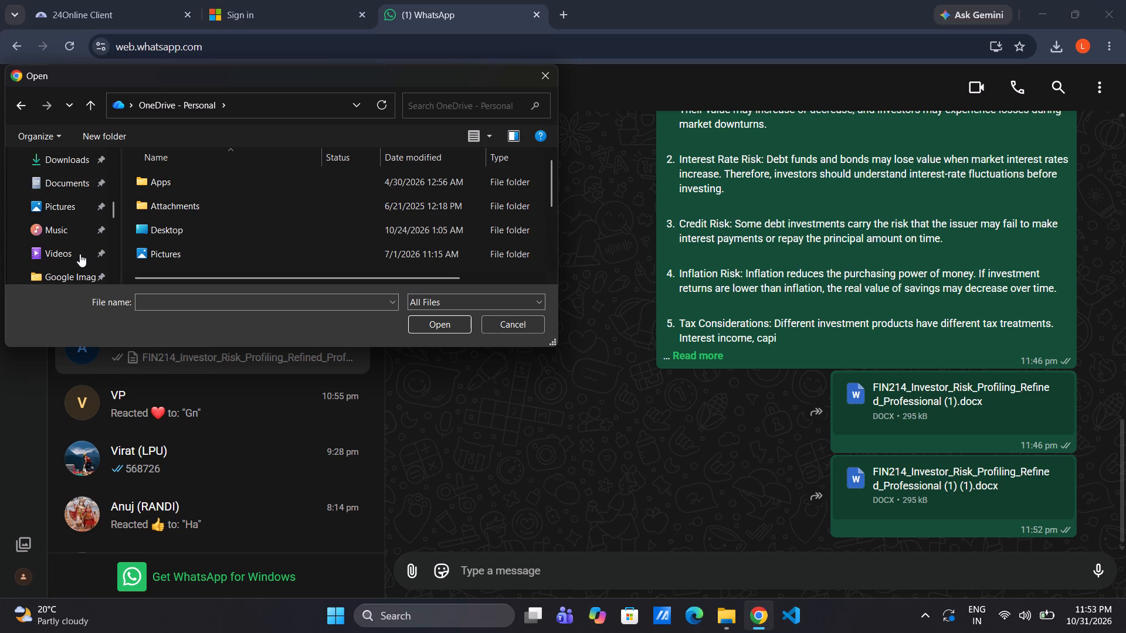
pyautogui.scroll(-1, 80, 254)
pyautogui.click(86, 163)
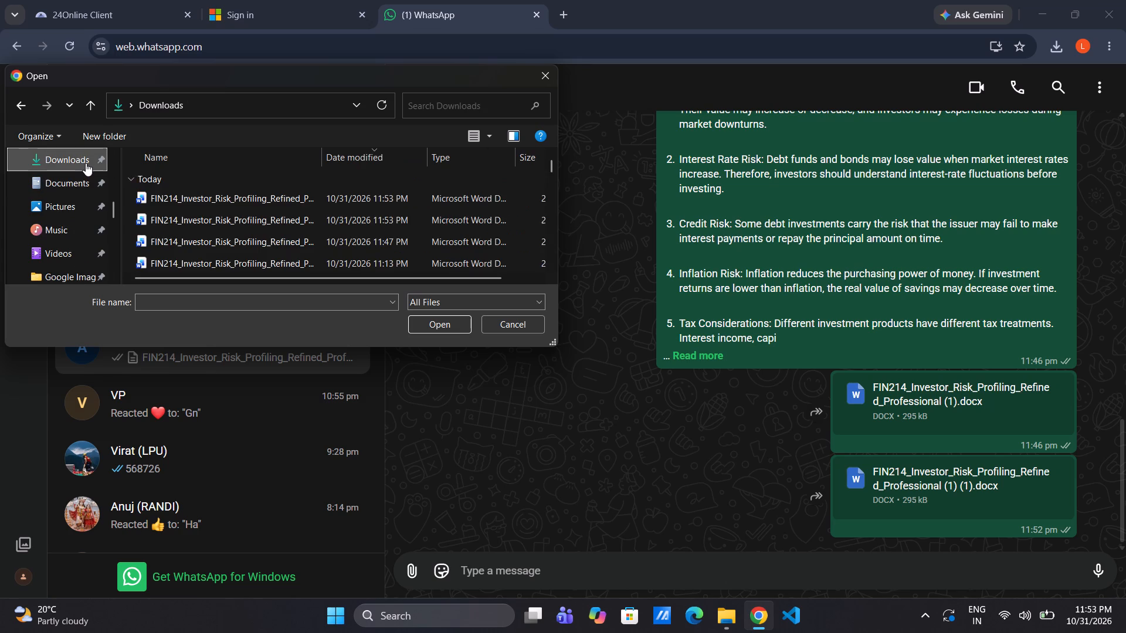
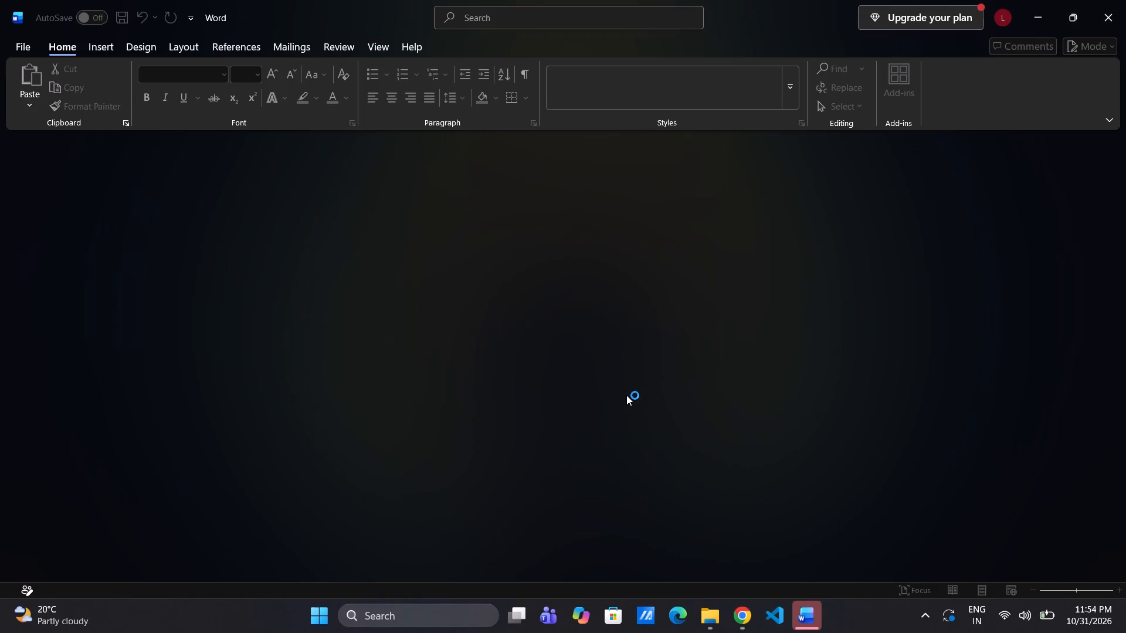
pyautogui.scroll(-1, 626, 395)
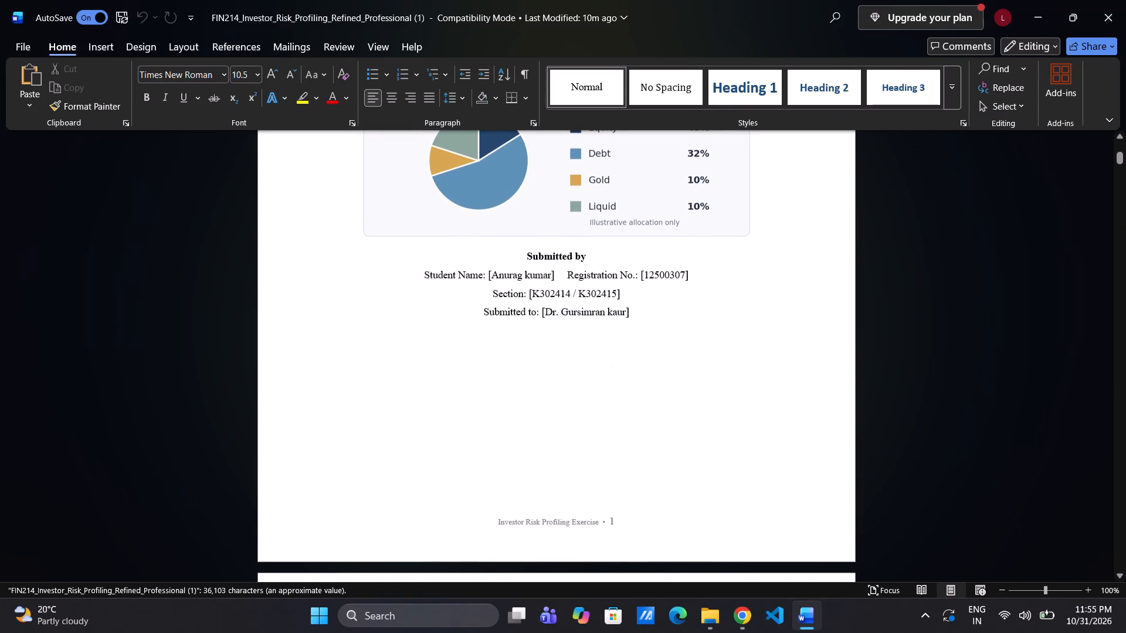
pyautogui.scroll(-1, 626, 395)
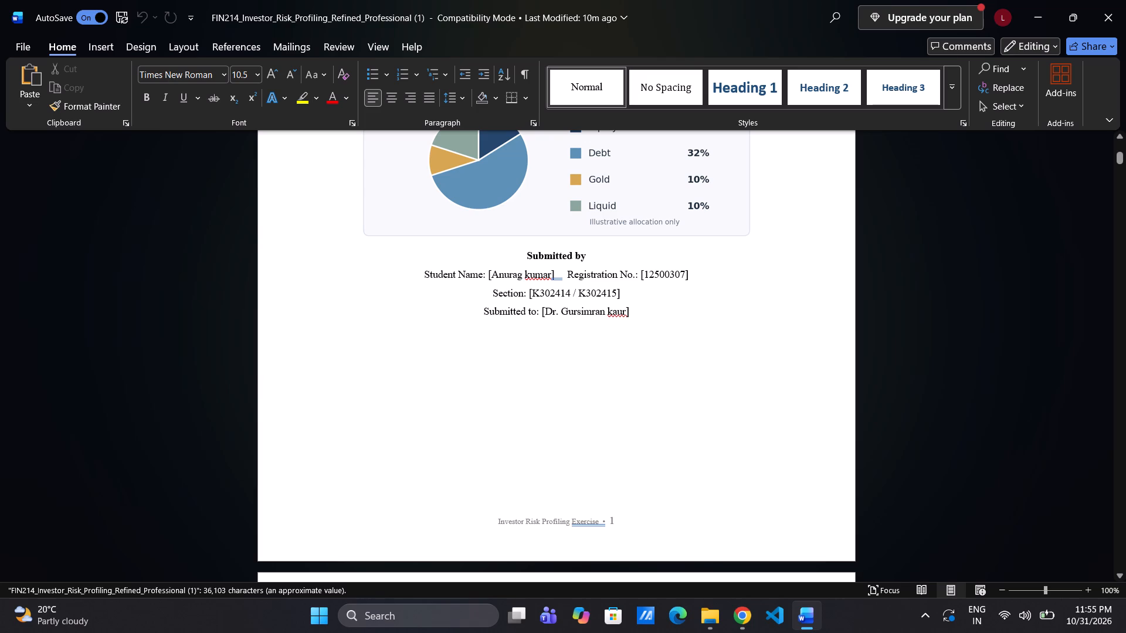
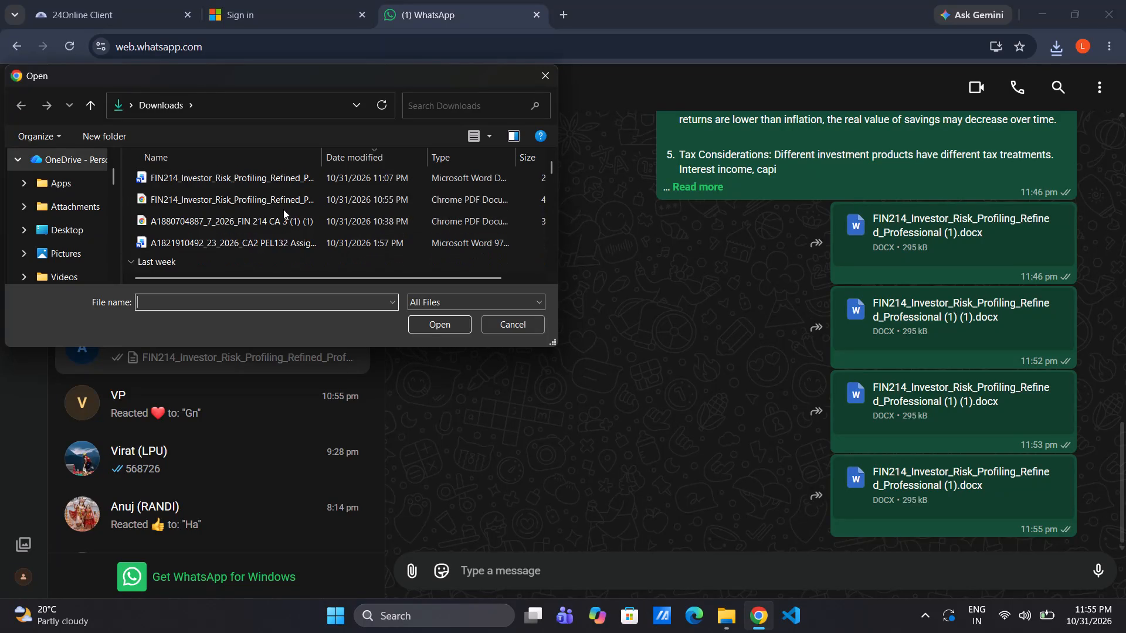
# Choose the FIN214_Investor_Risk_Profiling_Refined_Professional PDF in the Downloads folder as the attachment for the WhatsApp chat.
pyautogui.scroll(1, 283, 209)
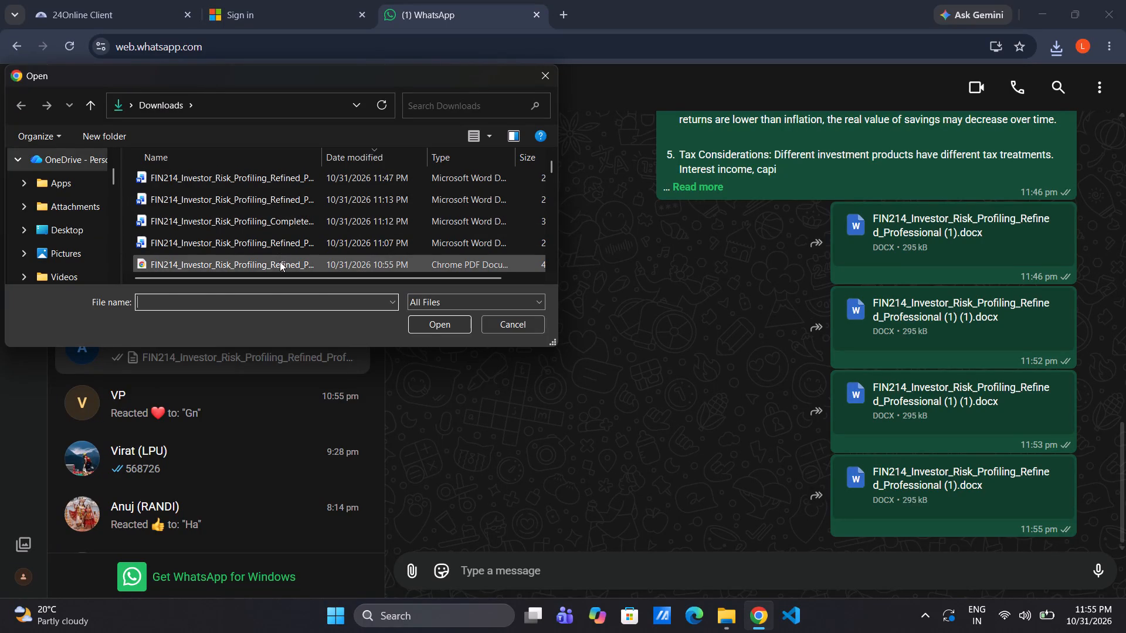
pyautogui.moveTo(280, 261); pyautogui.dragTo(285, 241)
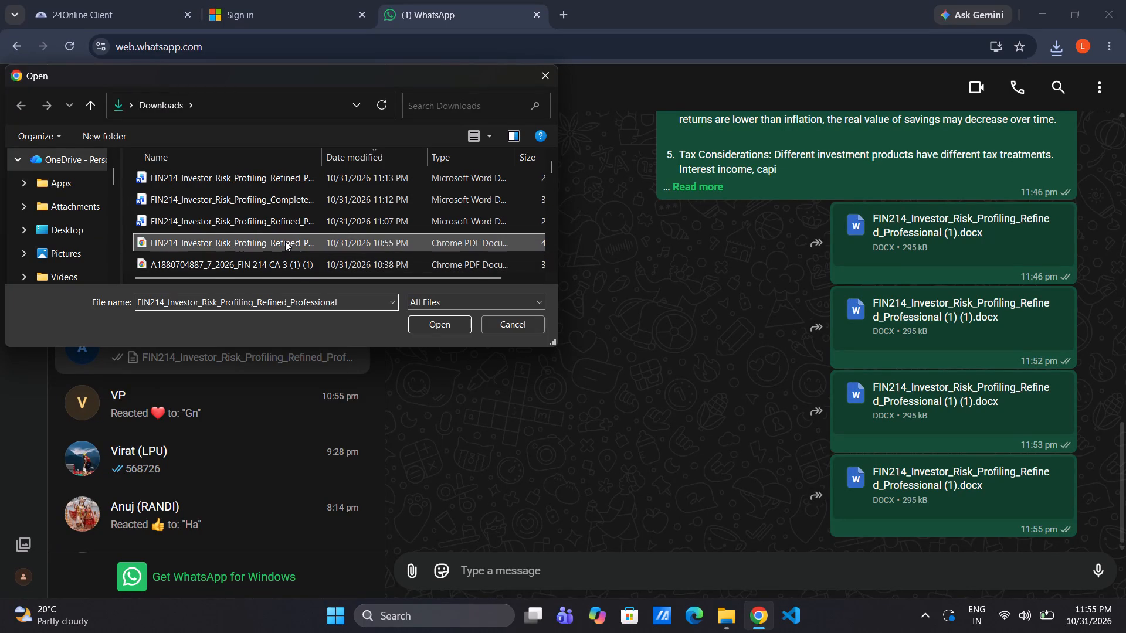
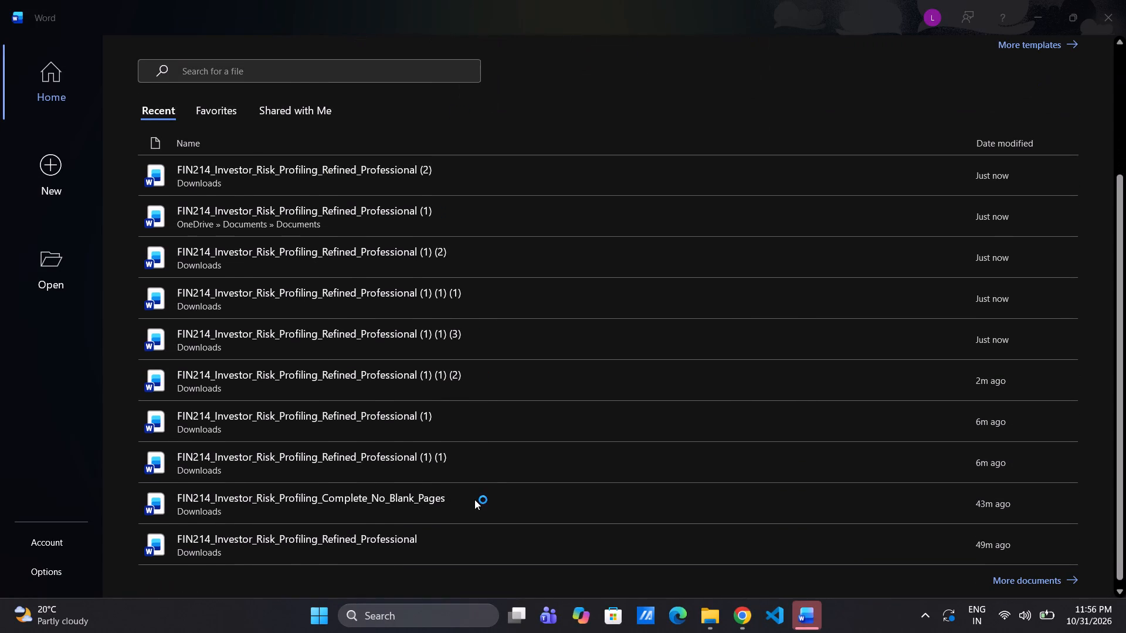
# Open the Downloads copy of FIN214_Investor_Risk_Profiling_Refined_Professional (1) from the recent files.
pyautogui.doubleClick(782, 421)
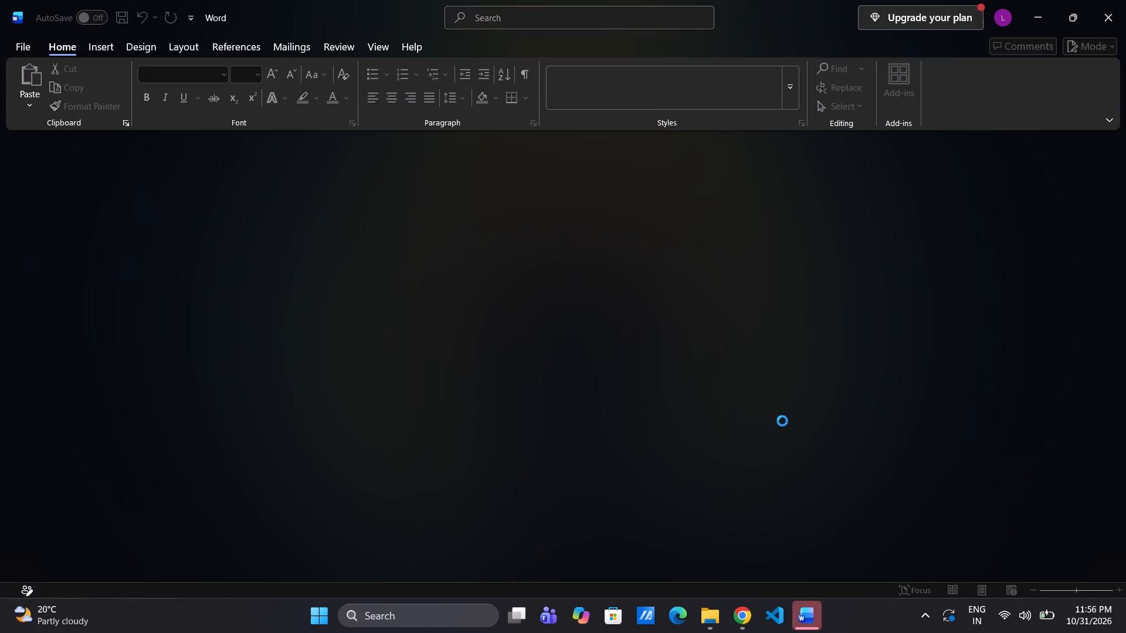
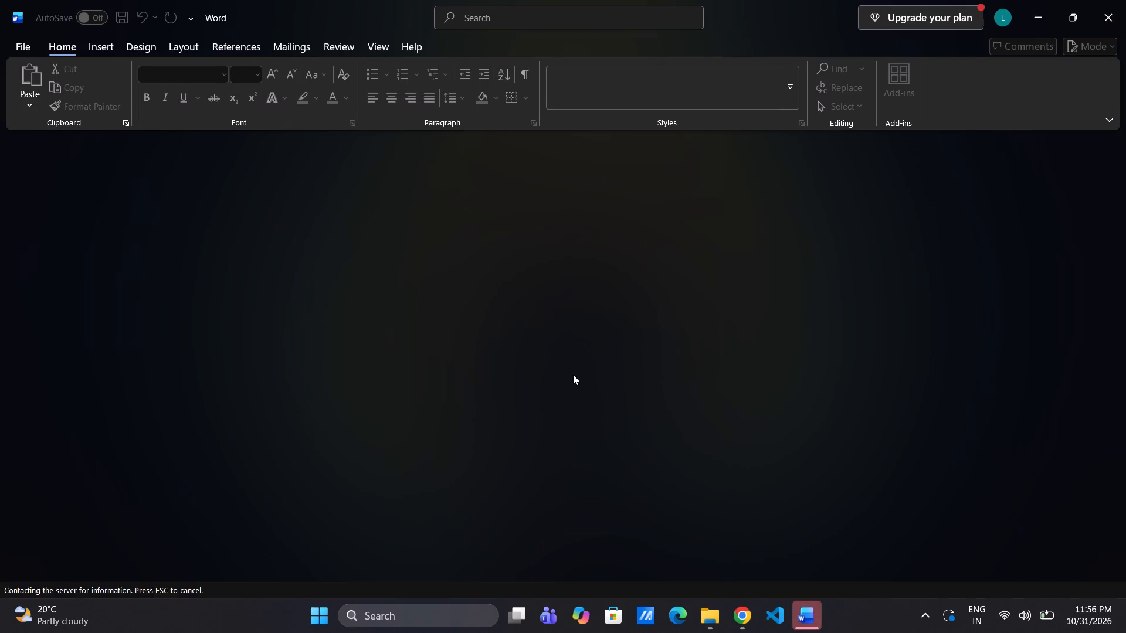
# Start saving a copy of the report, with This PC as the save location.
pyautogui.scroll(-2, 573, 375)
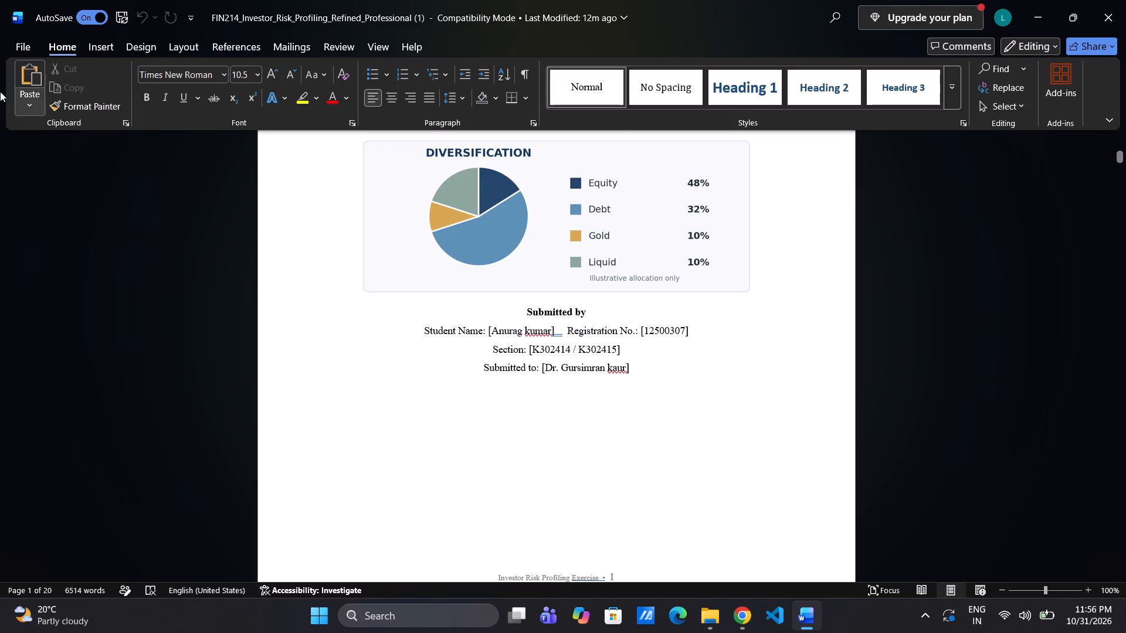
pyautogui.click(19, 42)
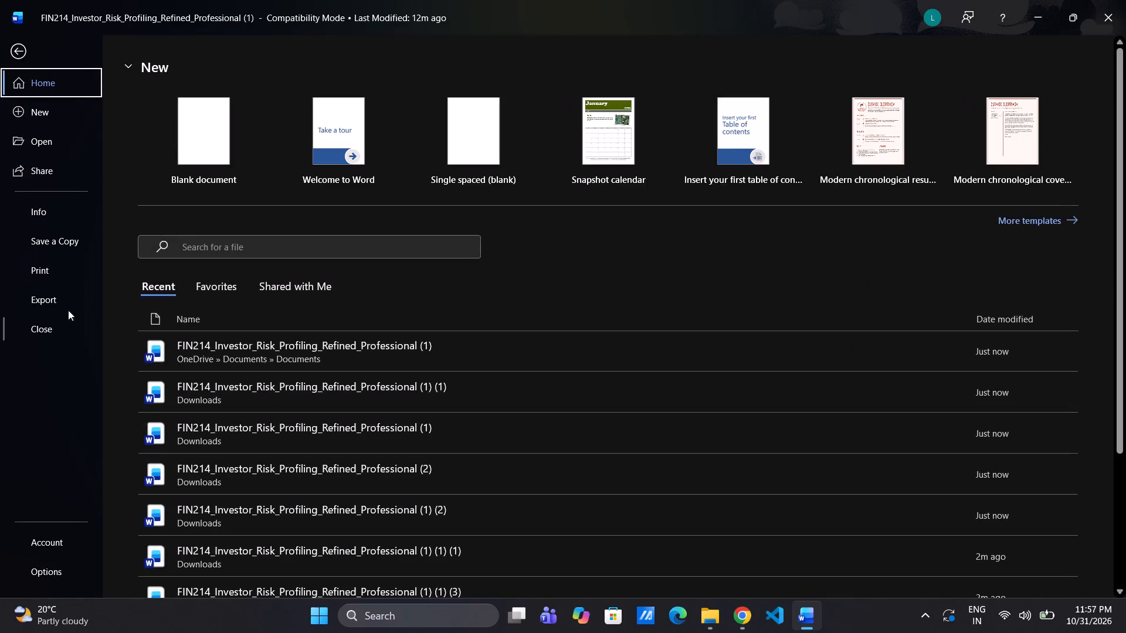
pyautogui.click(59, 294)
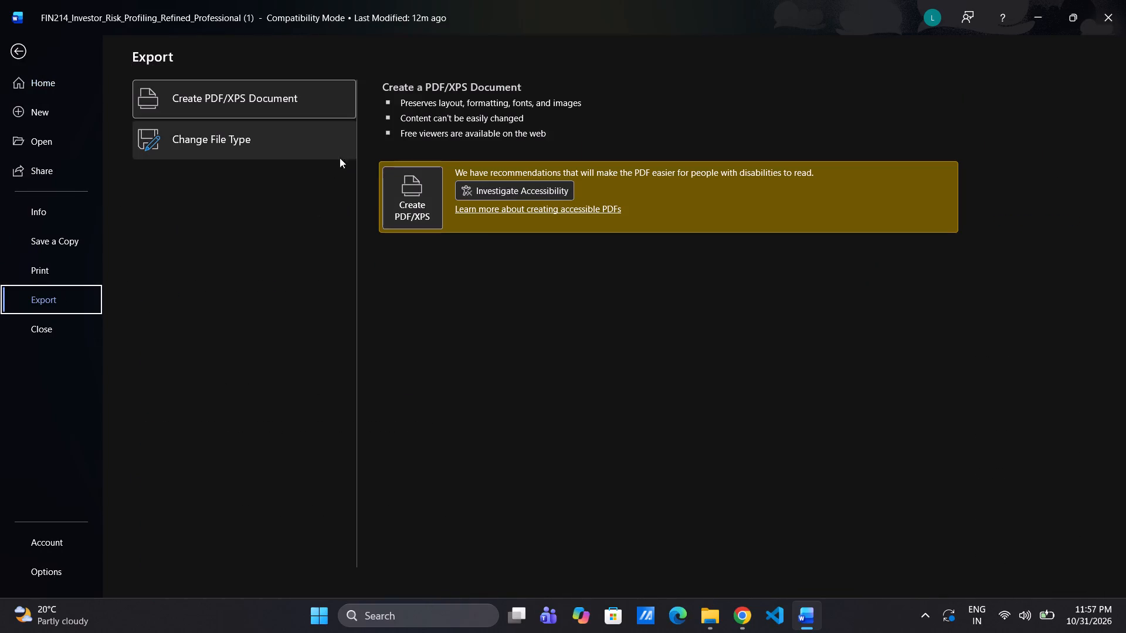
pyautogui.click(70, 241)
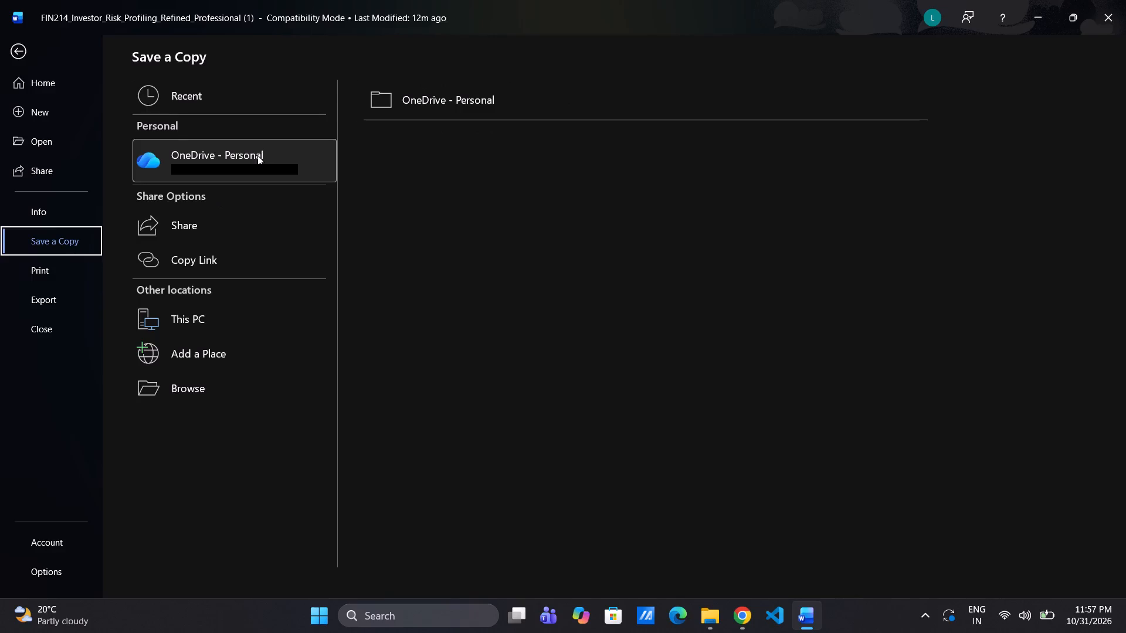
pyautogui.click(257, 155)
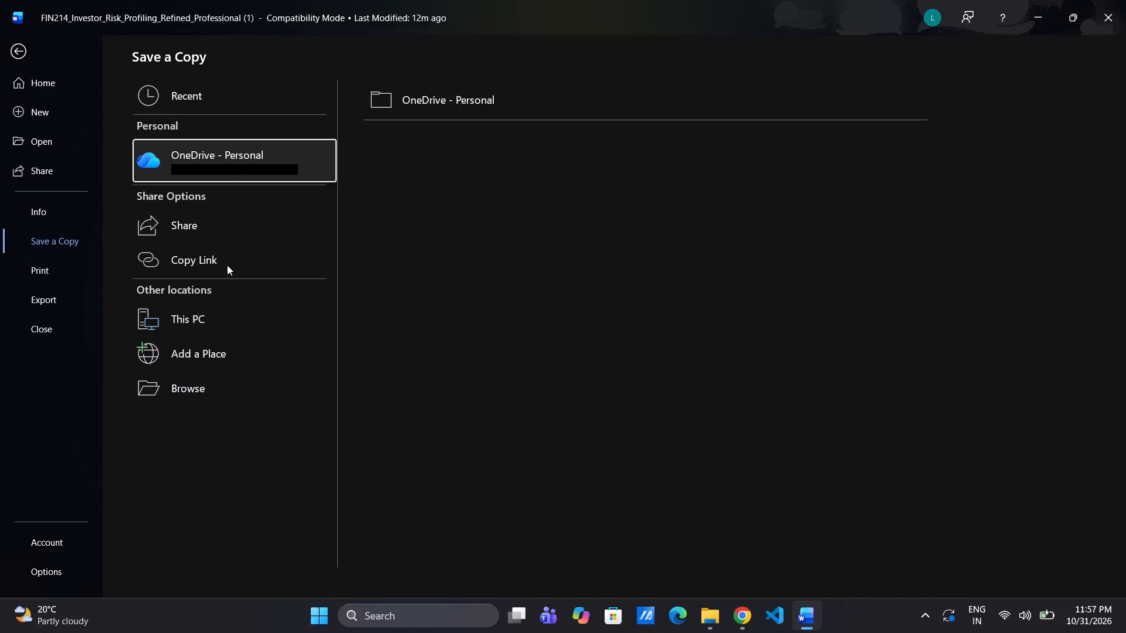
pyautogui.click(223, 325)
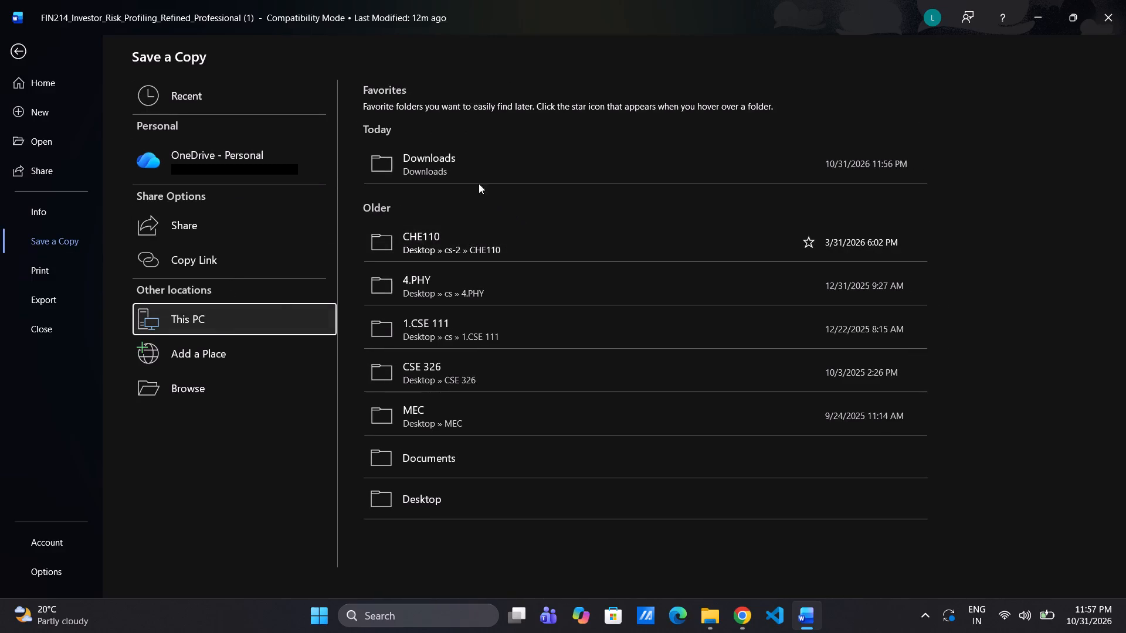
# Choose the Downloads folder for the report copy and shorten its file name to FIN214, keeping the Word Document type.
pyautogui.click(470, 161)
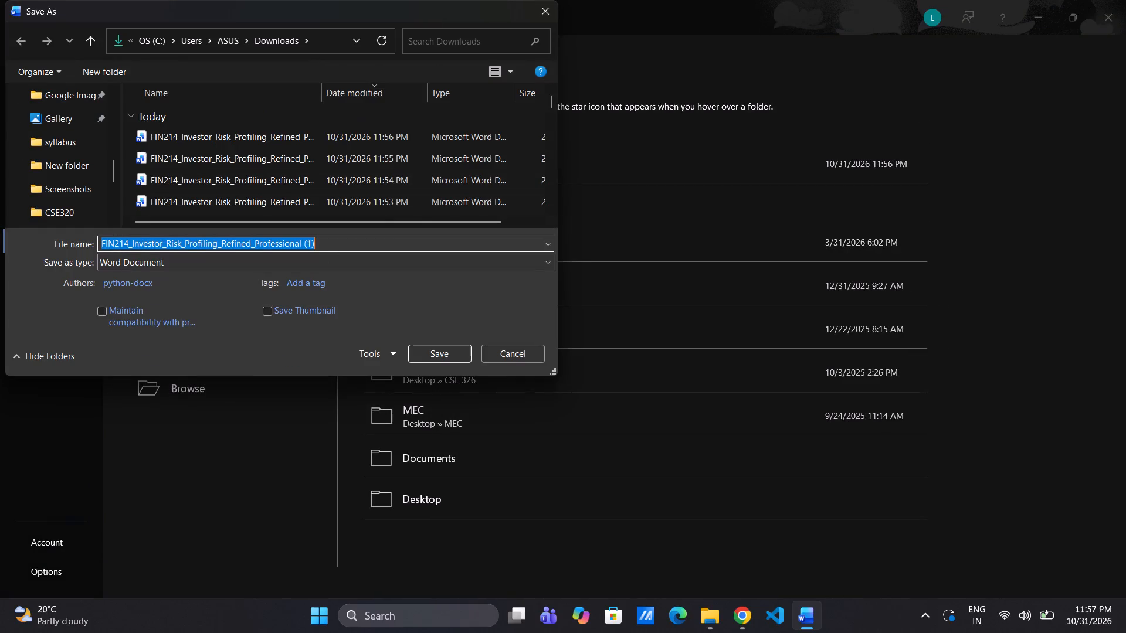
pyautogui.click(329, 250)
pyautogui.click(329, 250)
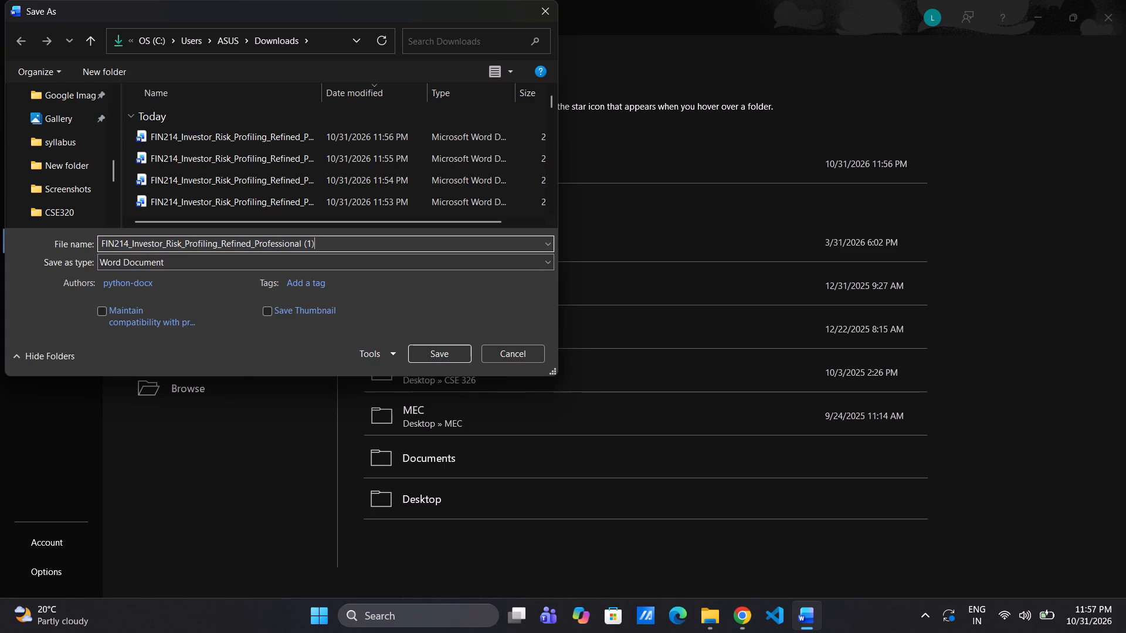
pyautogui.press('BackSpace')
pyautogui.press('BackSpace')
pyautogui.press('BackSpace')
pyautogui.press('BackSpace')
pyautogui.press('BackSpace')
pyautogui.press('BackSpace')
pyautogui.press('BackSpace')
pyautogui.press('BackSpace')
pyautogui.press('BackSpace')
pyautogui.press('BackSpace')
pyautogui.press('BackSpace')
pyautogui.press('BackSpace')
pyautogui.press('BackSpace')
pyautogui.press('BackSpace')
pyautogui.press('BackSpace')
pyautogui.press('BackSpace')
pyautogui.press('BackSpace')
pyautogui.press('BackSpace')
pyautogui.press('BackSpace')
pyautogui.press('BackSpace')
pyautogui.press('BackSpace')
pyautogui.press('BackSpace')
pyautogui.press('BackSpace')
pyautogui.press('BackSpace')
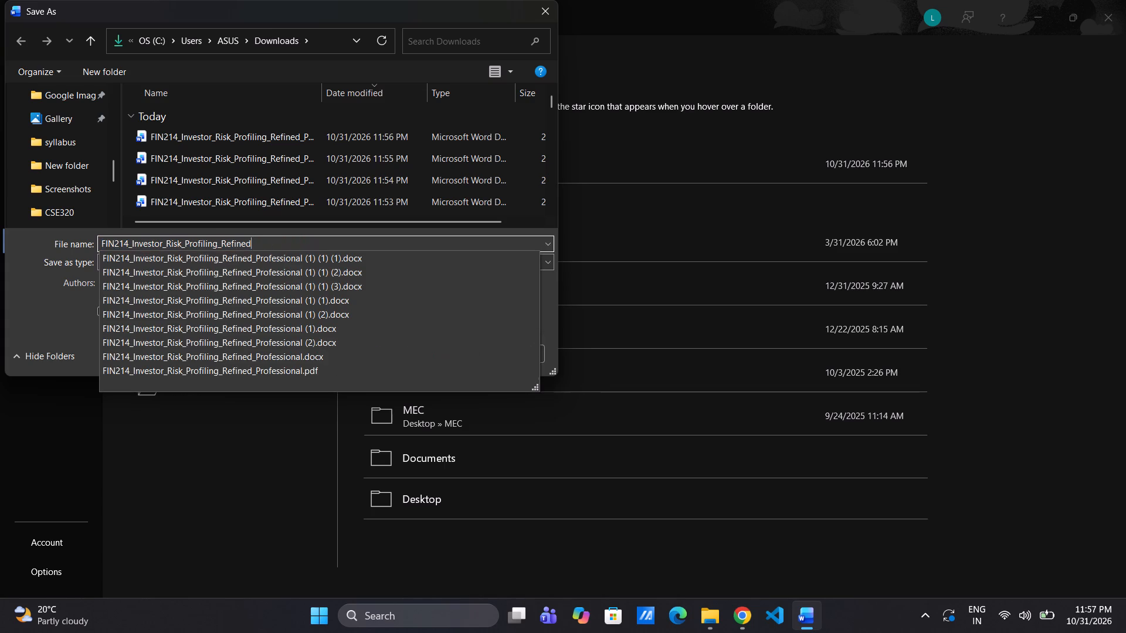
pyautogui.press('BackSpace')
pyautogui.press('BackSpace')
pyautogui.press('BackSpace')
pyautogui.press('BackSpace')
pyautogui.press('BackSpace')
pyautogui.press('BackSpace')
pyautogui.press('BackSpace')
pyautogui.press('BackSpace')
pyautogui.press('BackSpace')
pyautogui.press('BackSpace')
pyautogui.press('BackSpace')
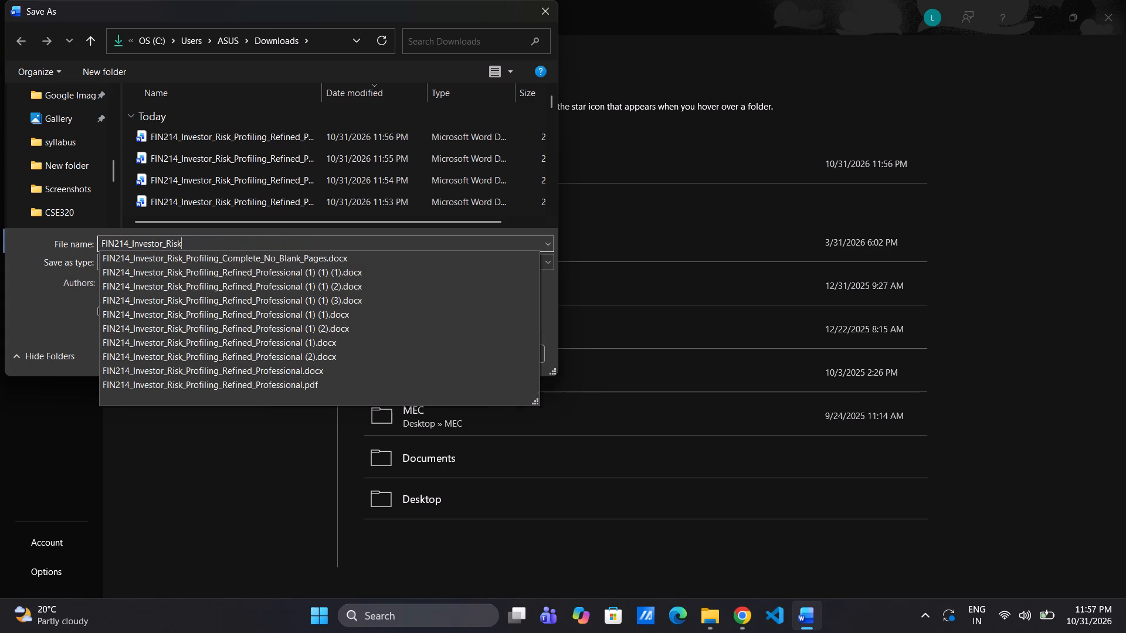
pyautogui.press('BackSpace')
pyautogui.press('BackSpace')
pyautogui.press('BackSpace')
pyautogui.press('BackSpace')
pyautogui.press('BackSpace')
pyautogui.press('BackSpace')
pyautogui.press('BackSpace')
pyautogui.press('BackSpace')
pyautogui.press('BackSpace')
pyautogui.press('BackSpace')
pyautogui.press('BackSpace')
pyautogui.press('BackSpace')
pyautogui.press('BackSpace')
pyautogui.press('BackSpace')
pyautogui.click(299, 220)
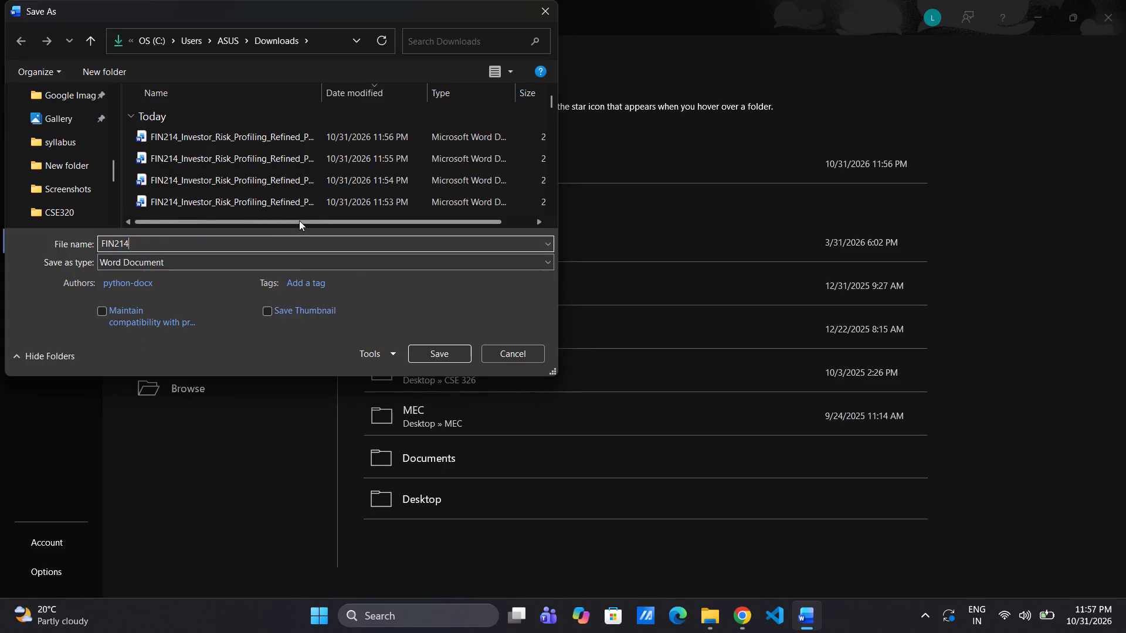
# Save the FIN214 copy, accepting the upgrade to the newest file format and opting not to be asked again.
pyautogui.click(435, 358)
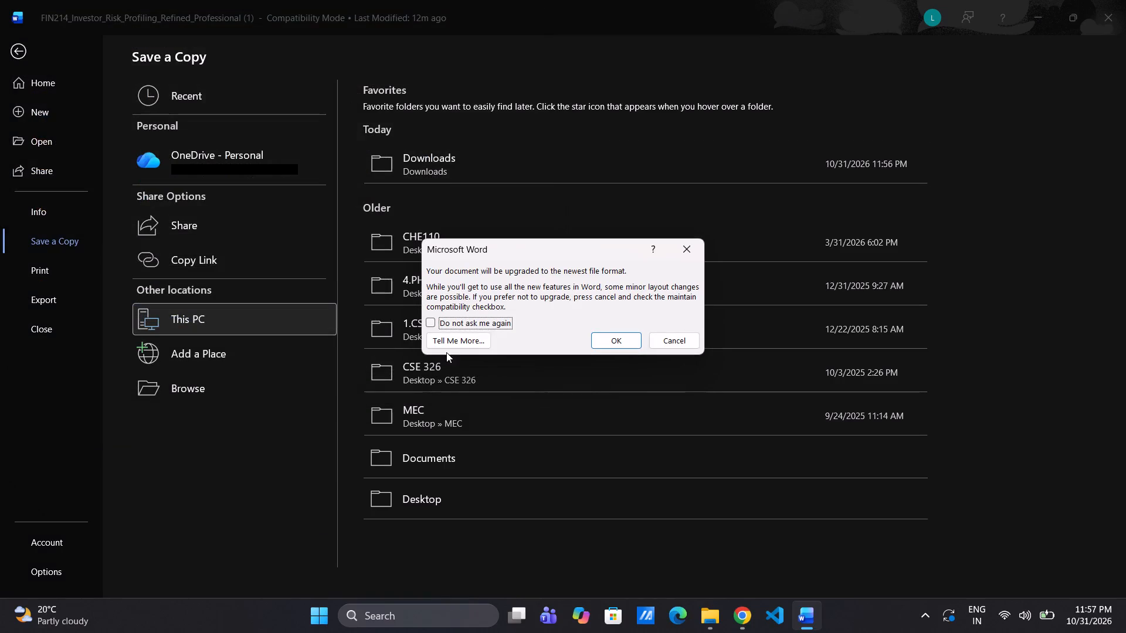
pyautogui.click(431, 320)
pyautogui.click(610, 340)
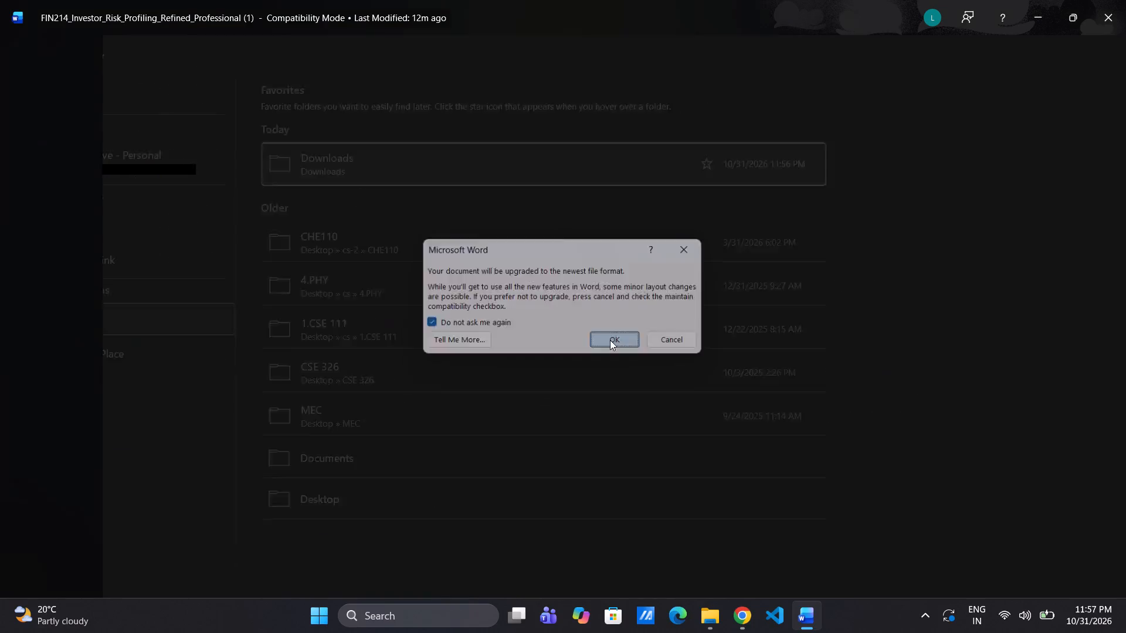
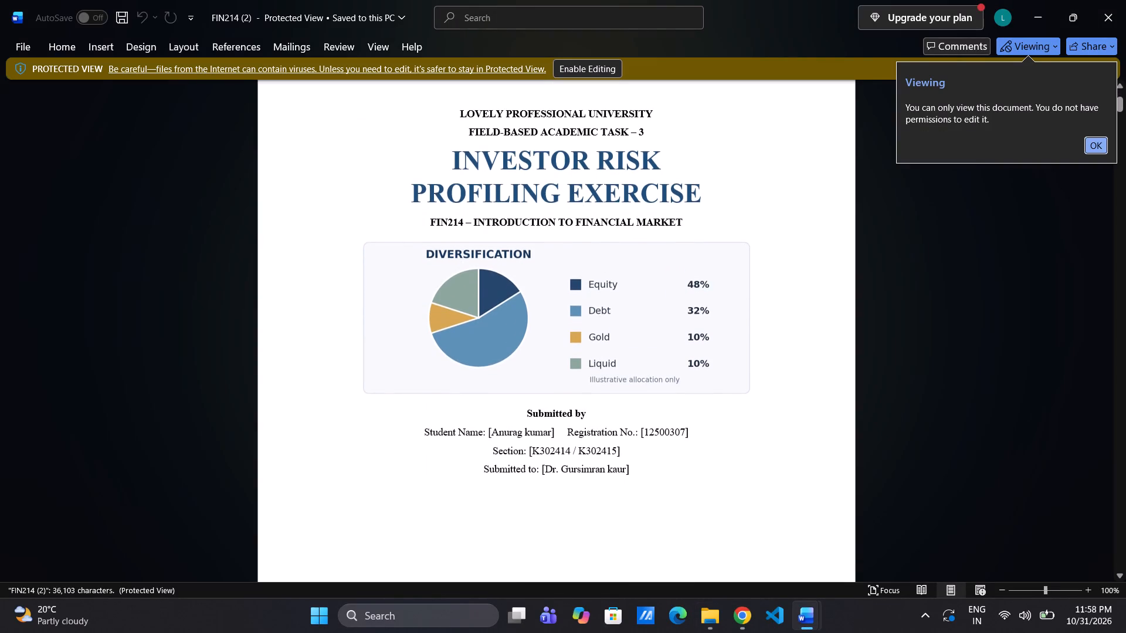
# Close the FIN214 (2) copy of the report that is open in Protected View.
pyautogui.click(1125, 1)
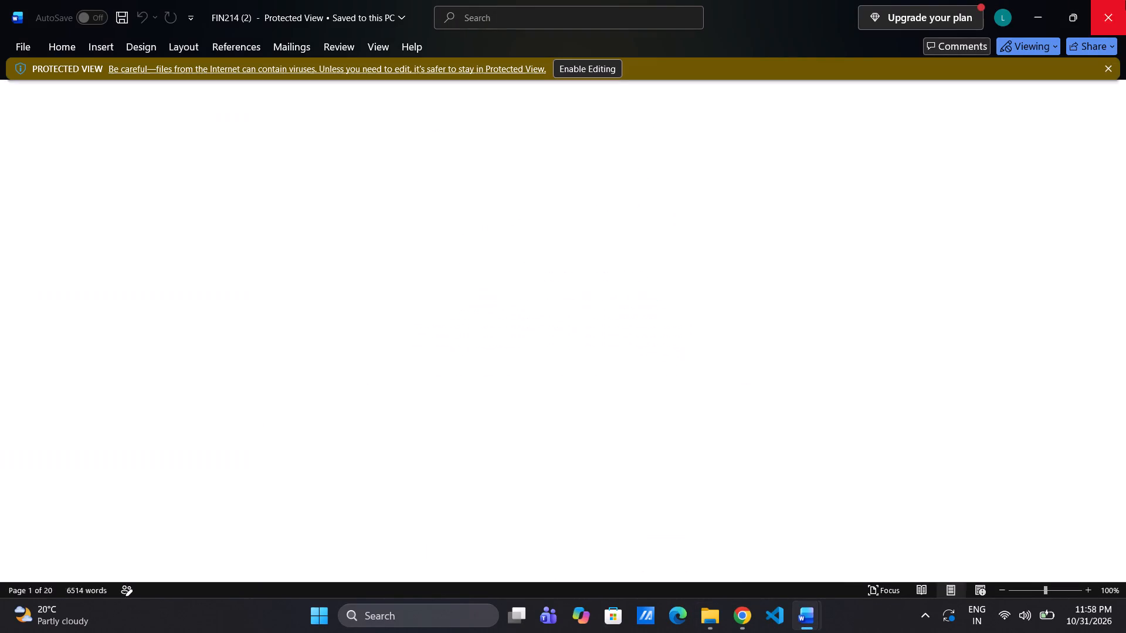